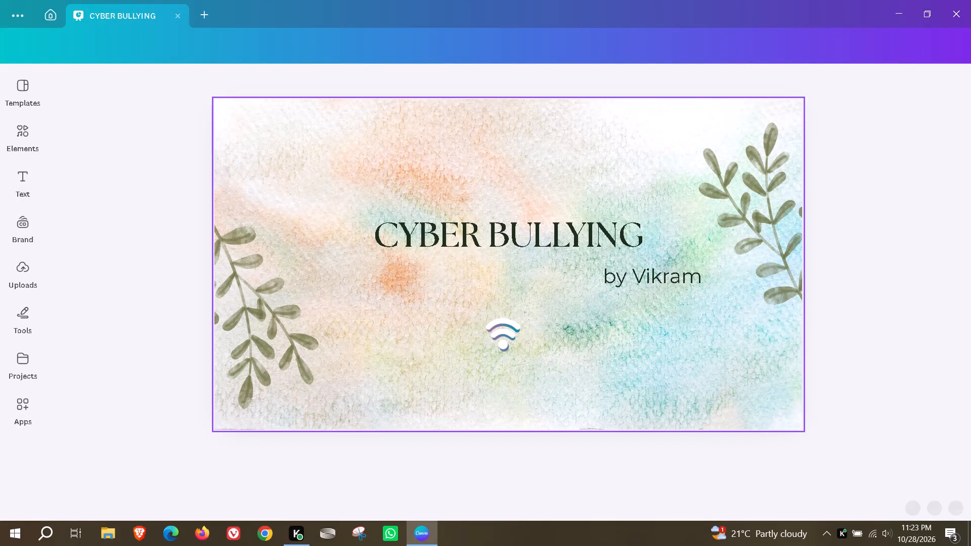
Create a new blank presentation design.
click(197, 13)
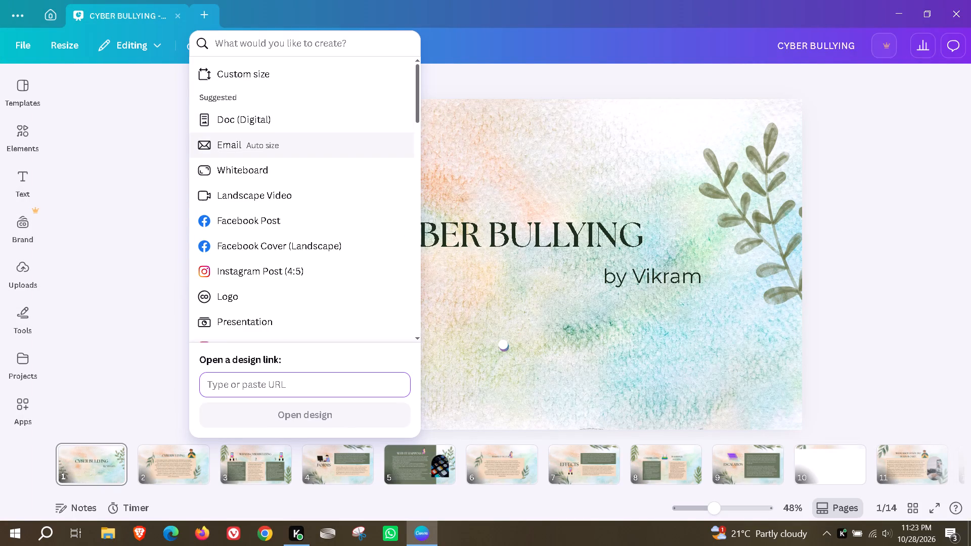
scroll(272, 242, down, 2)
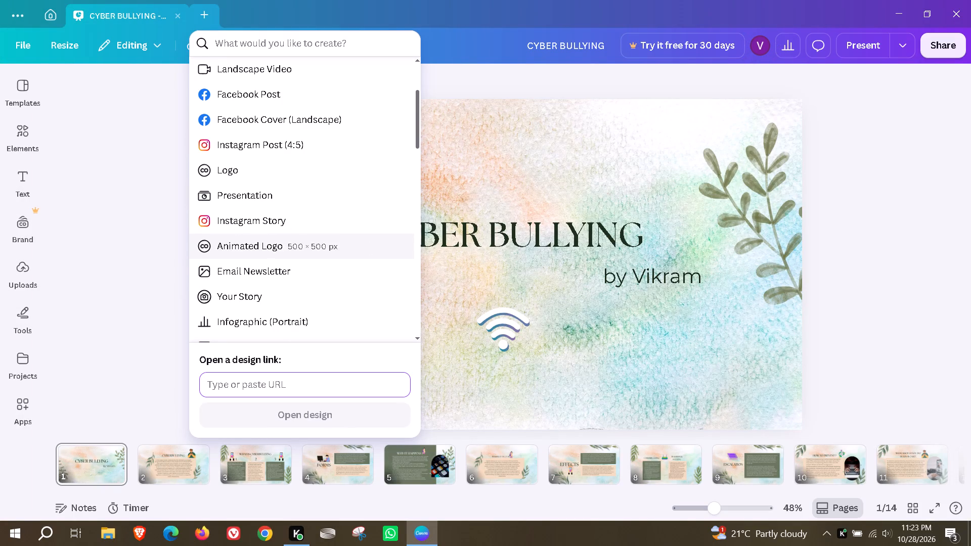
click(259, 202)
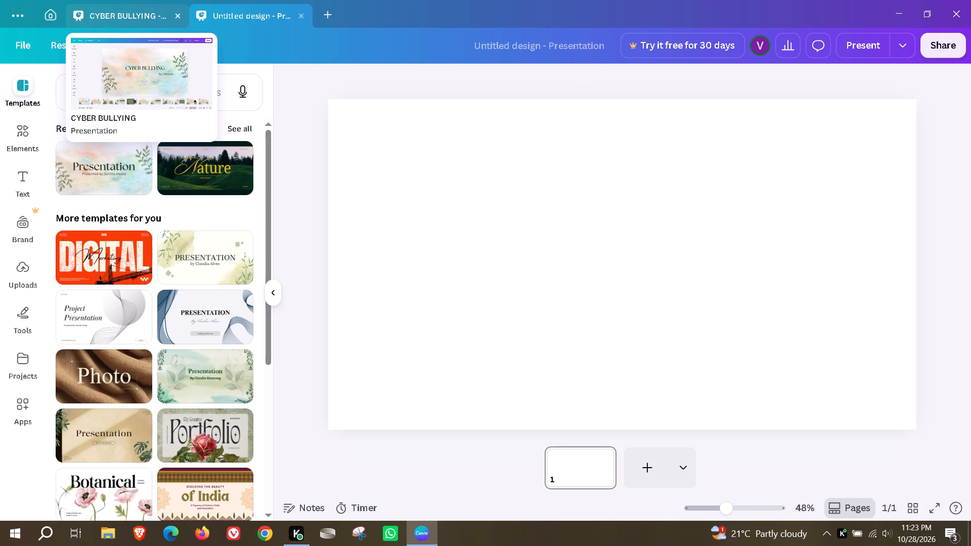
Close the CYBER BULLYING design.
click(179, 14)
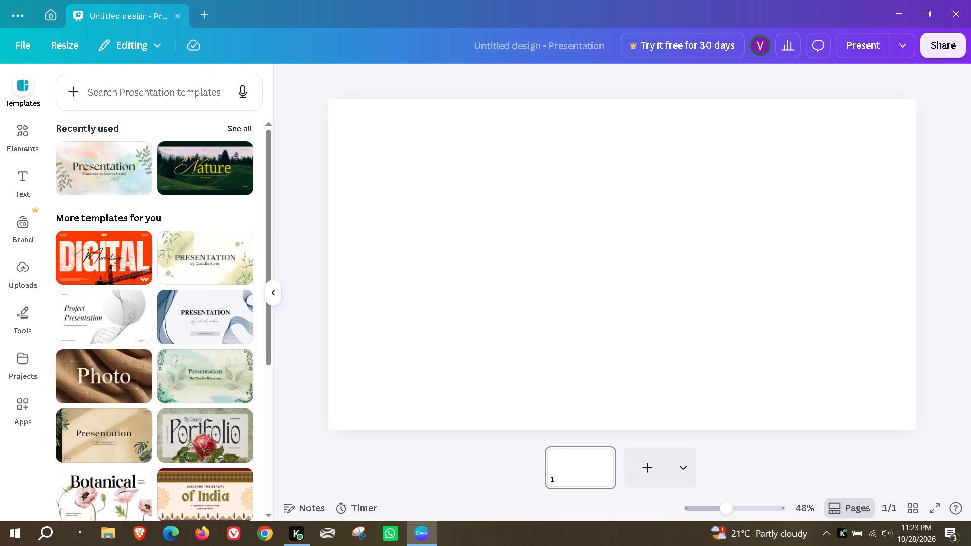
Browse the suggested presentation templates and look through the pages of the White Blue Modern Minimalist Project Presentation.
scroll(165, 289, down, 1)
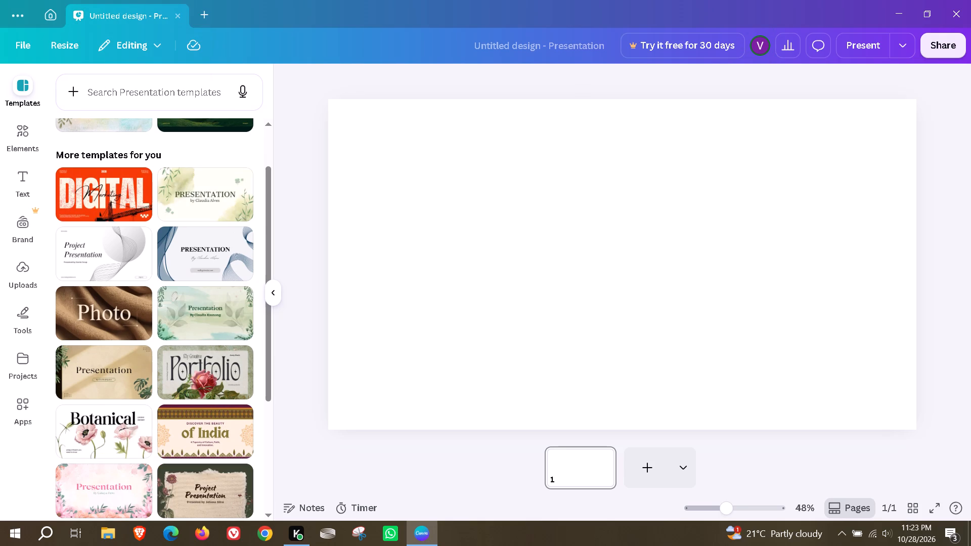
scroll(173, 332, down, 1)
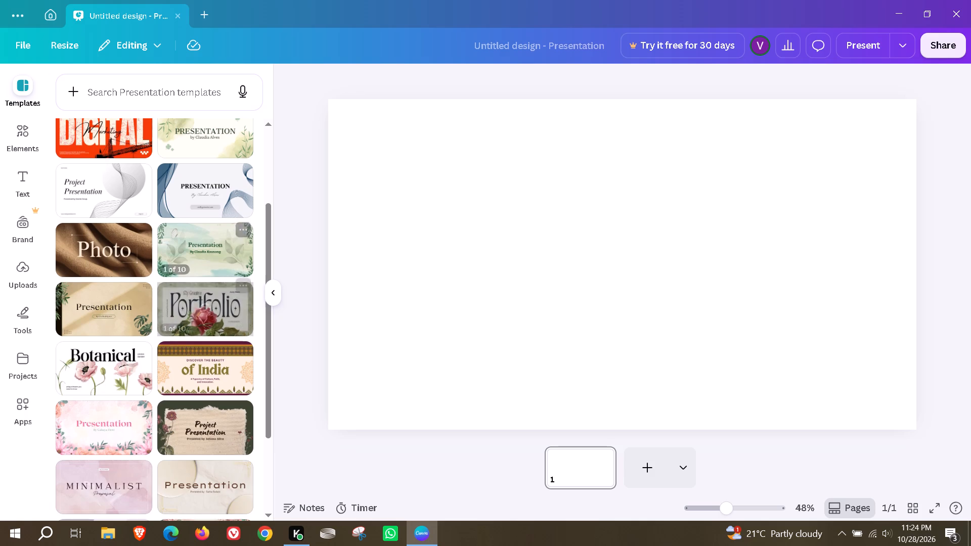
click(203, 198)
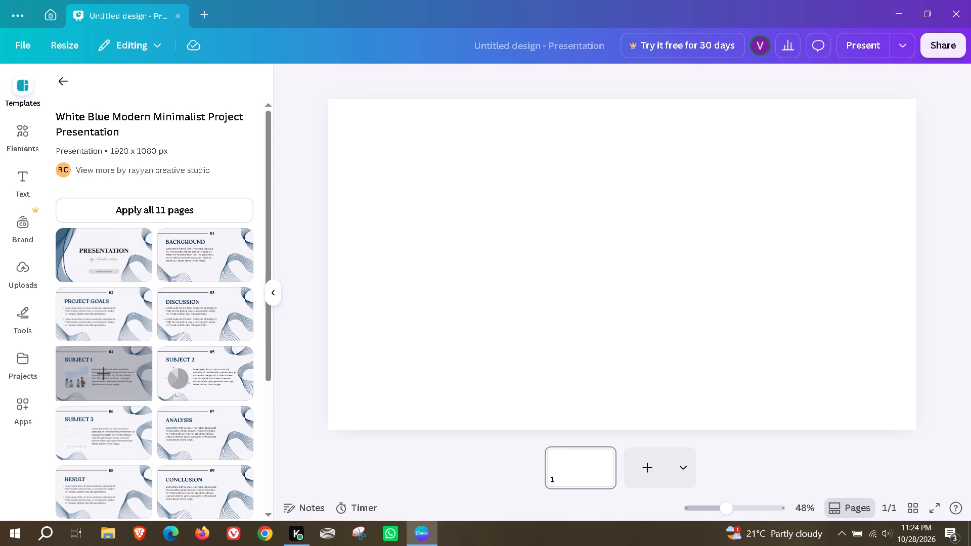
scroll(133, 469, down, 1)
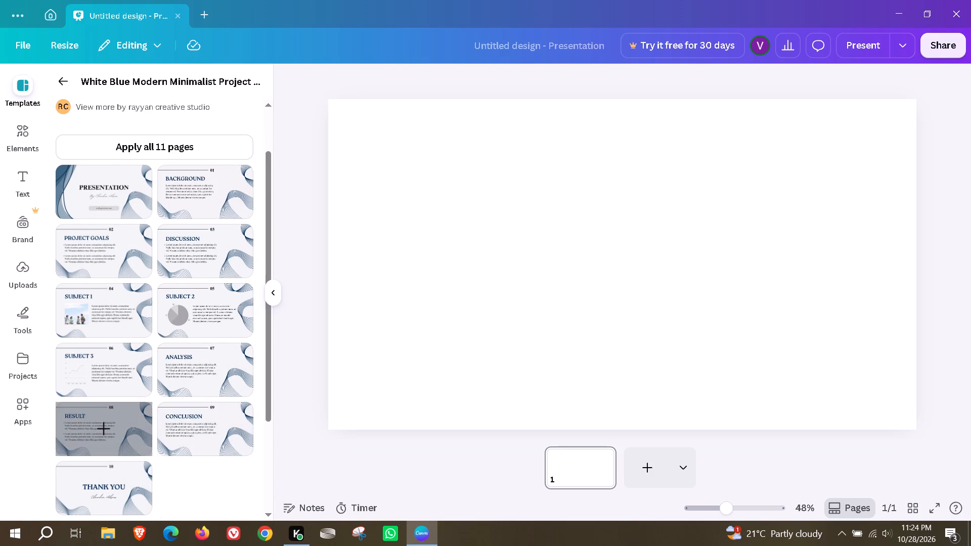
scroll(162, 346, up, 2)
click(63, 75)
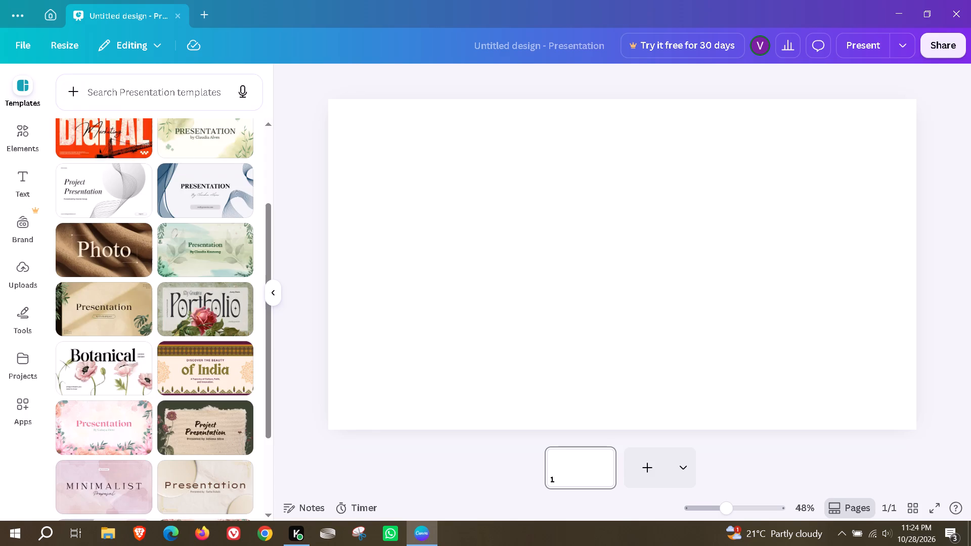
Search the presentation templates for "physics".
click(140, 108)
click(121, 83)
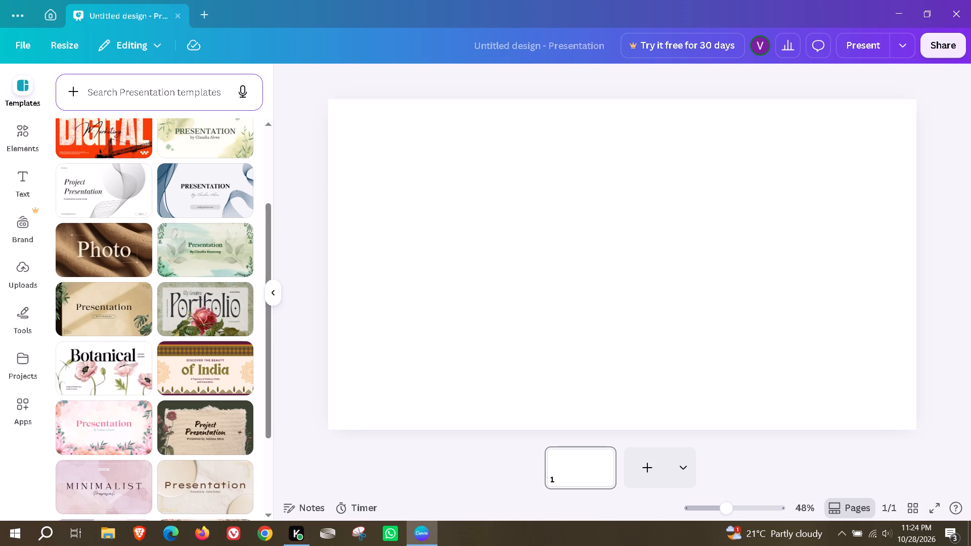
click(135, 97)
text(physics)
key(Return)
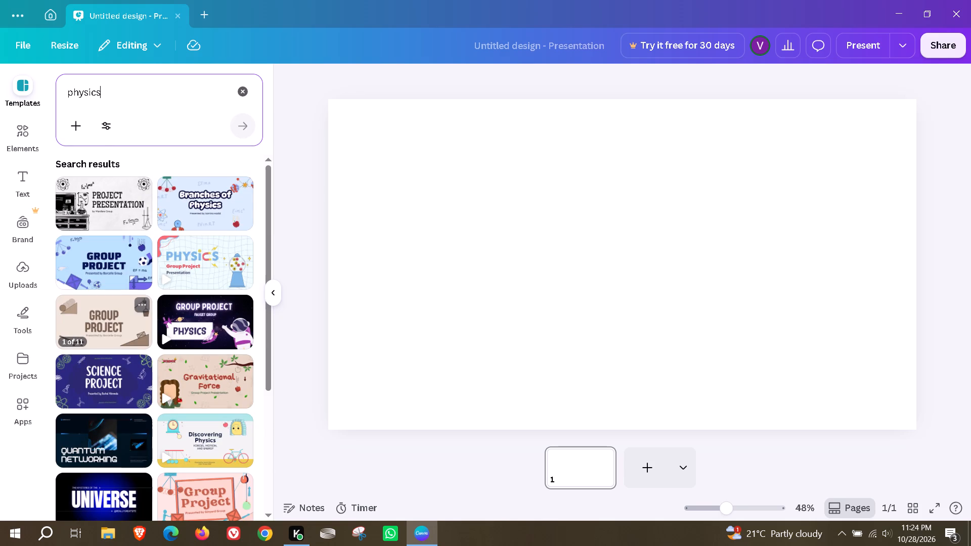
Preview the Blue Purple Minimalist Force and Motion template and the Blue Green and White Illustrated Science template.
click(103, 252)
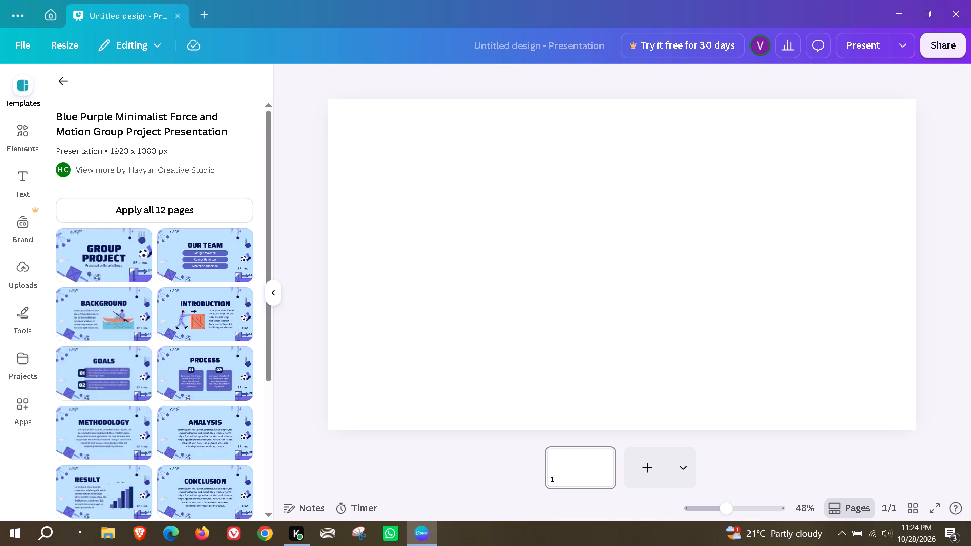
click(55, 86)
scroll(143, 359, down, 2)
click(105, 267)
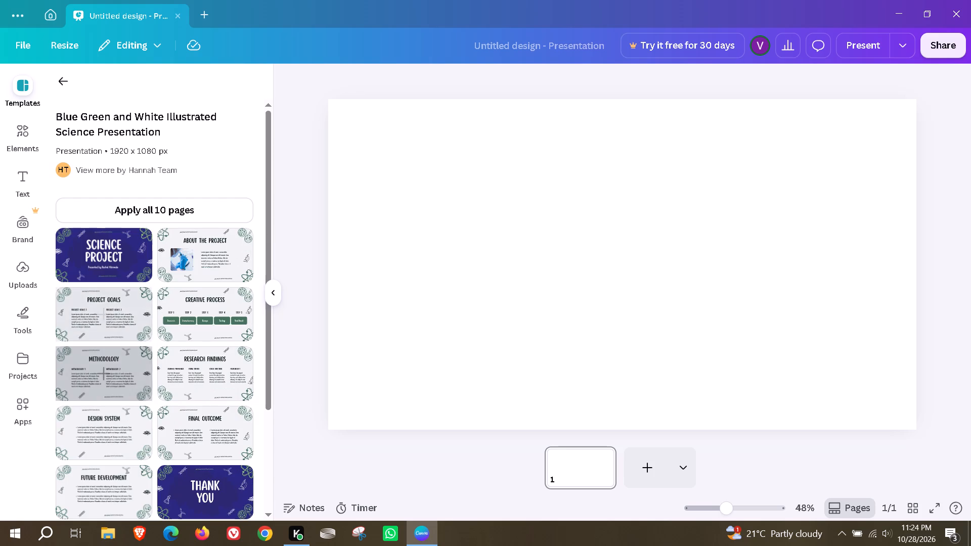
click(56, 79)
Examine the pages of the Blue Yellow and Red Illustrated Physics Education template and the Types of Waves template.
scroll(144, 333, down, 1)
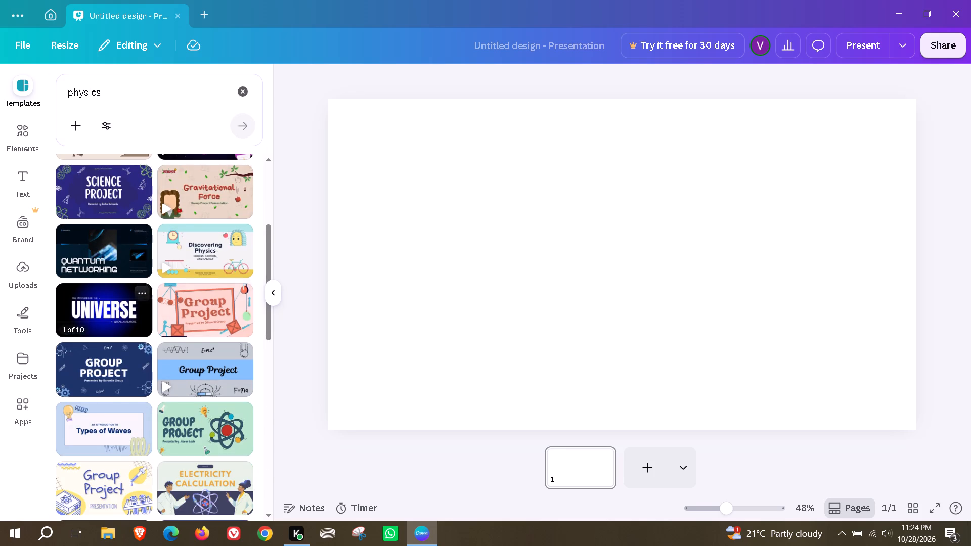
click(189, 257)
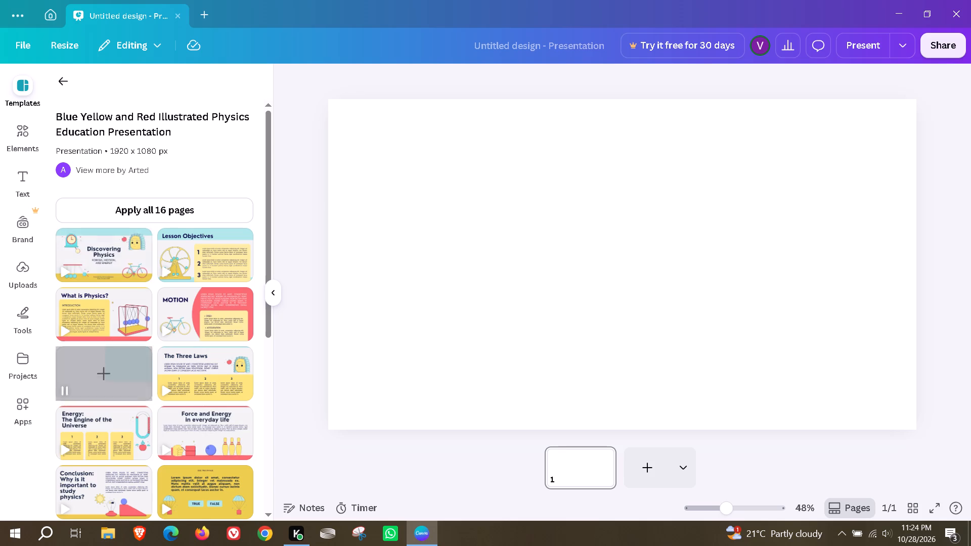
scroll(144, 337, down, 2)
scroll(144, 338, up, 1)
scroll(144, 338, down, 3)
scroll(144, 338, up, 4)
click(69, 86)
scroll(155, 363, down, 2)
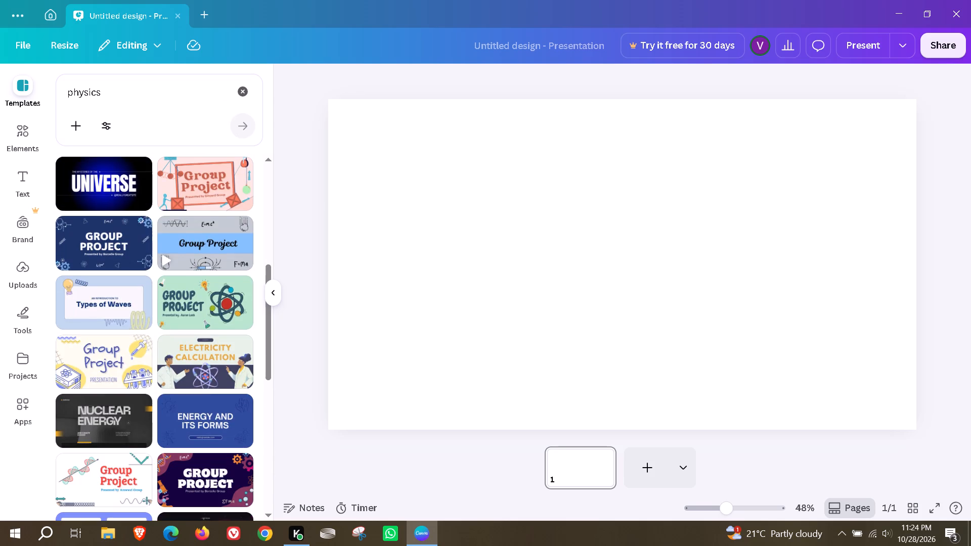
click(113, 303)
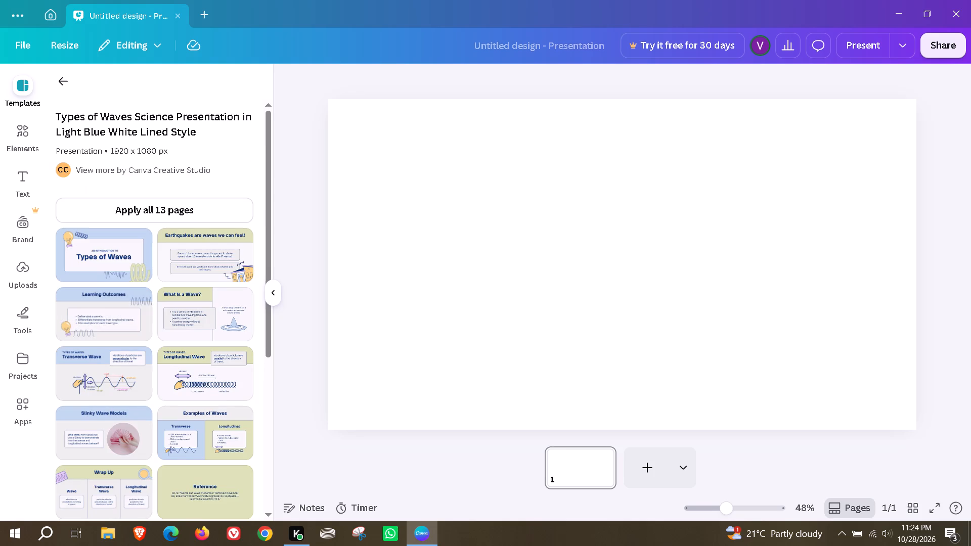
click(63, 90)
Apply the Group Project cover page of the Yellow Blue Cute Cartoon Science Presentation template to page 1.
scroll(159, 366, down, 1)
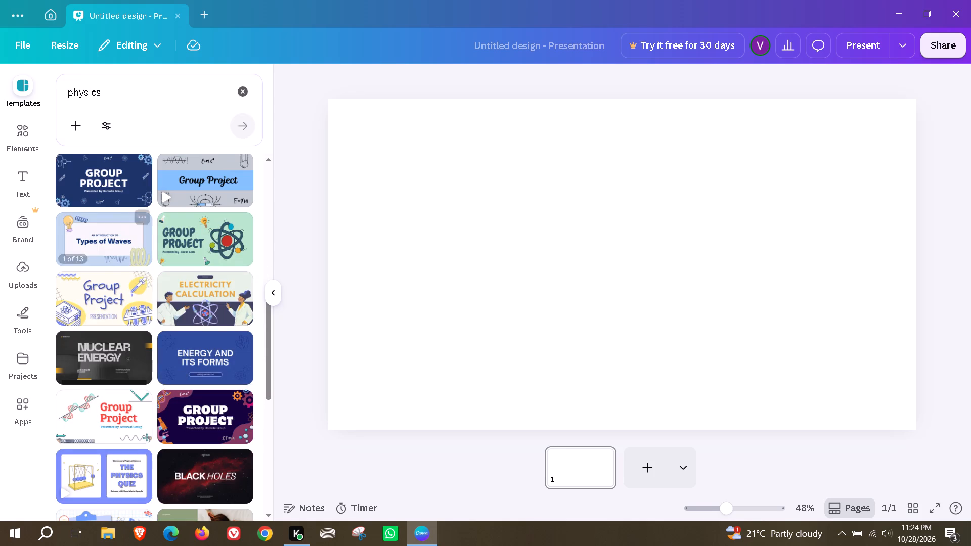
click(109, 299)
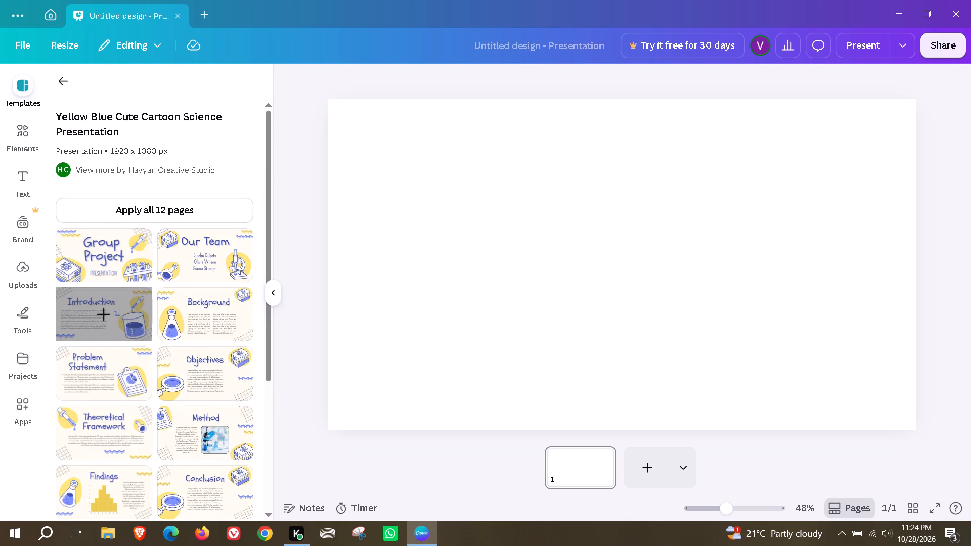
scroll(117, 325, up, 1)
scroll(121, 347, down, 1)
scroll(121, 347, up, 2)
click(100, 255)
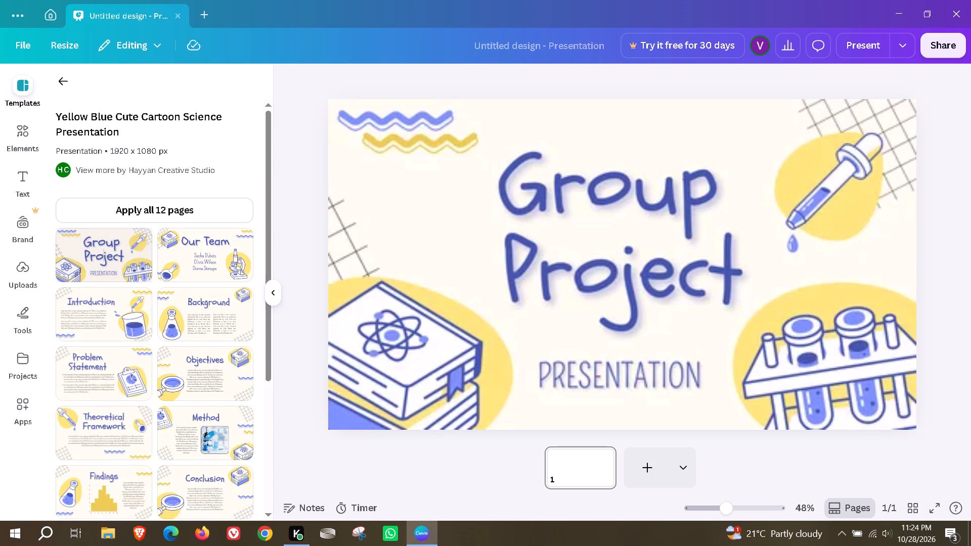
Replace the cover title "Group Project" with "QUANTUM PHYSICS".
double_click(656, 187)
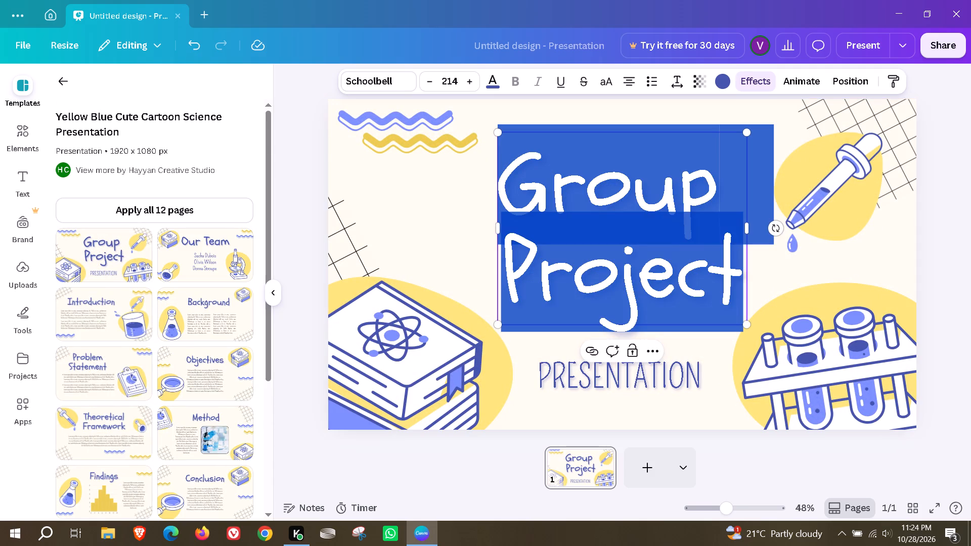
text(QUAN)
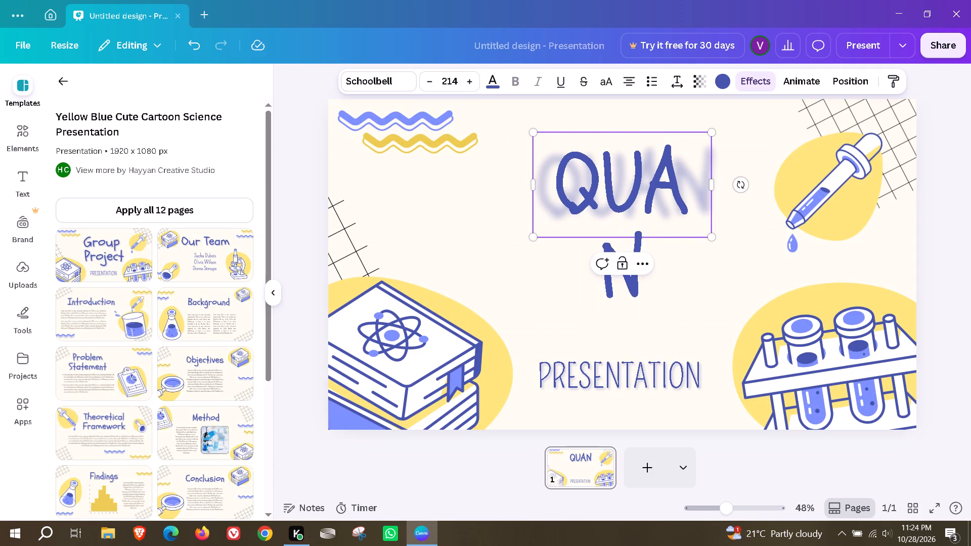
text(TUM)
key(shift+space)
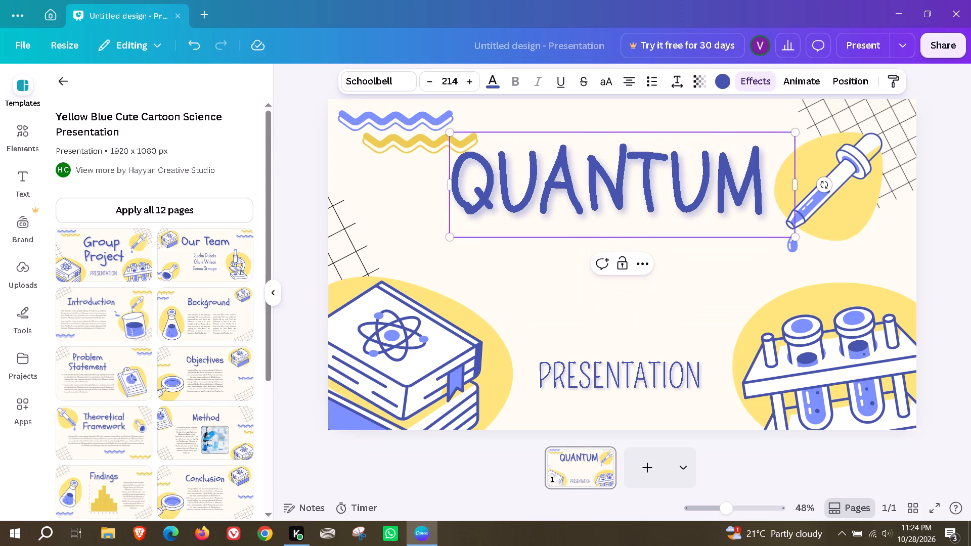
text(PHYSICS)
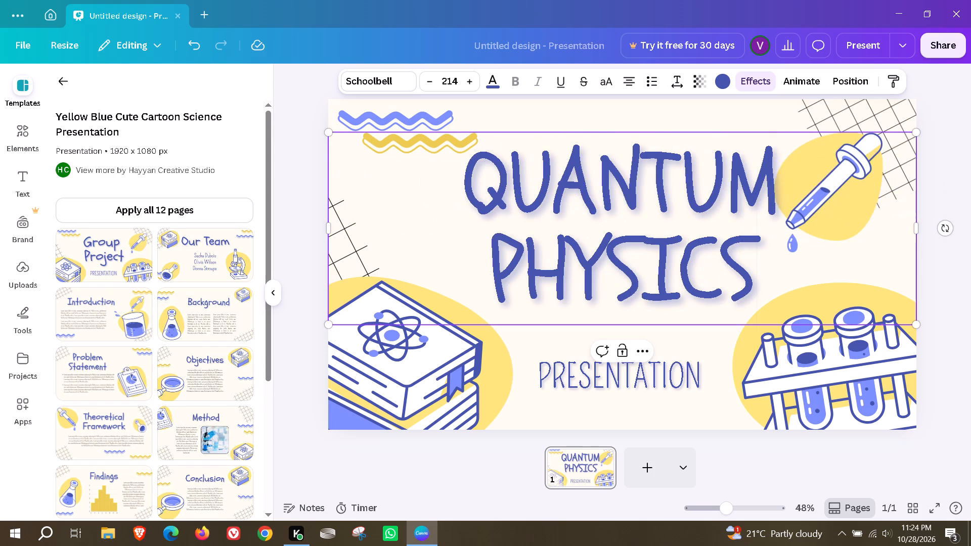
Shrink the QUANTUM PHYSICS title to font size about 143, narrow its box to about 913 wide and centre it on the slide.
drag(920, 327, 809, 300)
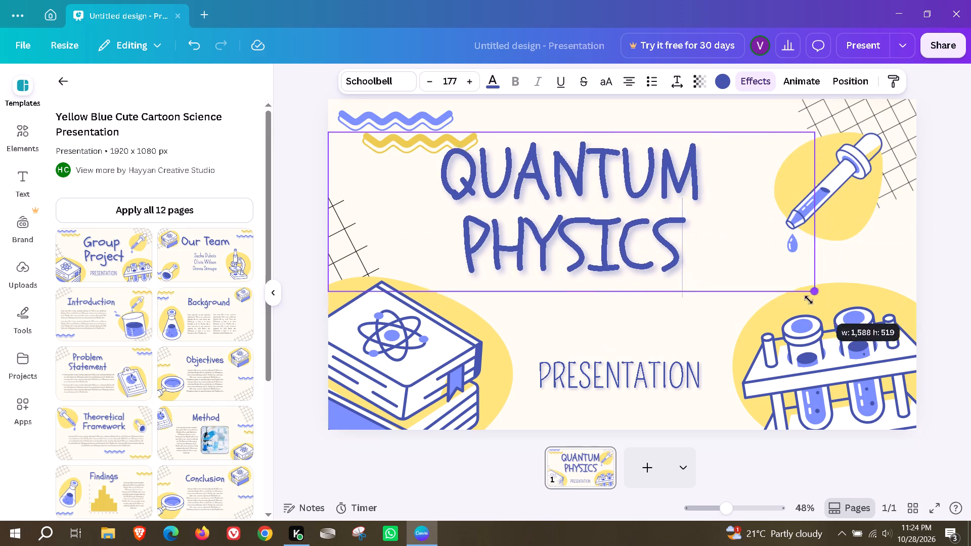
drag(809, 300, 723, 278)
drag(723, 209, 610, 222)
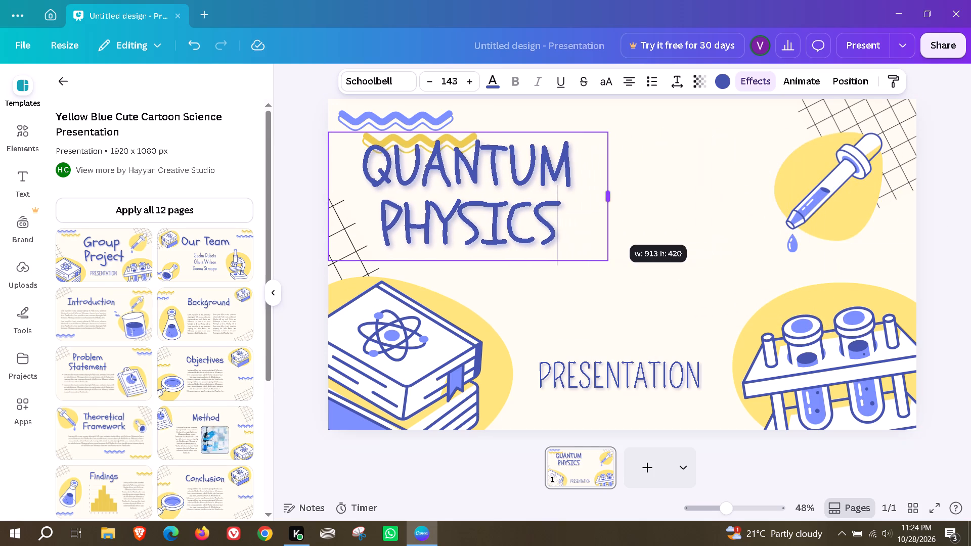
drag(610, 222, 609, 222)
click(670, 231)
drag(510, 215, 642, 265)
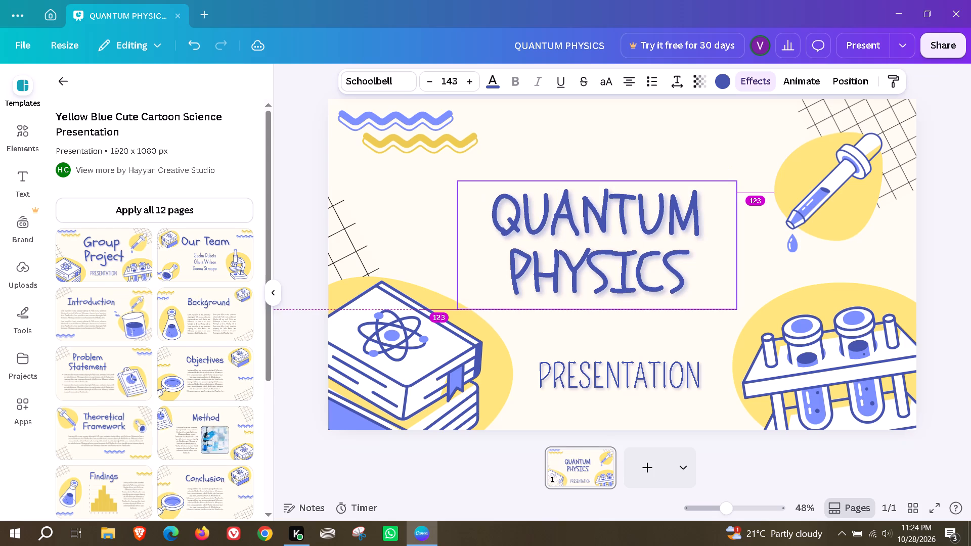
drag(642, 265, 643, 265)
Replace the cover subtitle "PRESENTATION" with "by KLAUS".
double_click(644, 368)
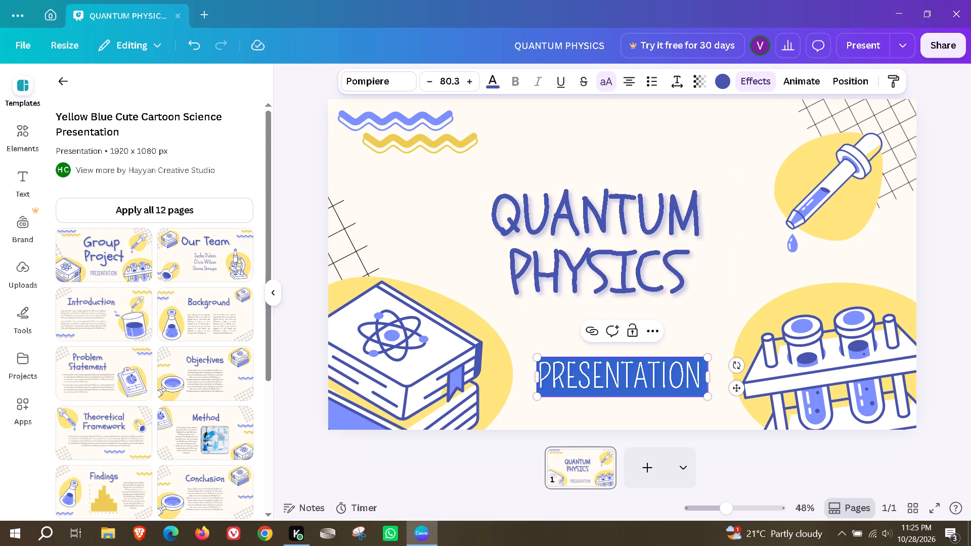
text(by KLAUS)
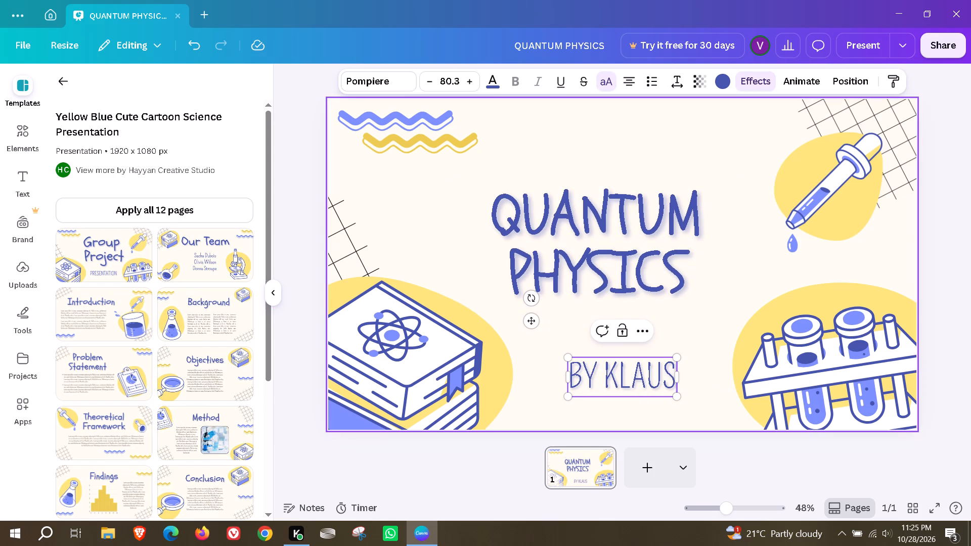
click(700, 321)
Shrink the BY KLAUS byline to font size about 56 and place it just below the title's right end.
drag(642, 381, 677, 356)
drag(709, 367, 680, 344)
drag(657, 346, 699, 350)
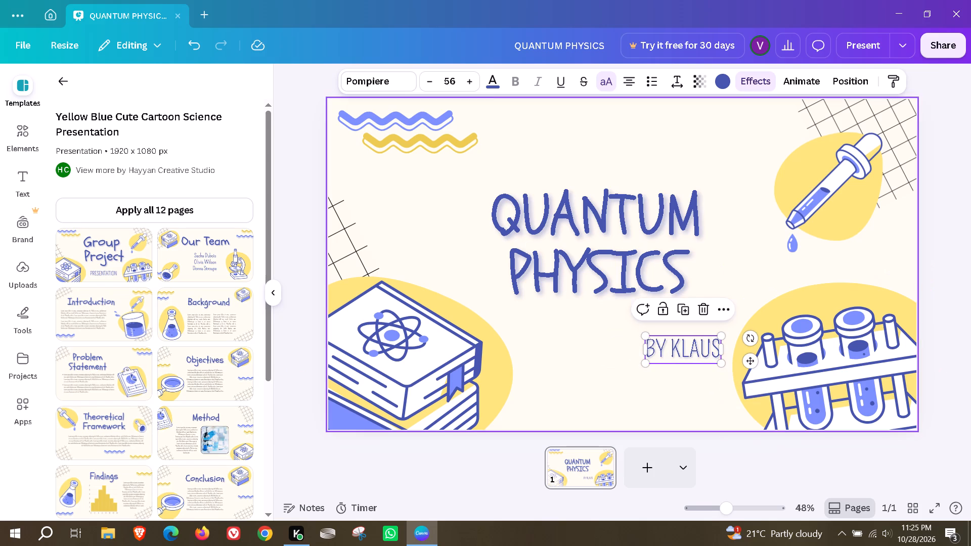
click(746, 274)
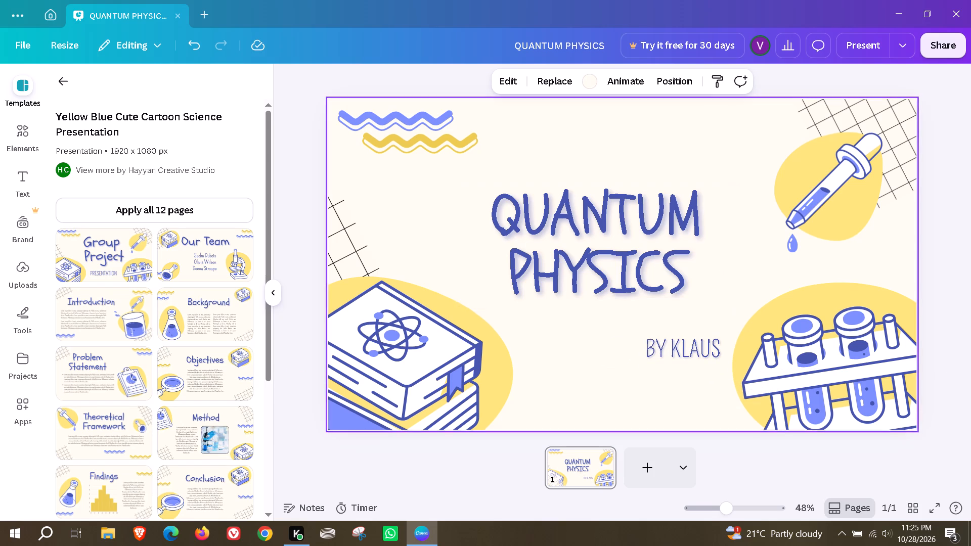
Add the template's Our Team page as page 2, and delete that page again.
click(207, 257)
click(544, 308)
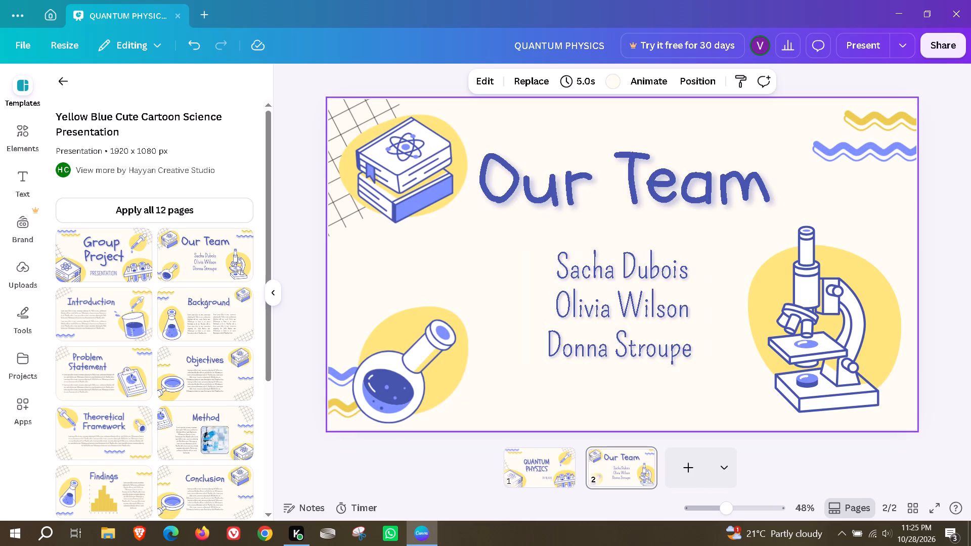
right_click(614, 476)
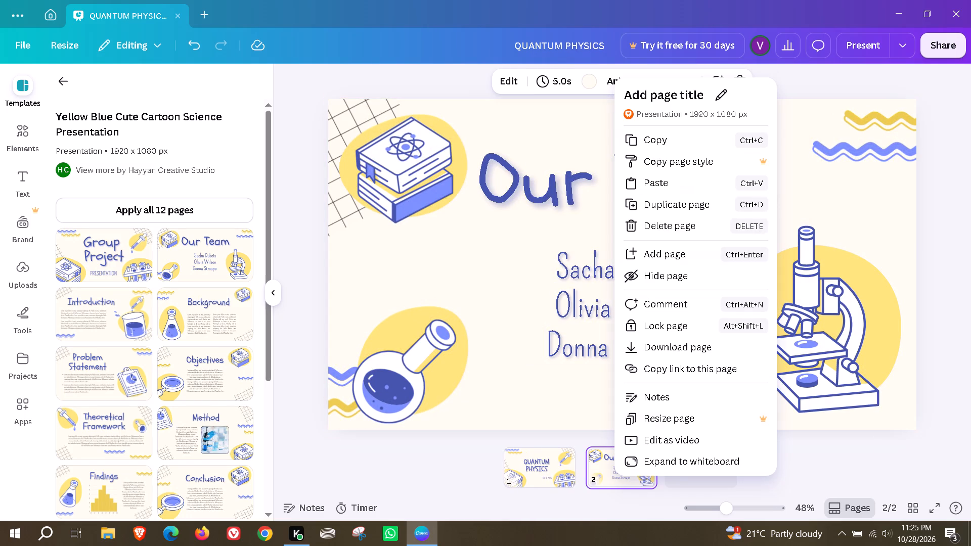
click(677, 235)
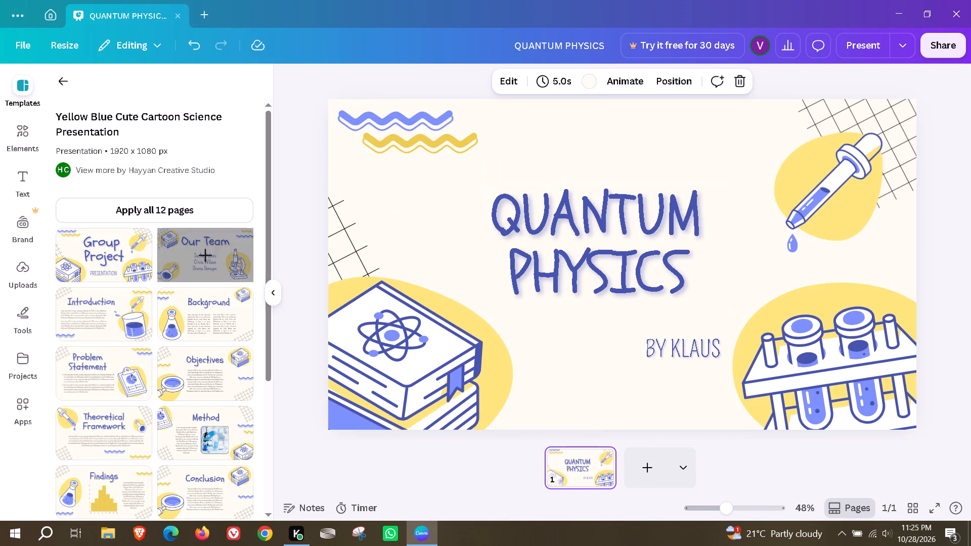
Add the template's Introduction page as page 2.
click(108, 320)
click(535, 305)
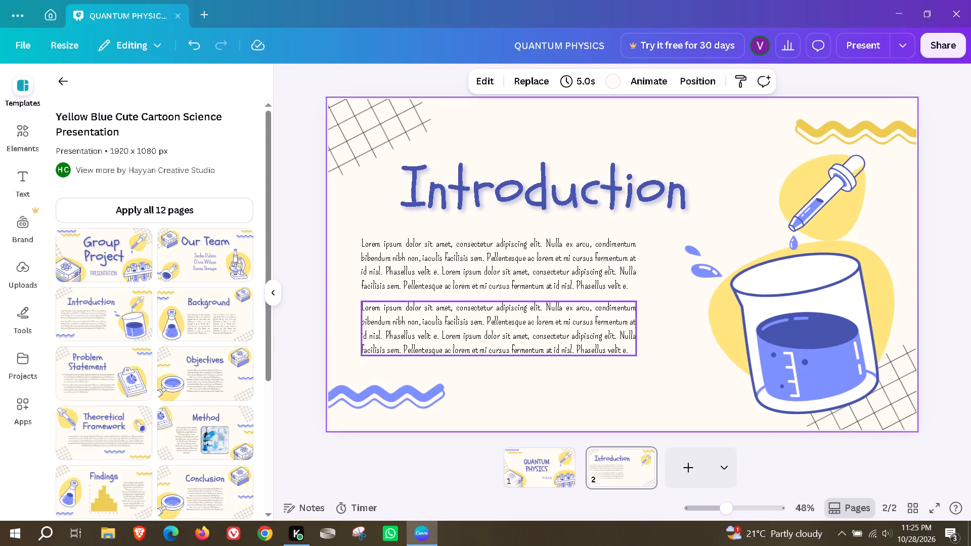
Replace the page 2 heading "Introduction" with "QUANTUM PHYSICS".
double_click(510, 202)
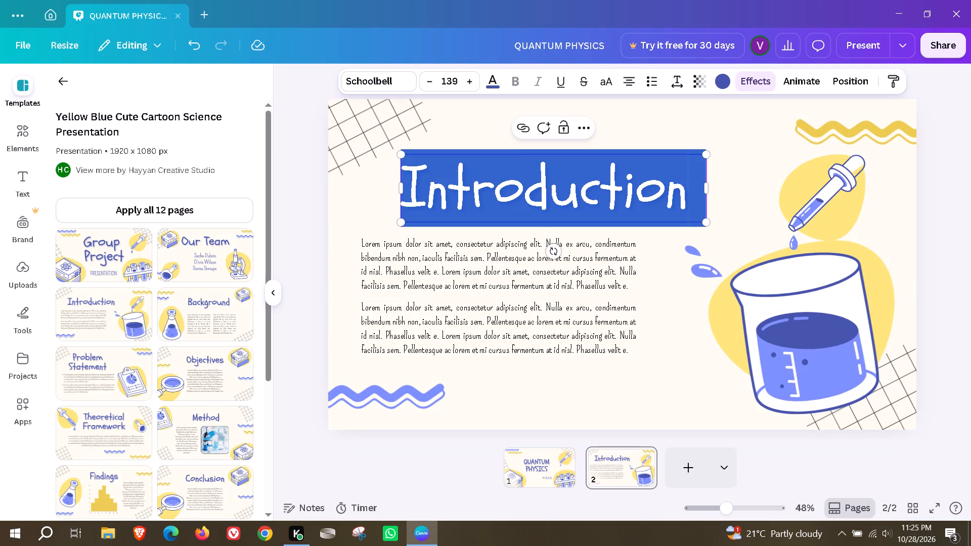
text(QUANTUM)
key(space)
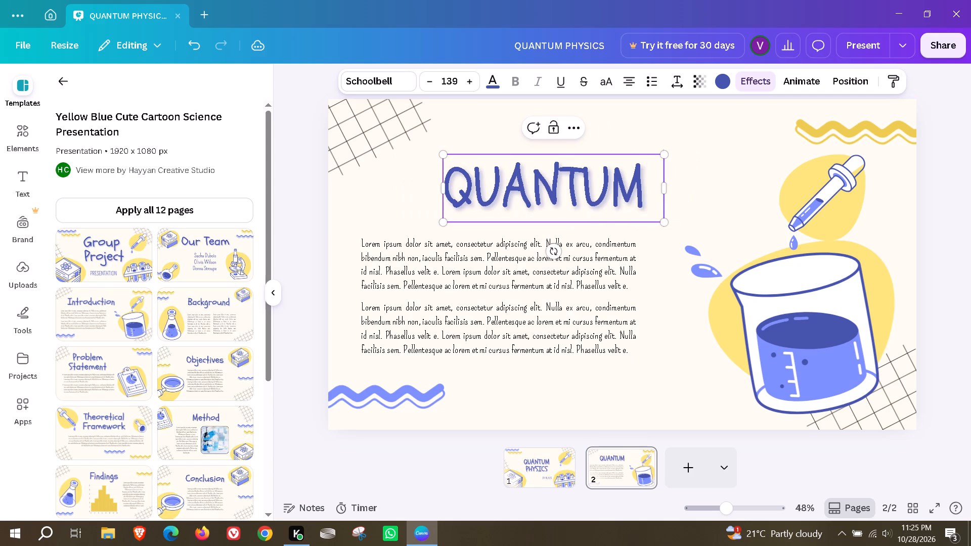
text(PHYCI)
key(shift+BackSpace)
key(shift+BackSpace)
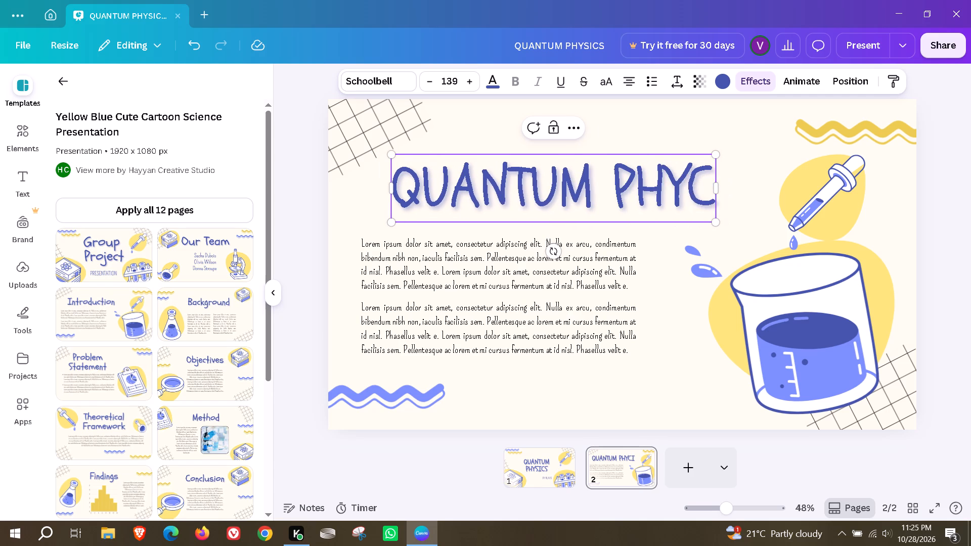
key(shift+s)
key(shift+BackSpace)
text(SICS)
key(space)
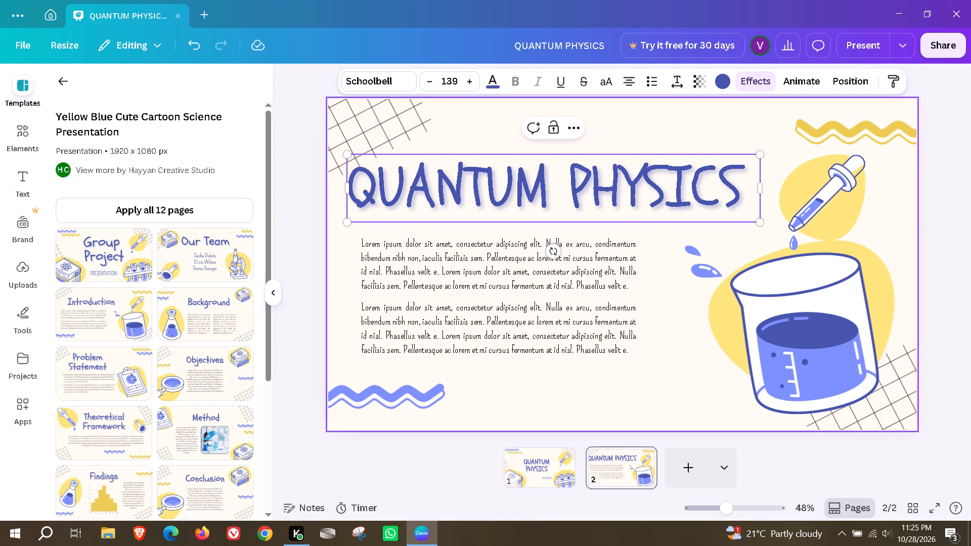
Delete the second placeholder paragraph on page 2.
click(502, 311)
click(519, 275)
Replace the remaining page 2 paragraph using Transform text with the prompt "generate 4-5 lines on quantum physics's fundamental nature of reality".
double_click(550, 262)
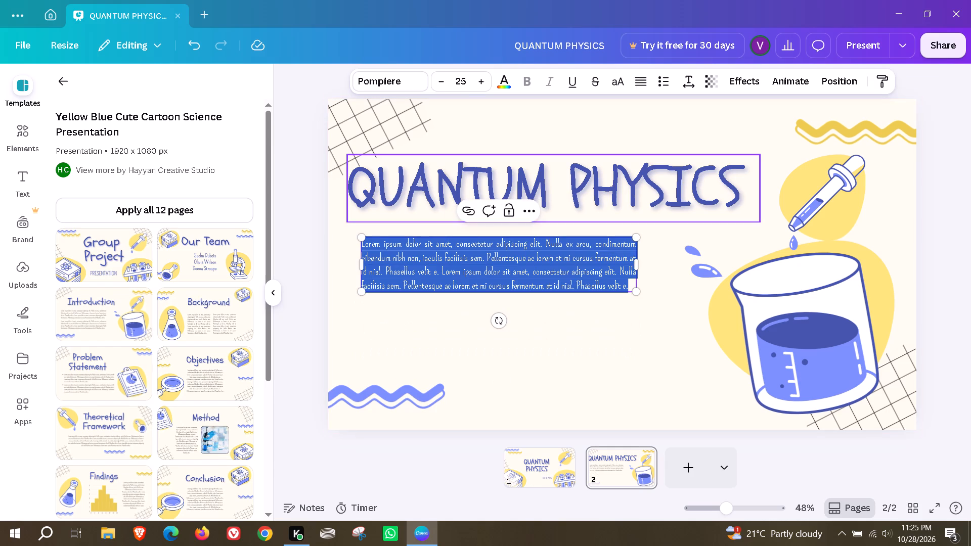
click(532, 215)
scroll(609, 428, down, 3)
click(595, 473)
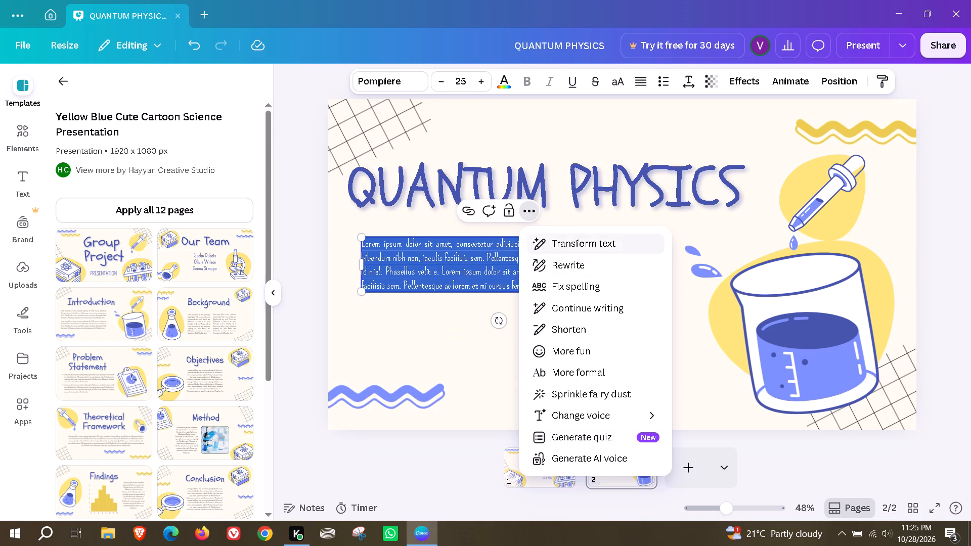
click(566, 250)
text(gnerate)
key(space)
key(BackSpace)
key(BackSpace)
key(BackSpace)
key(BackSpace)
key(BackSpace)
key(BackSpace)
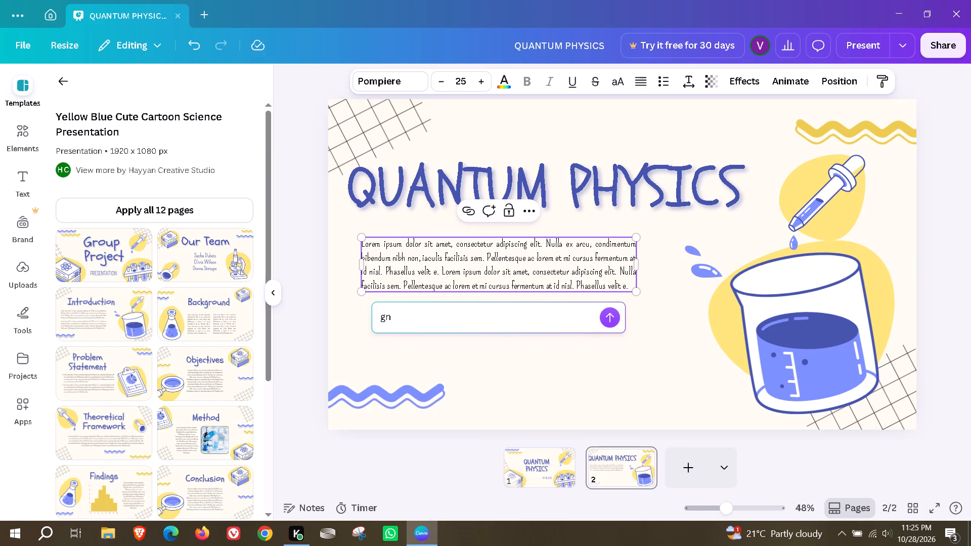
key(BackSpace)
text(ene)
text(rate)
key(space)
text(4-5 lines)
key(space)
text(on quantum)
key(space)
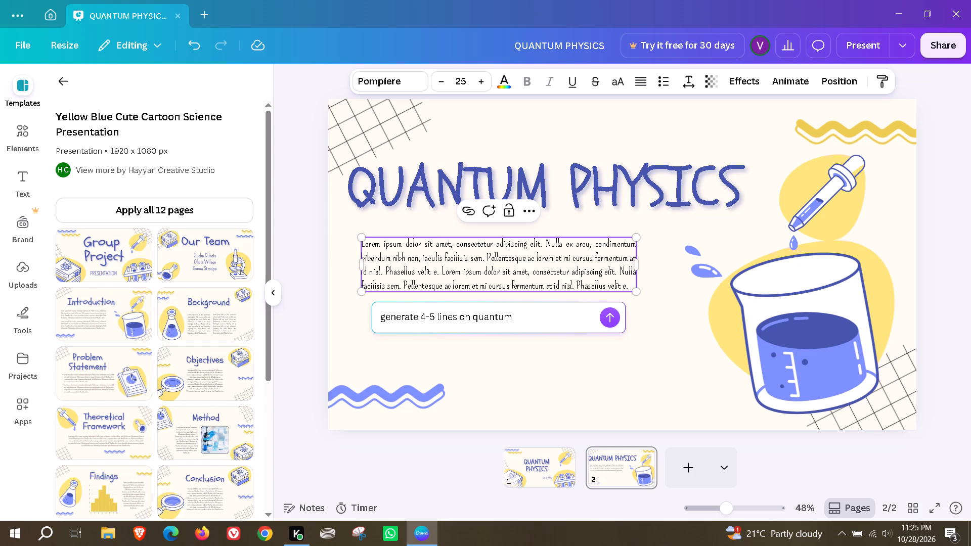
text(phyc)
key(BackSpace)
text(sics)
key(space)
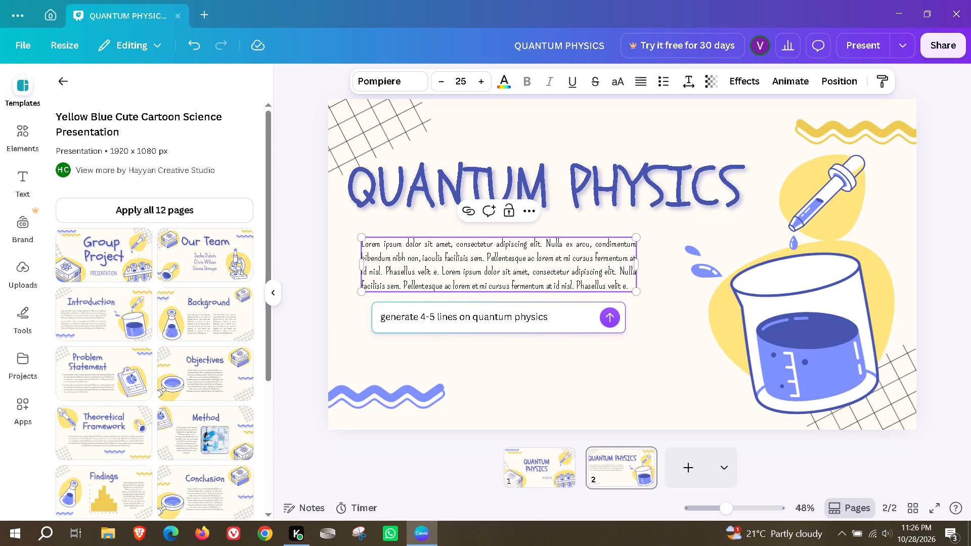
key(BackSpace)
text('s)
key(space)
text(fundamental nature of reality)
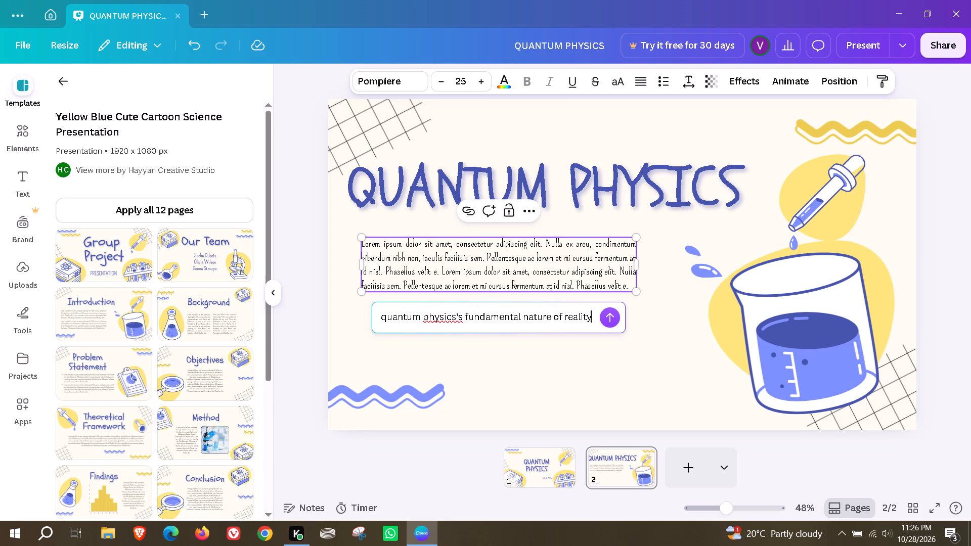
key(Return)
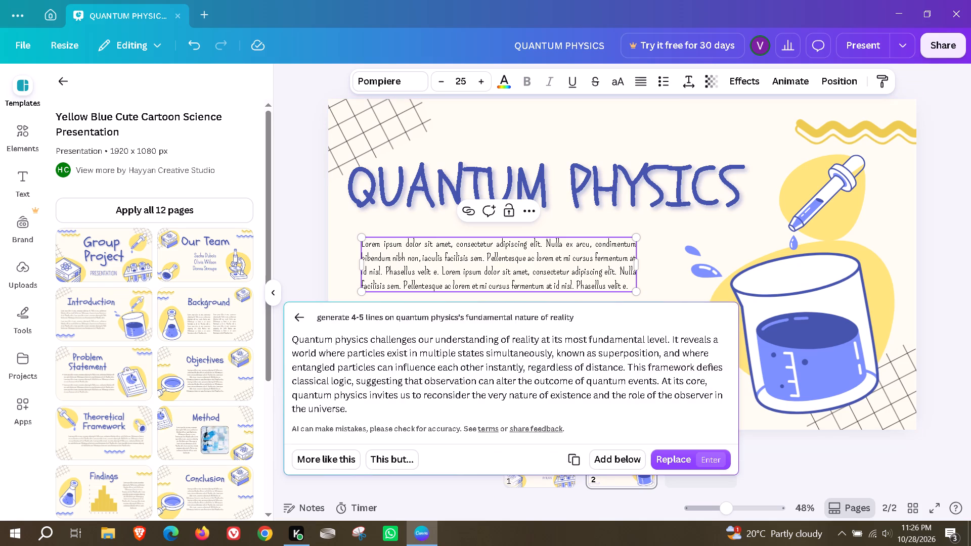
click(675, 463)
Enlarge the page 2 paragraph to font size about 32.8, keeping its box clear of the beaker and the blue wave.
drag(638, 323, 660, 401)
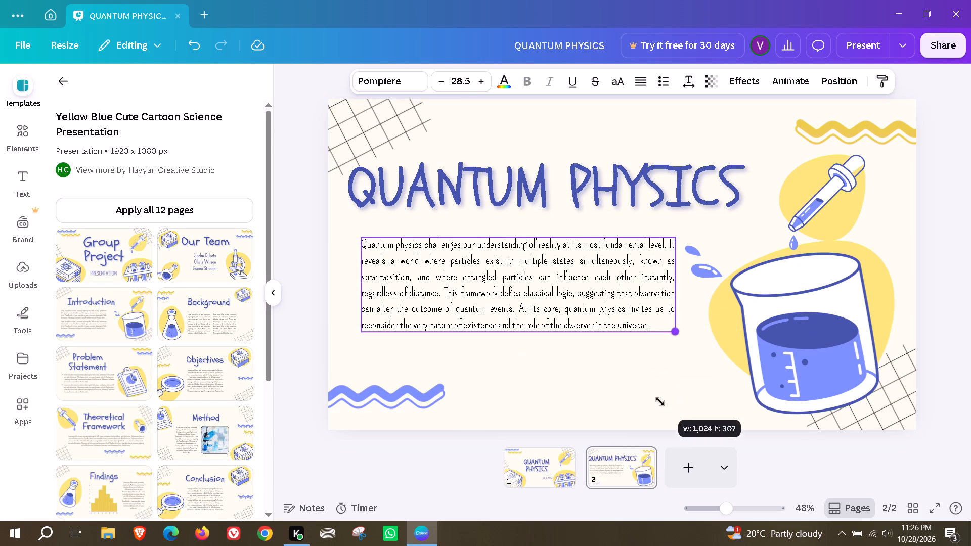
drag(660, 401, 661, 403)
drag(682, 291, 640, 300)
drag(639, 351, 682, 386)
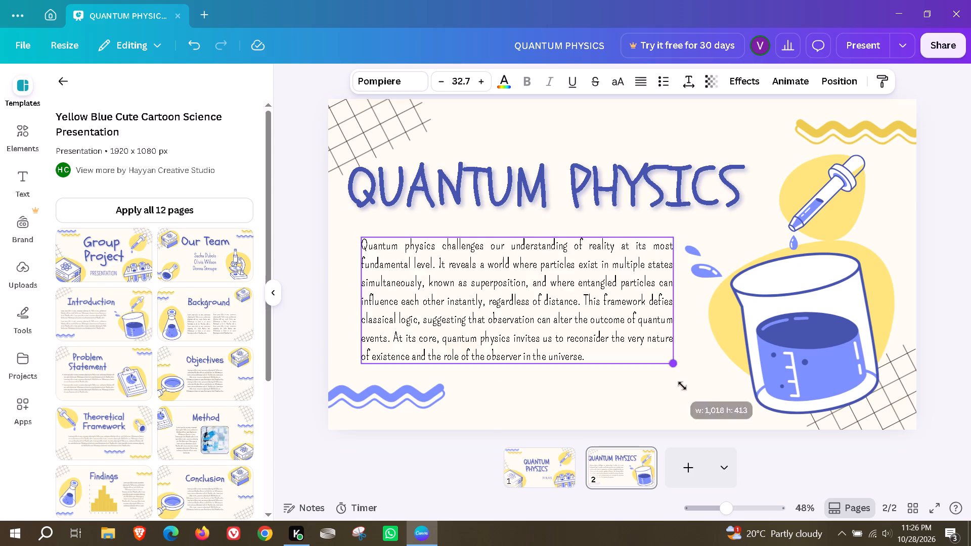
drag(682, 386, 671, 381)
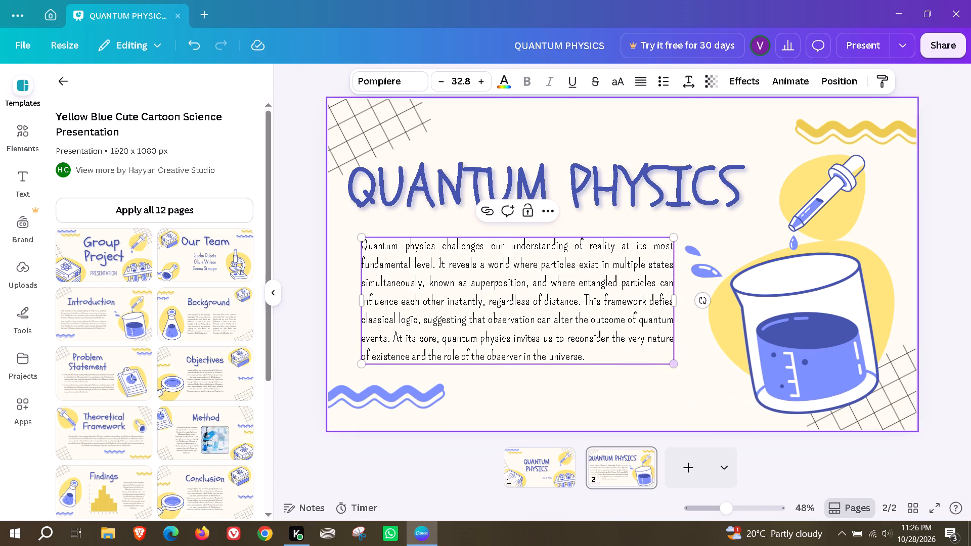
click(674, 382)
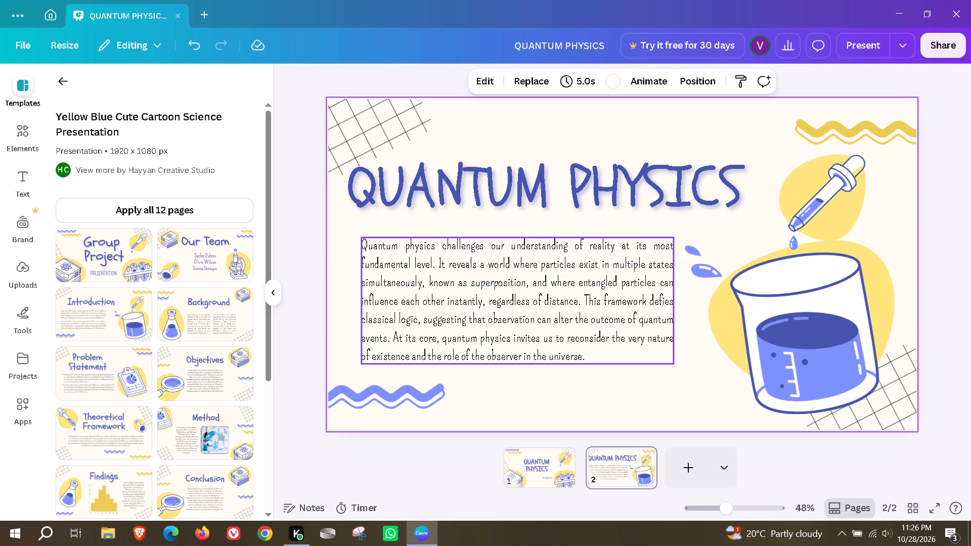
Shrink the page 2 heading to font size about 123 and shift it rightward, above the paragraph.
click(577, 207)
drag(758, 222, 728, 219)
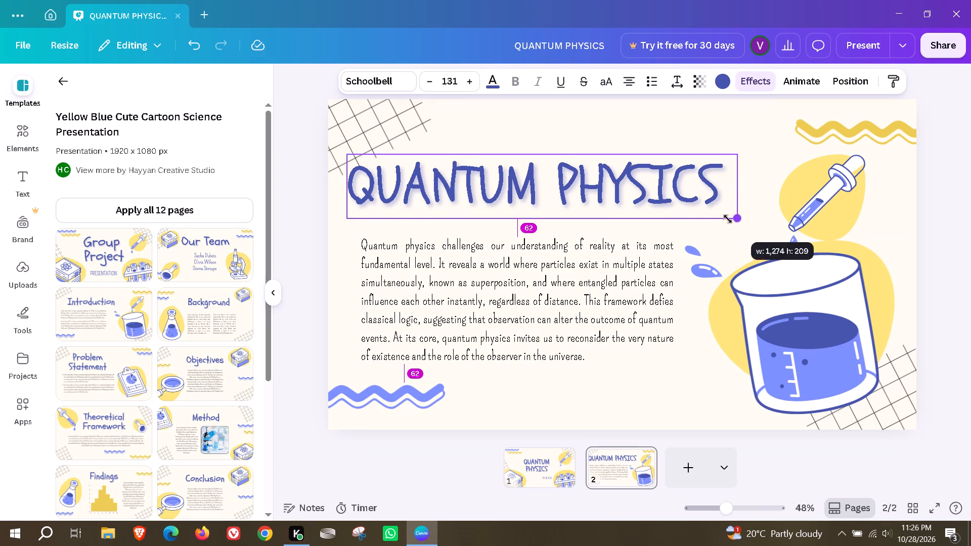
drag(728, 219, 713, 214)
drag(595, 199, 628, 205)
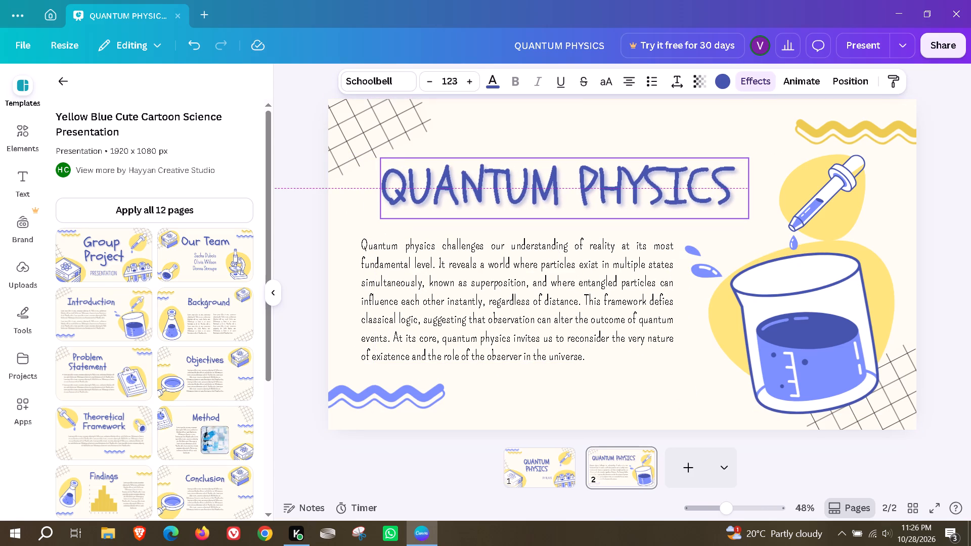
drag(628, 205, 627, 206)
click(660, 142)
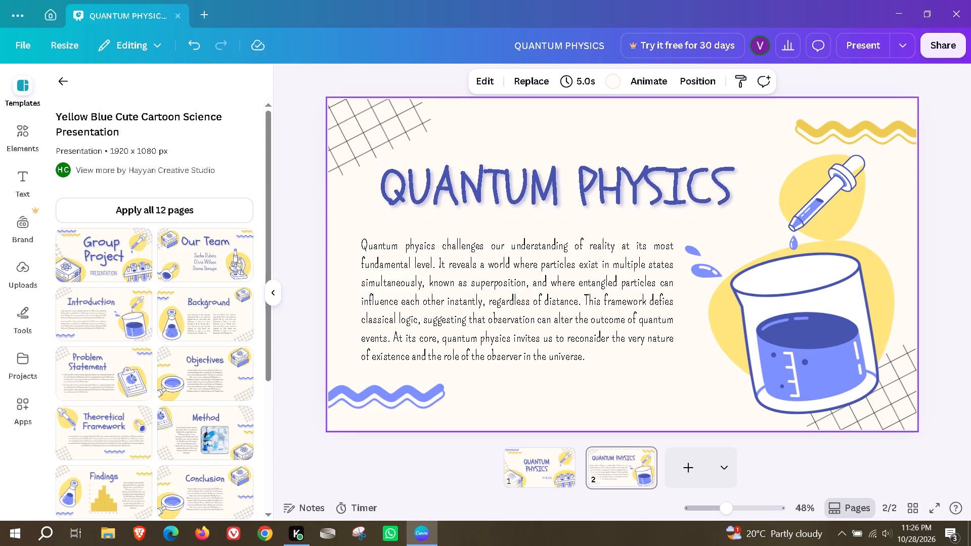
Add the template's Background page as new page 3.
click(237, 330)
click(557, 302)
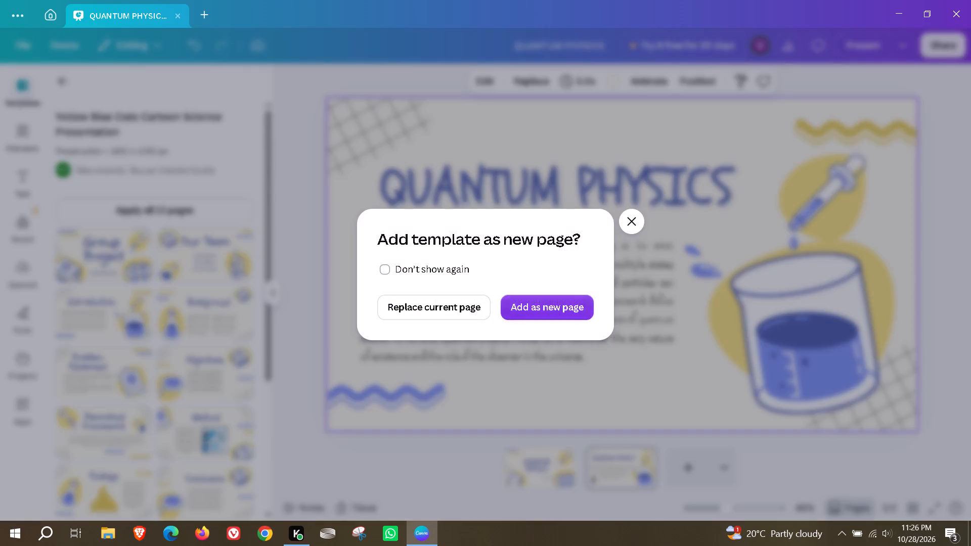
Replace the page 3 heading "Background" with "WHAT IS QUANTUM PHYSICS ?".
double_click(593, 198)
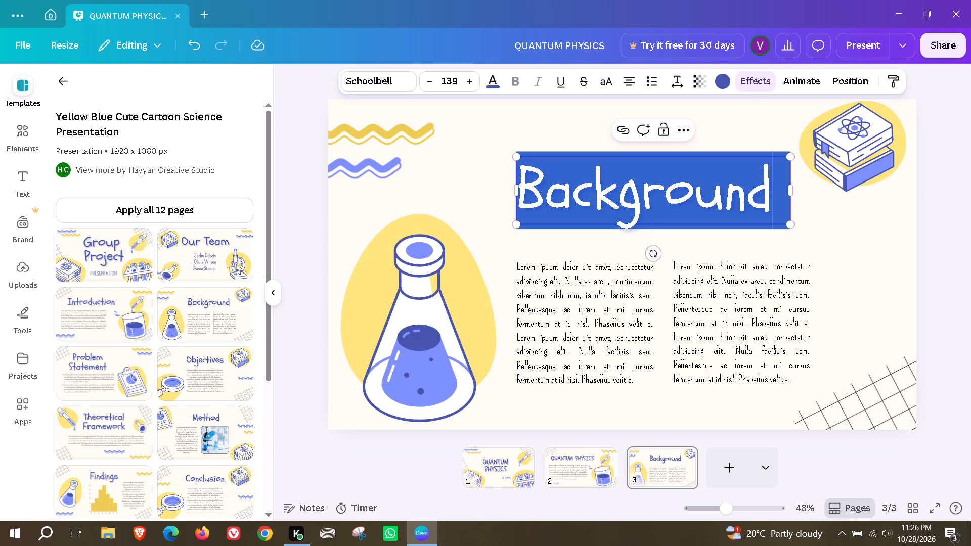
text(WHAT IS QUANTUM)
key(space)
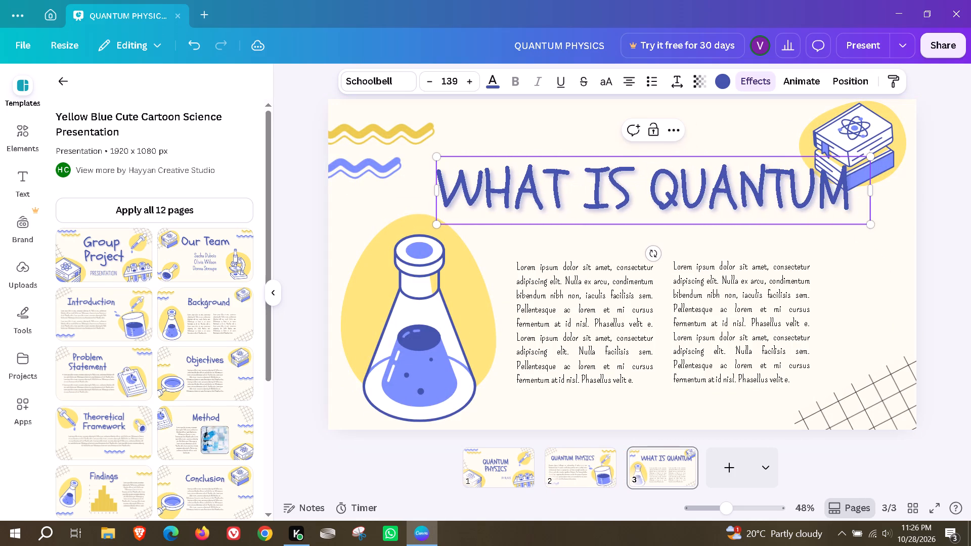
text(PHYSICS ?)
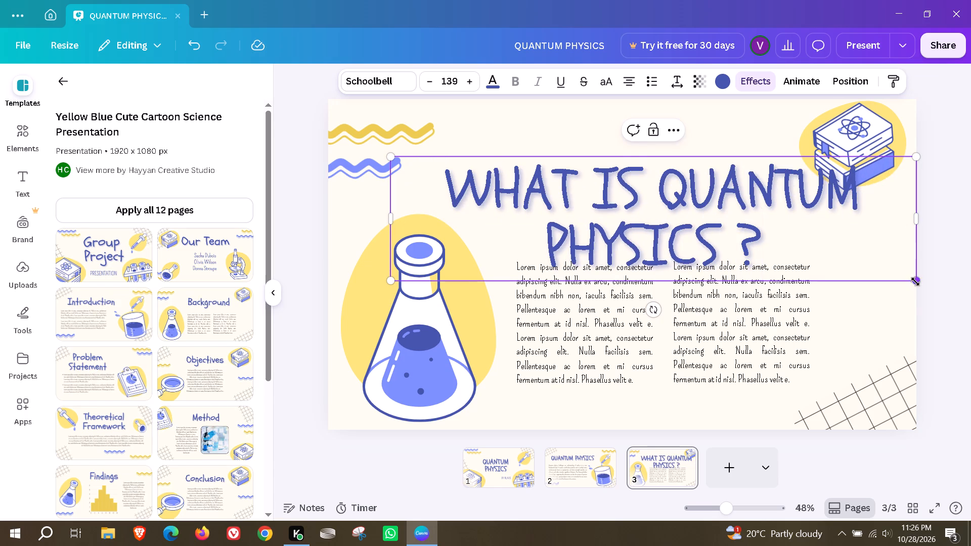
Shrink the two-line page 3 heading and move it rightward, clear of the flask and the stacked books.
drag(915, 282, 758, 238)
click(719, 114)
drag(607, 196, 666, 197)
Delete the right-hand placeholder paragraph on page 3.
click(710, 299)
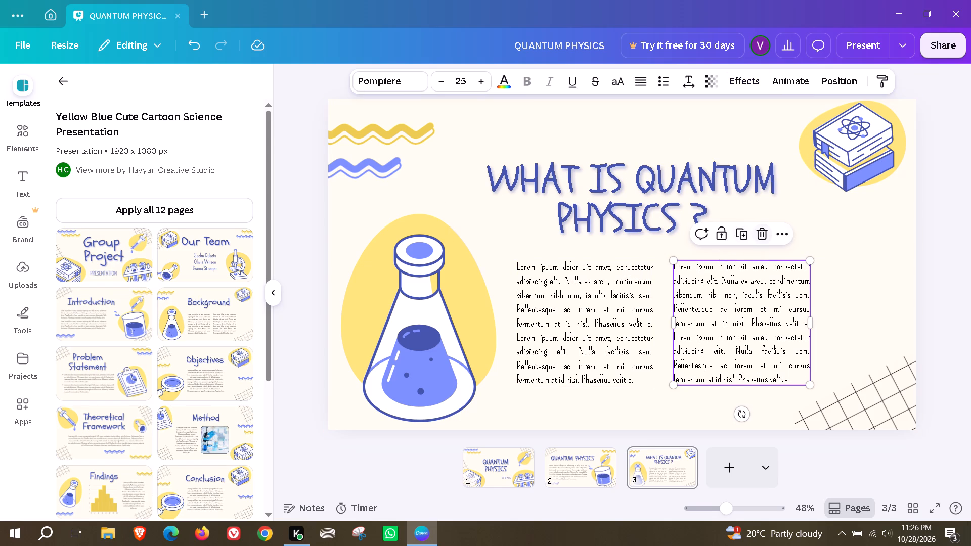
click(761, 233)
click(672, 313)
Replace the remaining page 3 placeholder paragraph with Magic Write text from the prompt "generate 4-5 lines on what is quantum physics".
double_click(639, 301)
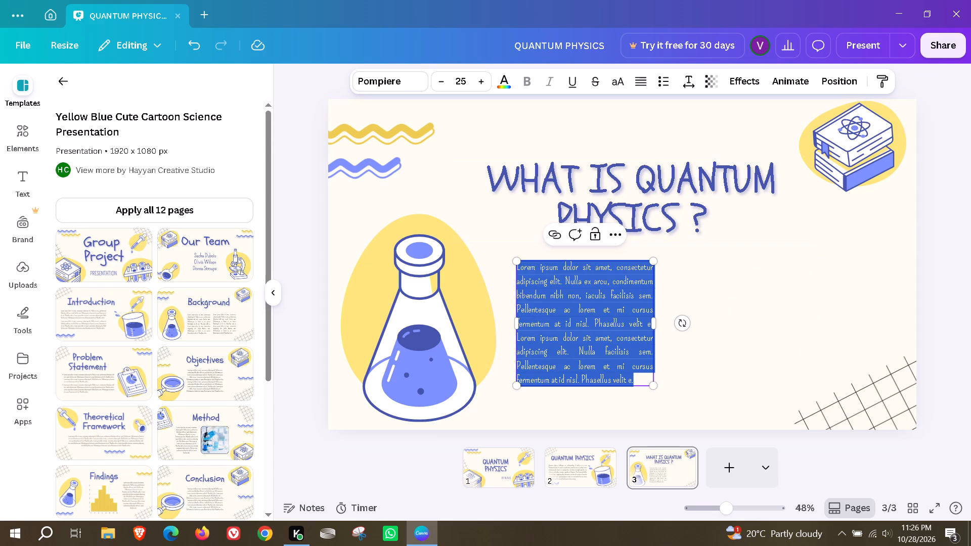
click(609, 224)
click(611, 231)
scroll(658, 419, down, 5)
click(672, 479)
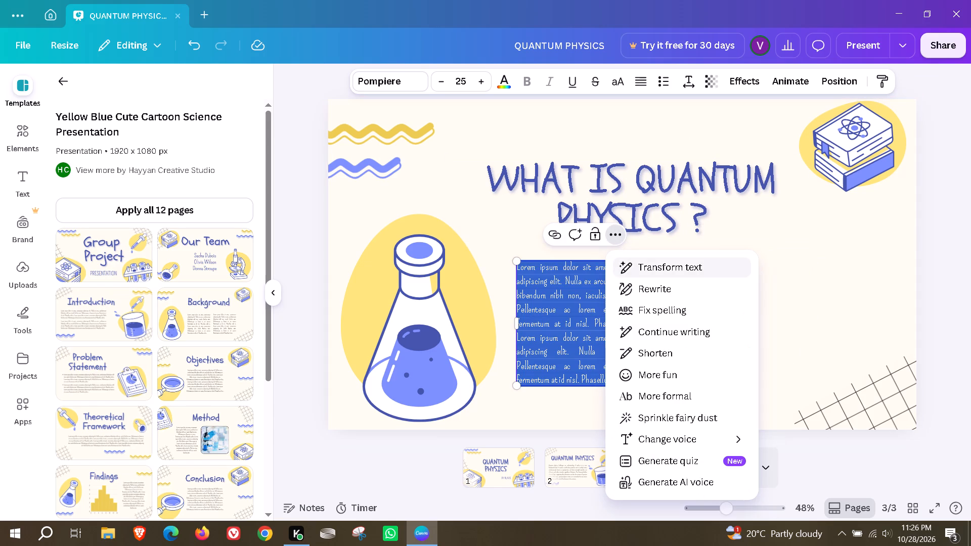
click(679, 277)
text(generate)
key(space)
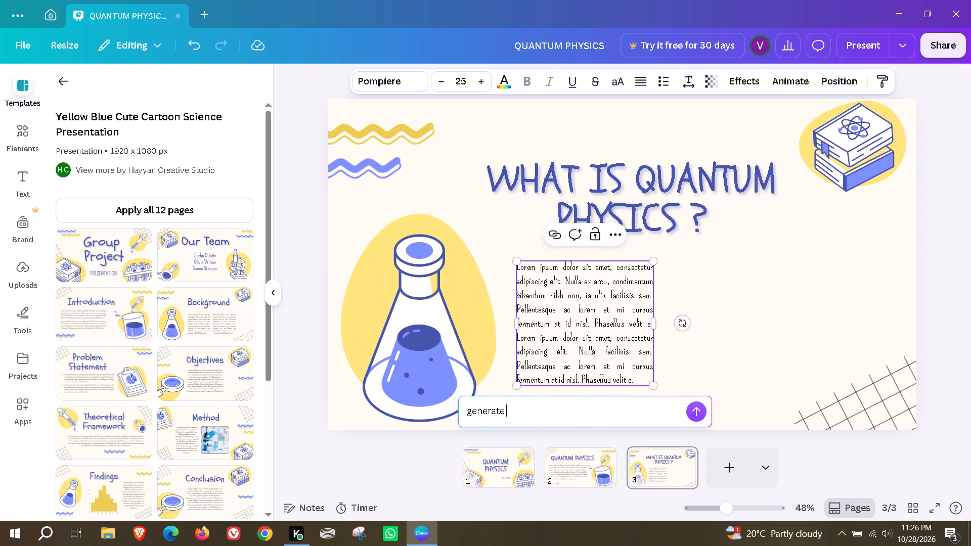
text(4-5)
key(space)
text(lines)
key(space)
text(o)
key(space)
key(BackSpace)
text(n what is qa)
key(BackSpace)
text(uantum physcs)
key(BackSpace)
key(BackSpace)
text(ics ?)
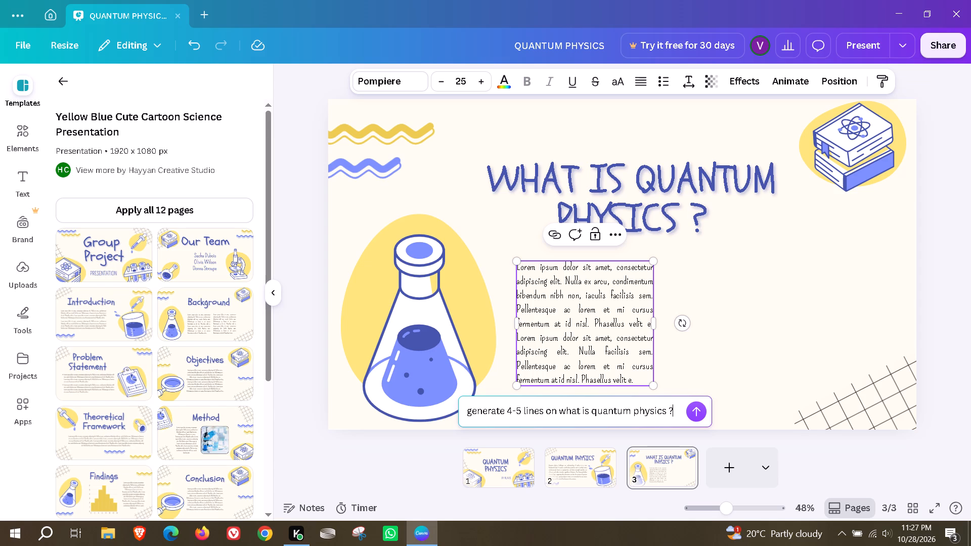
key(BackSpace)
key(BackSpace)
key(Return)
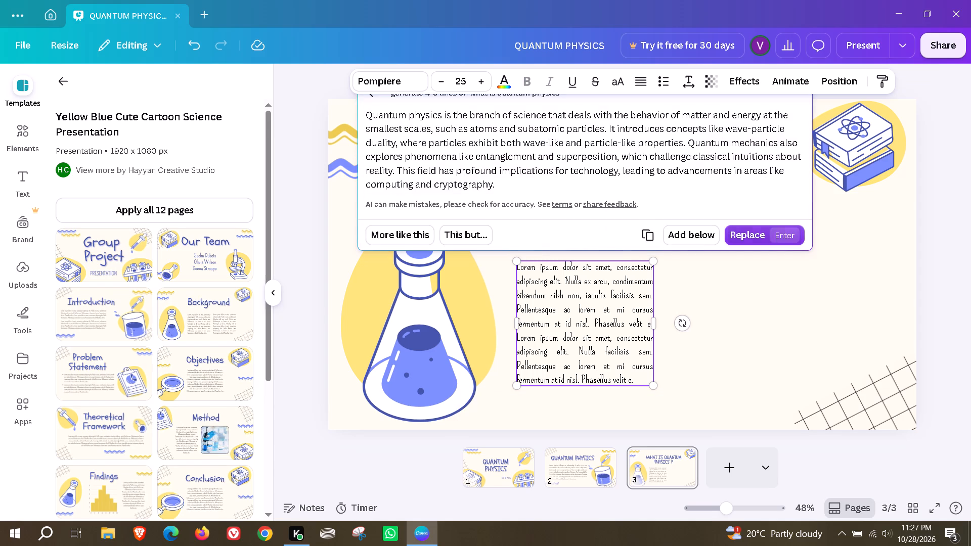
click(736, 237)
Widen and enlarge the page 3 paragraph to span beneath the heading, and nudge it slightly upward.
drag(657, 351, 752, 356)
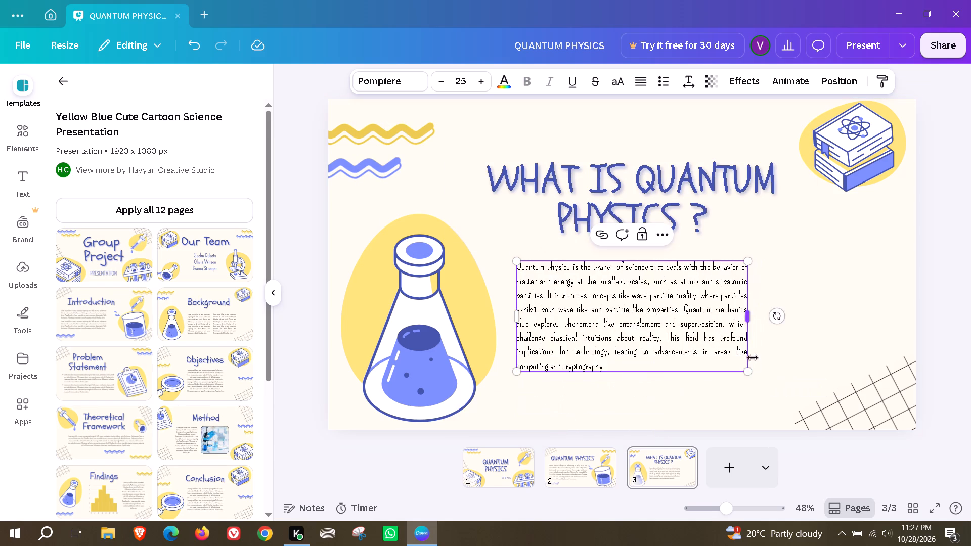
drag(751, 375, 814, 403)
click(859, 342)
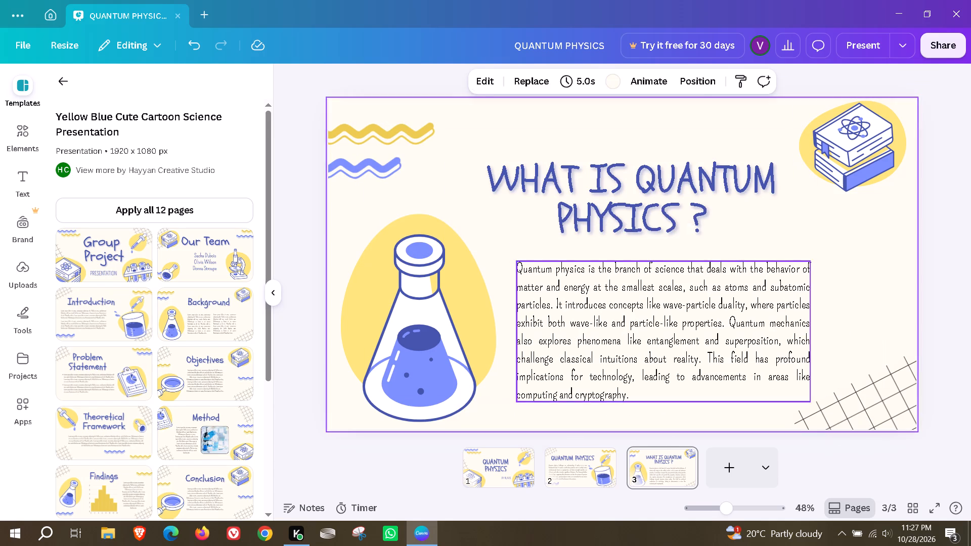
drag(676, 350, 675, 343)
click(852, 347)
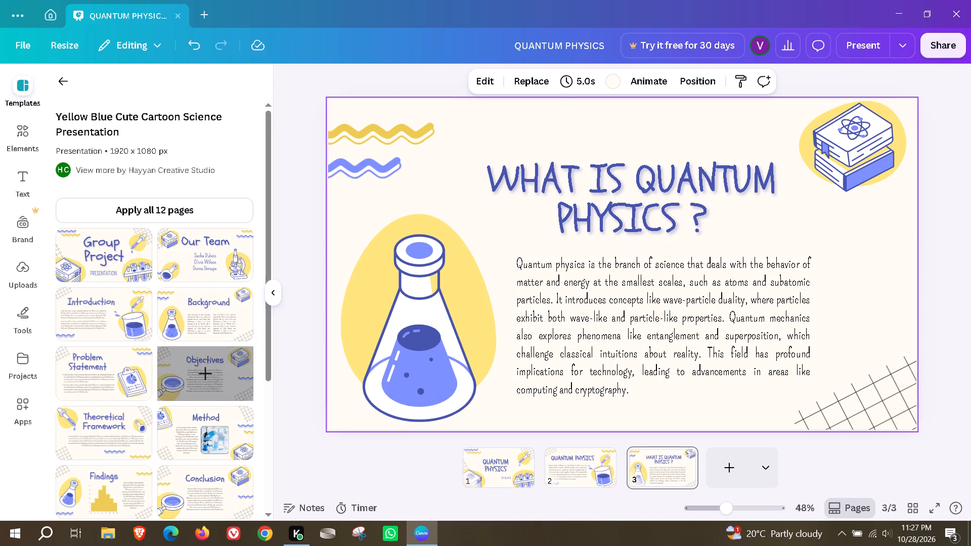
Add the template's Problem Statement page as new page 4.
click(135, 376)
click(572, 316)
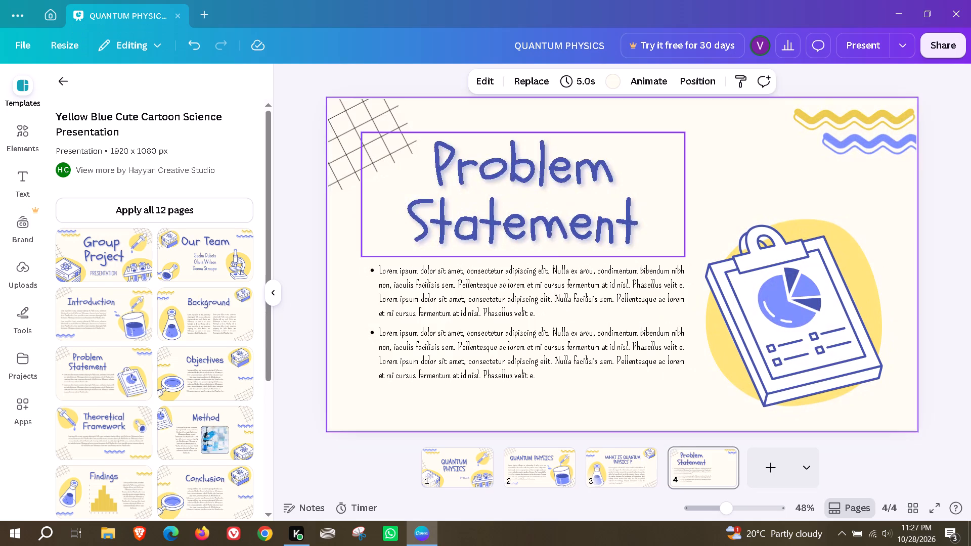
Replace the page 4 heading "Problem Statement" with "THE BIRTH".
double_click(595, 187)
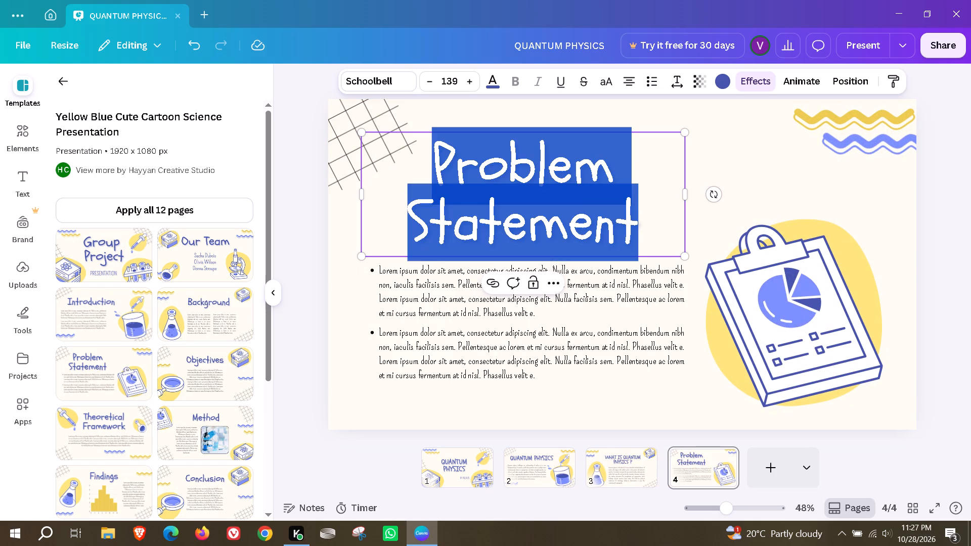
text(THE BIRTH)
key(space)
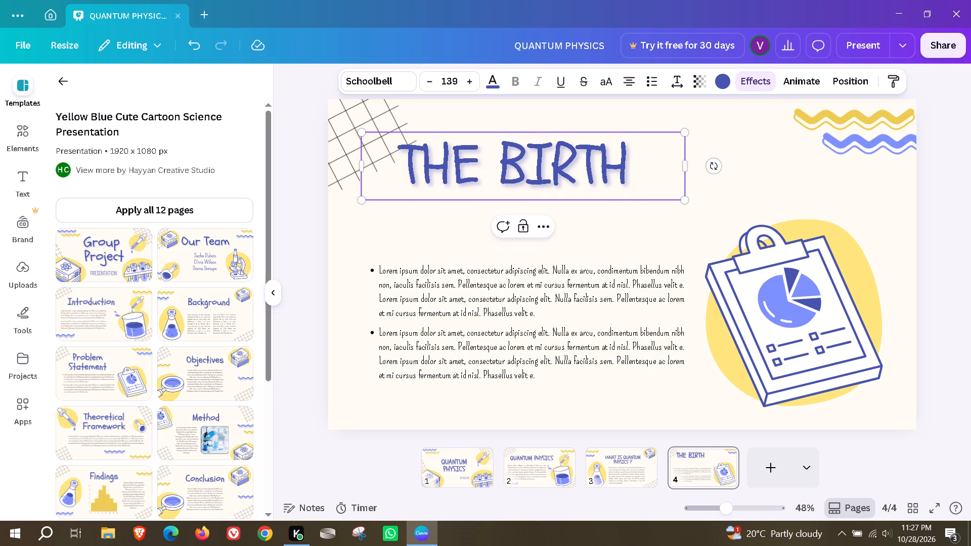
Move the page 4 heading down, closer to the body text and clear of the grid decoration.
click(616, 229)
drag(578, 187, 584, 221)
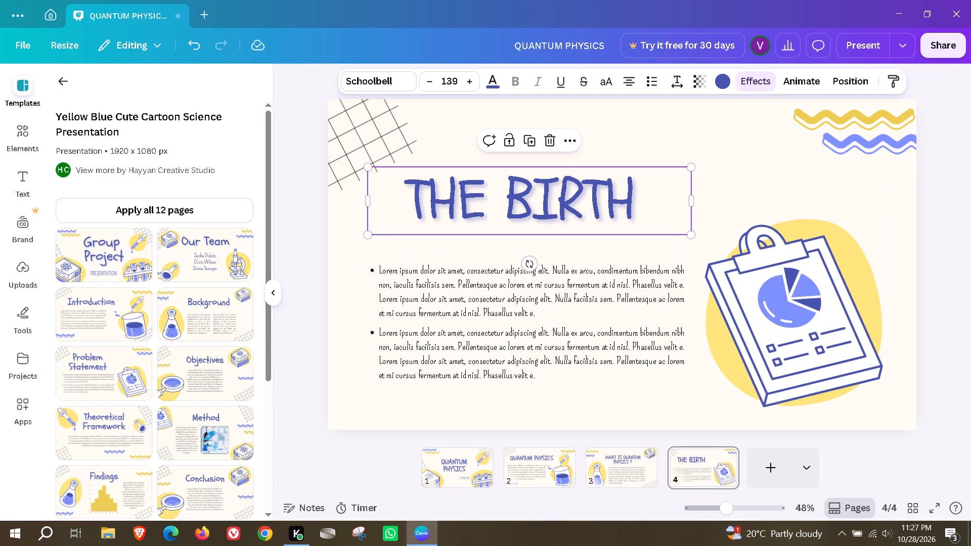
Delete the lower bulleted placeholder paragraph on page 4.
click(527, 373)
click(541, 303)
Replace the remaining page 4 bullet text with Magic Write text from the prompt "generate 5-6 lines on the birth of quantum theory".
double_click(553, 295)
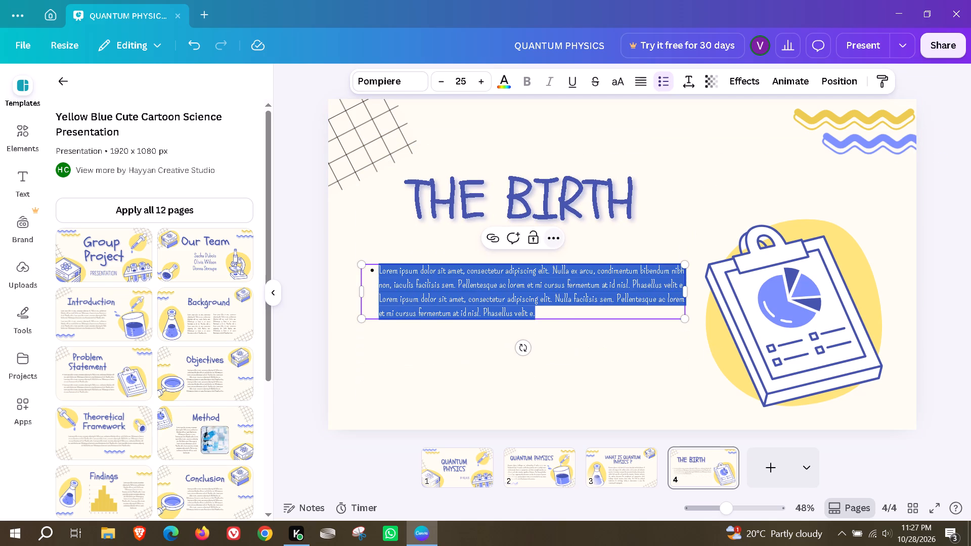
click(554, 240)
scroll(629, 426, down, 3)
click(623, 477)
click(627, 275)
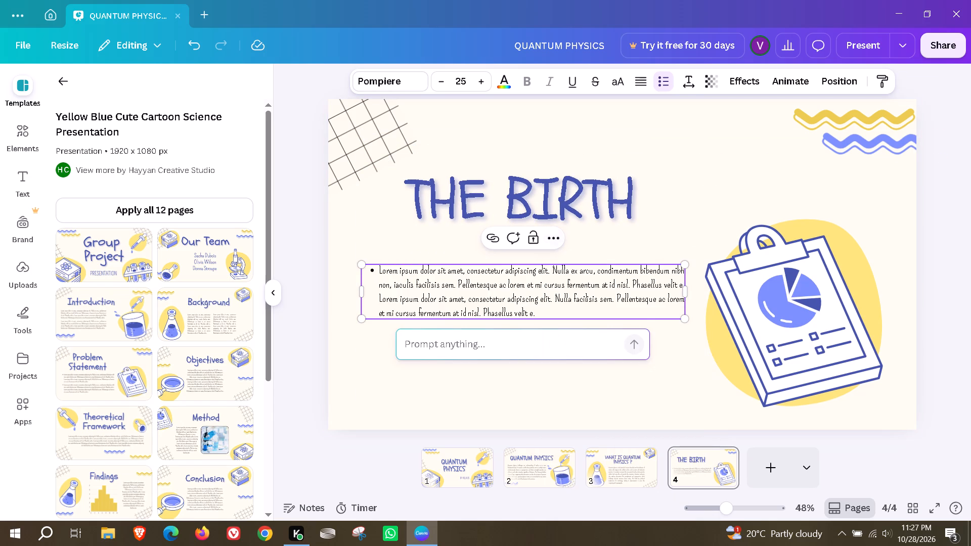
text(generate)
key(space)
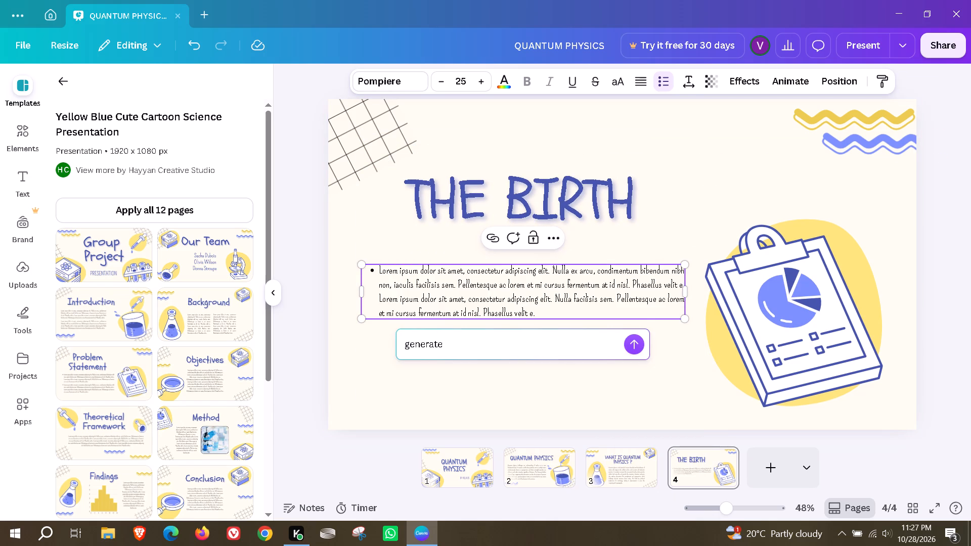
text(5- 6)
key(BackSpace)
key(BackSpace)
text(6 lines)
key(space)
text(on)
key(space)
text(the b)
text(irth of quantum ther)
key(BackSpace)
text(ory)
key(space)
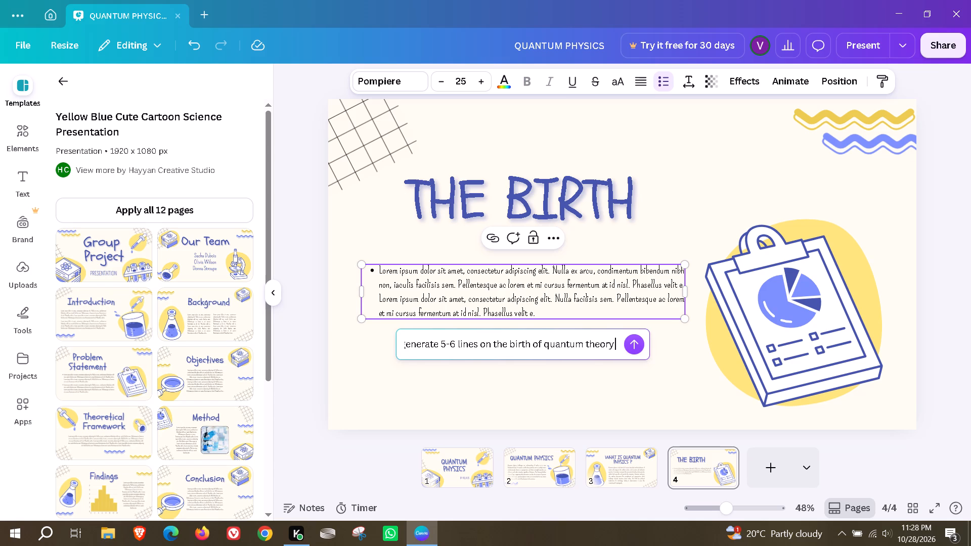
key(Return)
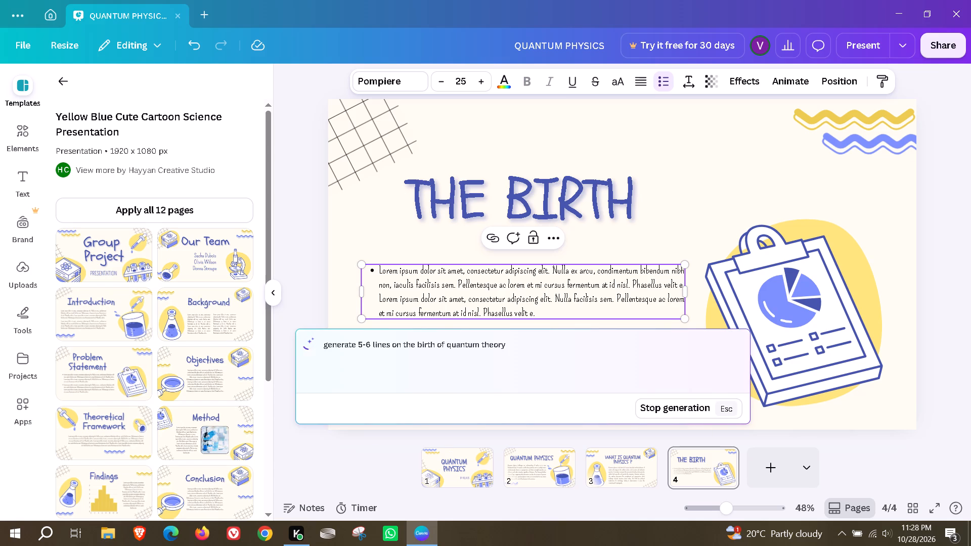
click(690, 357)
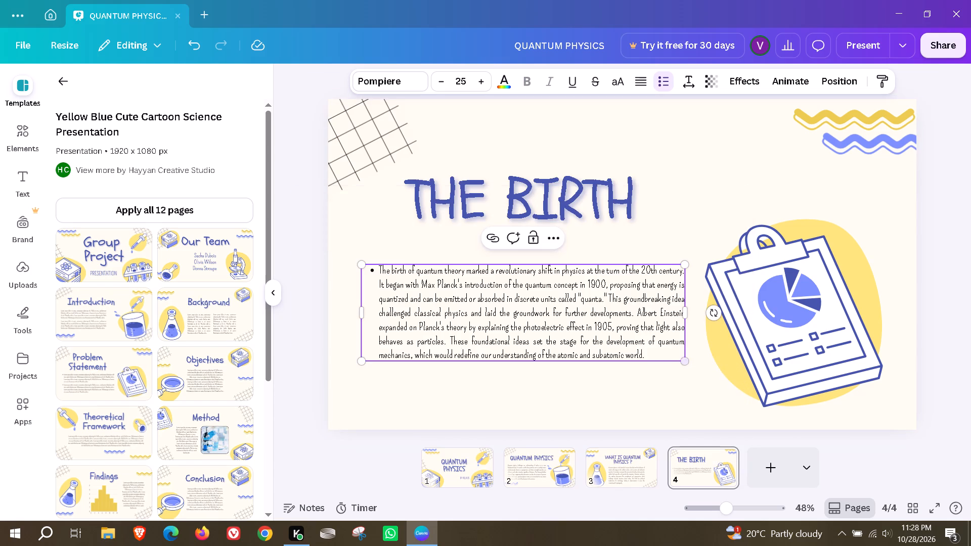
Enlarge the page 4 bullet text to about size 30 and shift it up and left, clear of the clipboard illustration.
drag(684, 364, 701, 419)
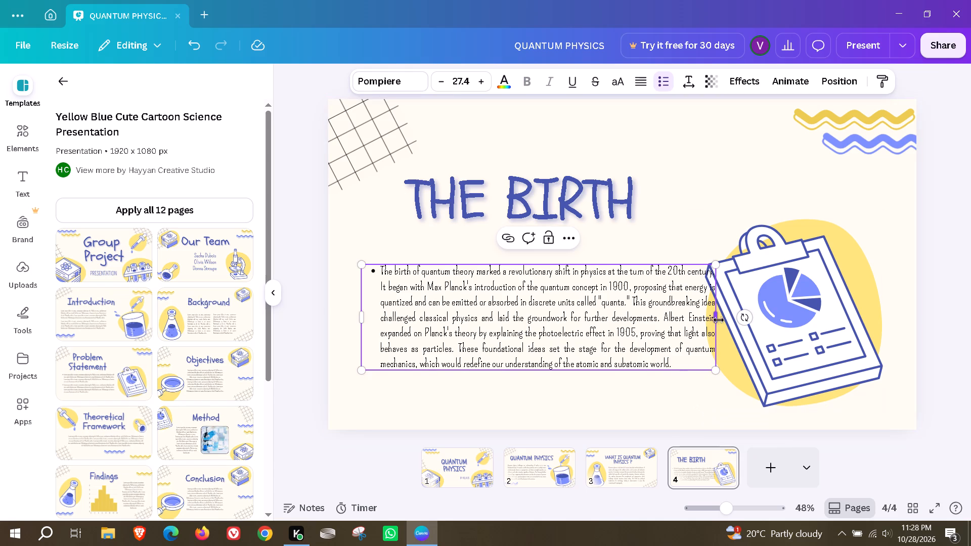
drag(719, 320, 673, 322)
drag(671, 402, 702, 430)
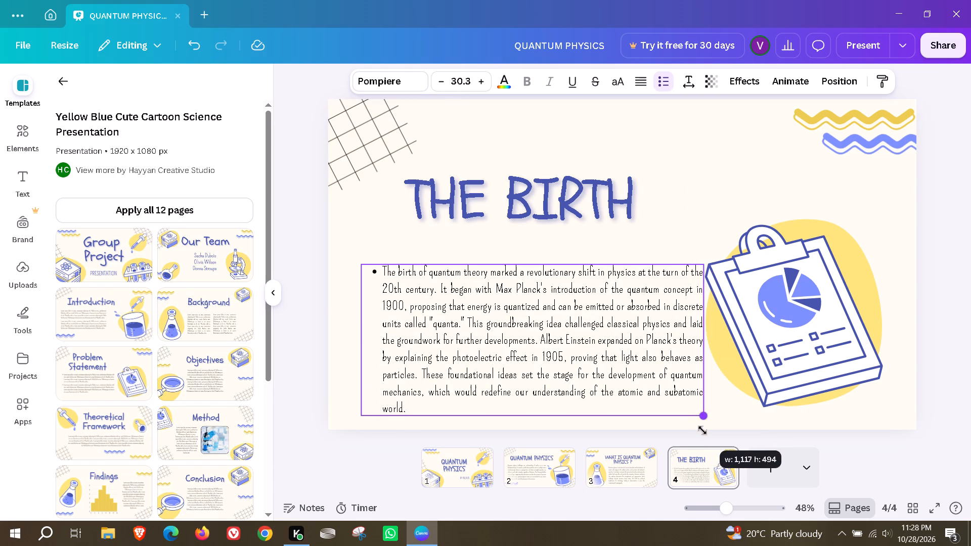
drag(702, 430, 695, 427)
click(644, 231)
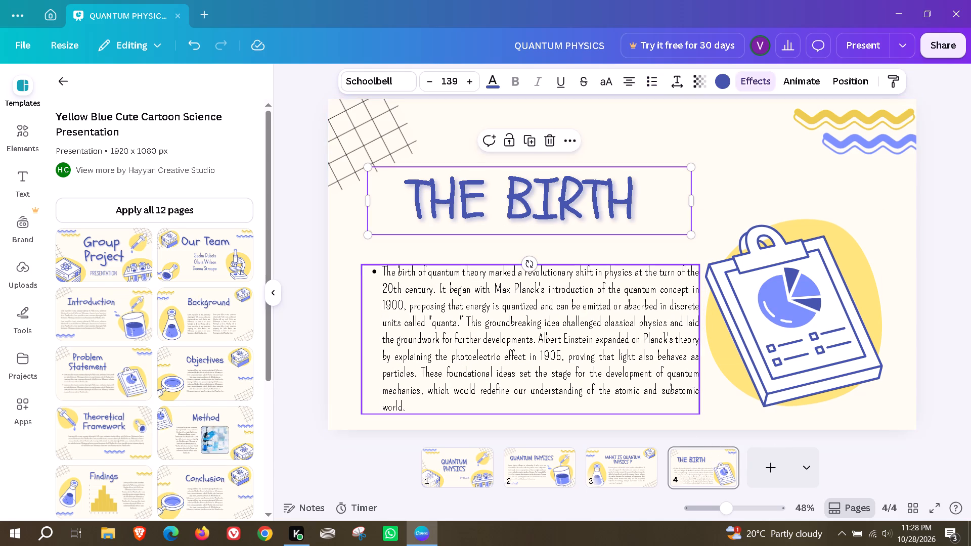
click(628, 248)
drag(594, 342, 580, 333)
click(728, 186)
click(577, 333)
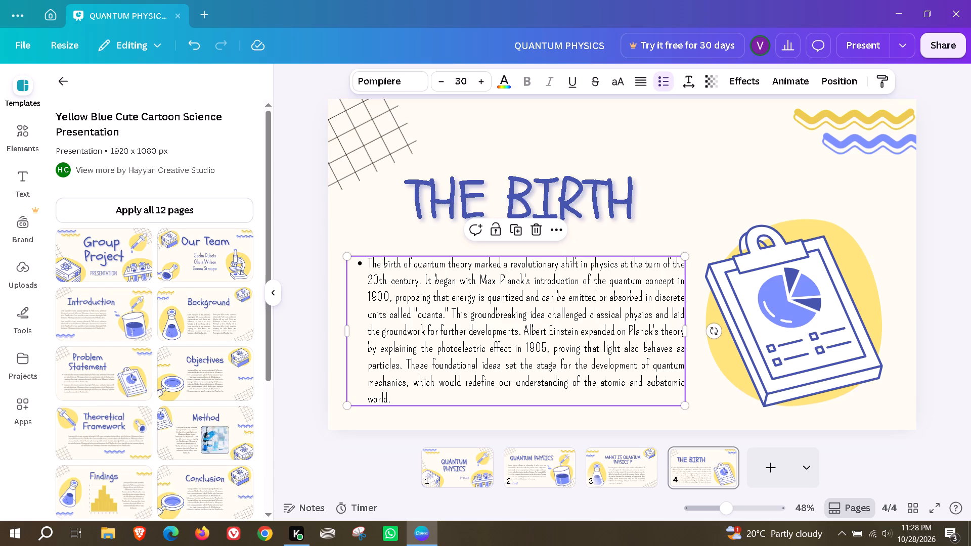
click(707, 197)
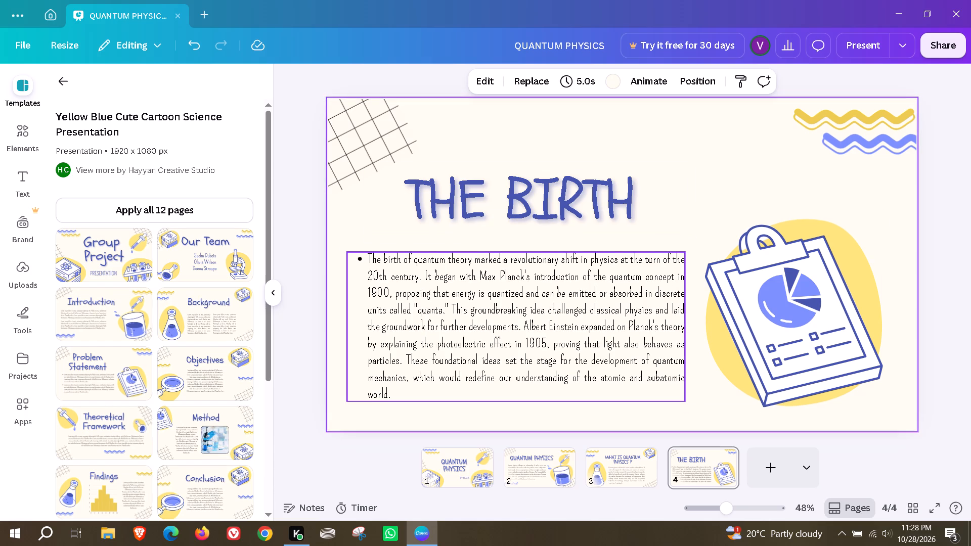
Add the template's Objectives page as new page 5.
click(202, 379)
click(558, 312)
Replace the page 5 heading "Objectives" with "QUANTIZATION".
double_click(556, 195)
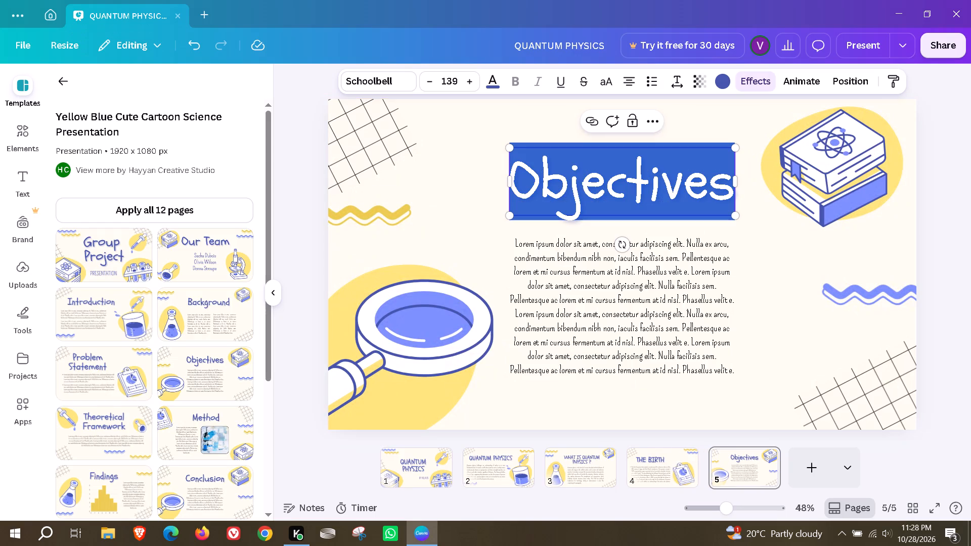
text(QUAN)
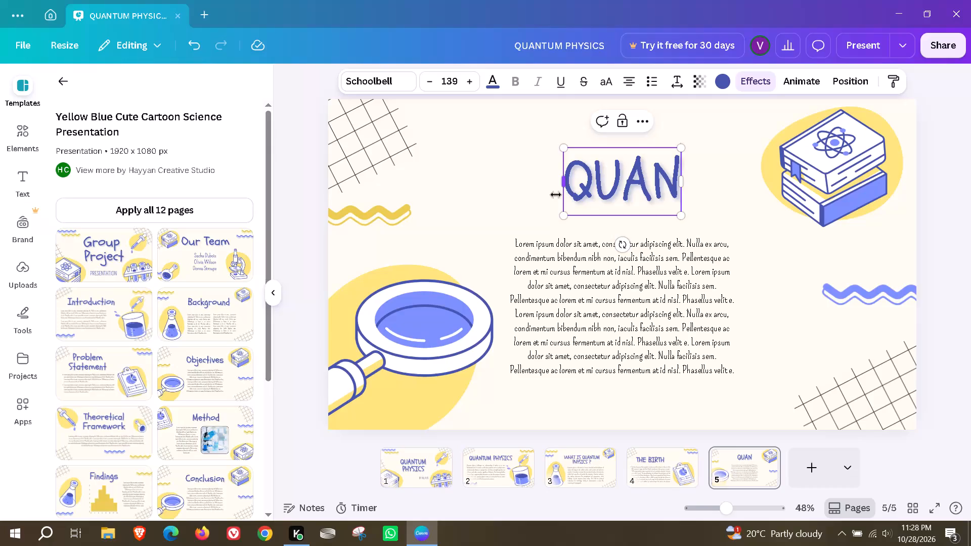
text(TIZATION)
key(space)
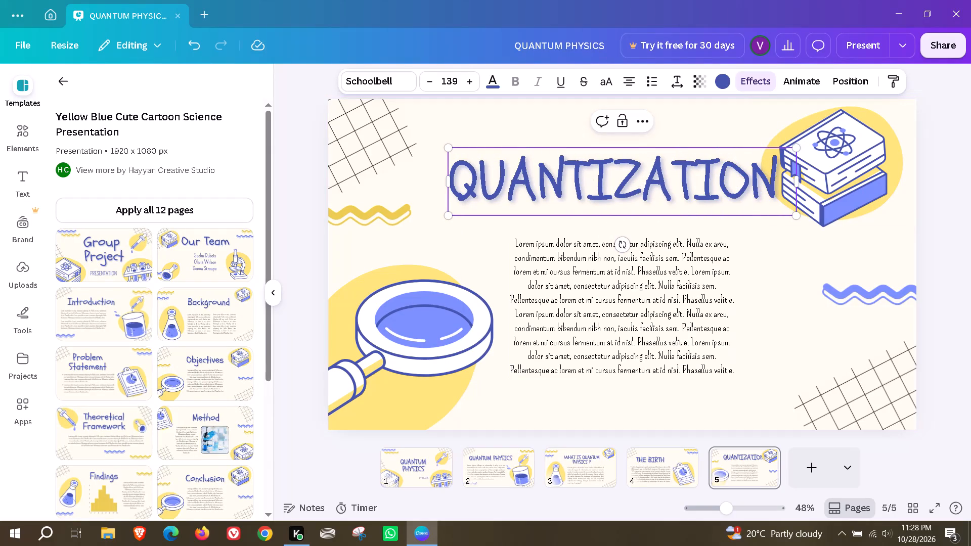
Shrink the page 5 heading and center it above the paragraph, clear of the stacked books.
drag(796, 216, 692, 190)
click(747, 222)
drag(592, 173, 640, 186)
Replace the page 5 paragraph with Magic Write text from the prompt "explain quantization in 6-7 lines, how energy comes in discrete amount".
double_click(619, 323)
click(648, 210)
scroll(715, 436, down, 3)
click(707, 474)
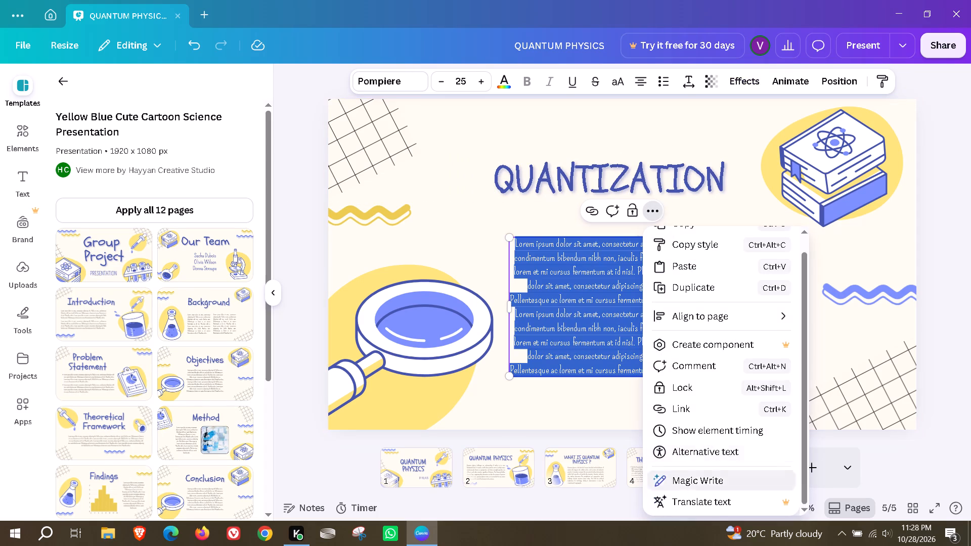
click(708, 245)
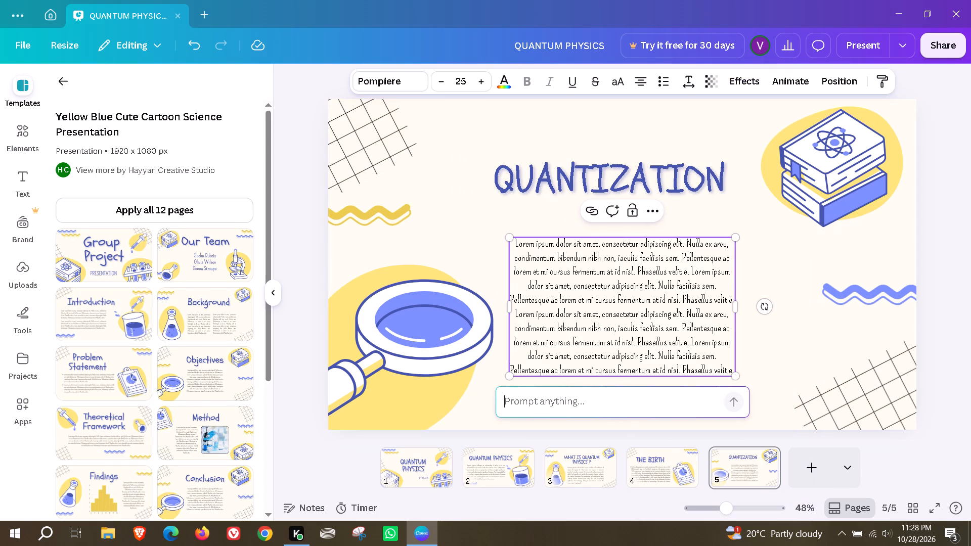
text(explain quantization in)
key(space)
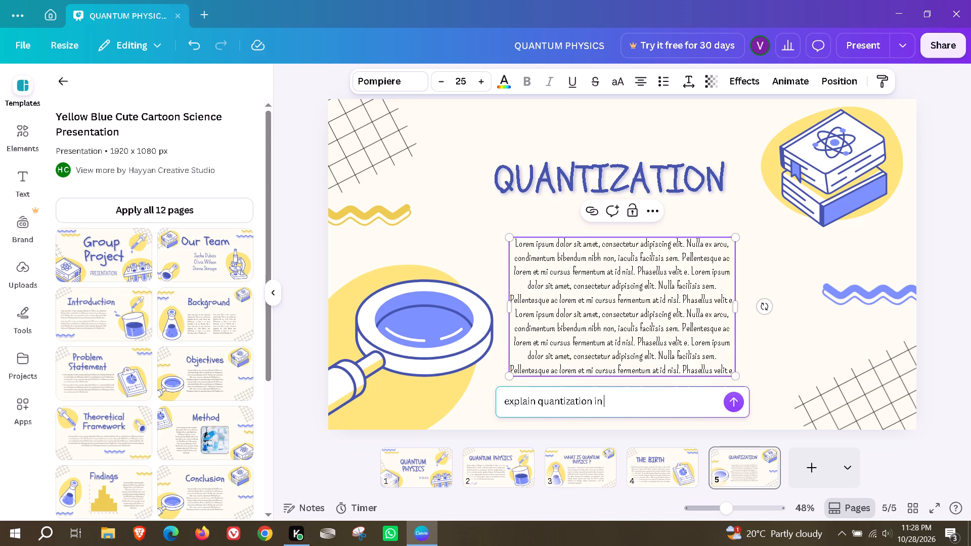
text(607)
key(space)
key(BackSpace)
key(BackSpace)
key(BackSpace)
text(-7 lines)
key(space)
text(, how energy comesi)
key(BackSpace)
key(space)
text(in)
key(space)
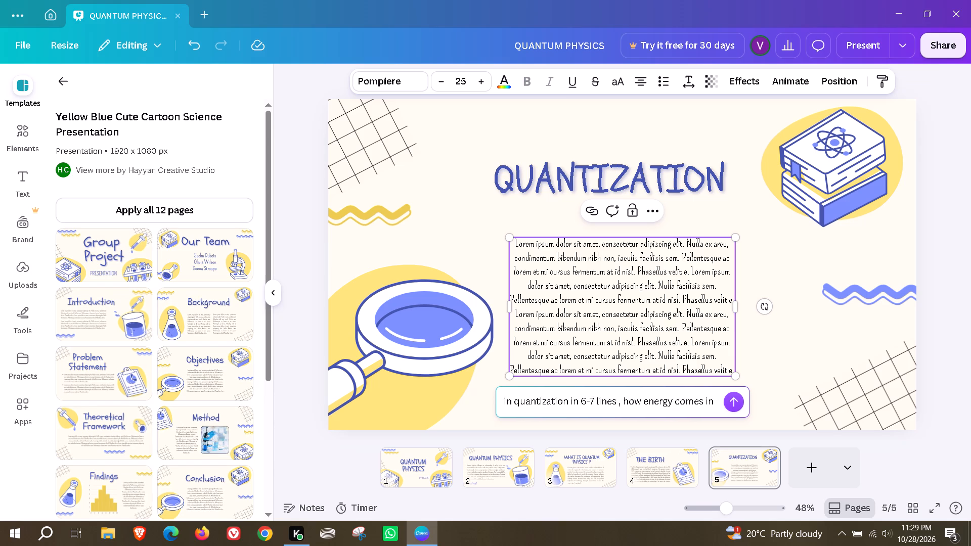
text(discrete acoc)
key(BackSpace)
key(BackSpace)
key(BackSpace)
text(mmounts)
key(BackSpace)
key(BackSpace)
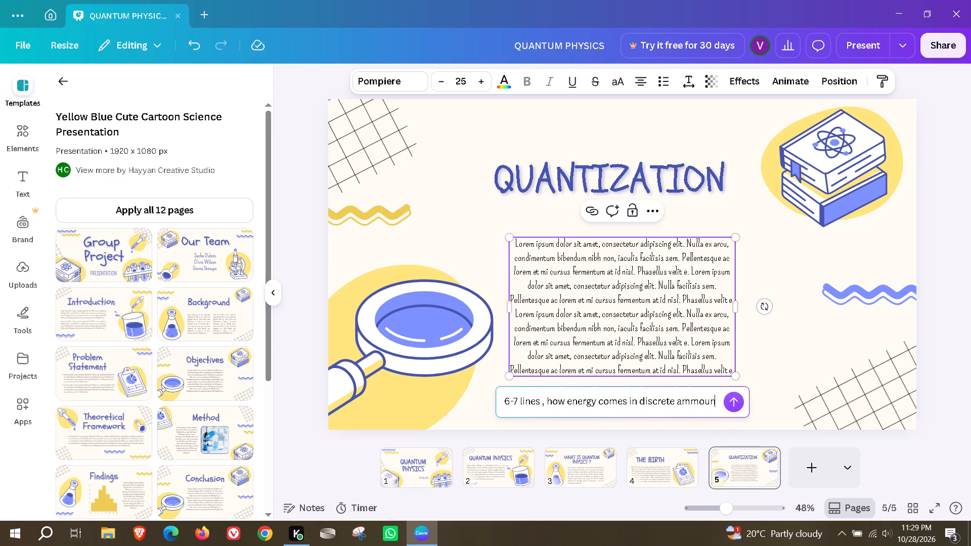
key(BackSpace)
key(BackSpace)
key(BackSpace)
key(BackSpace)
text(ount)
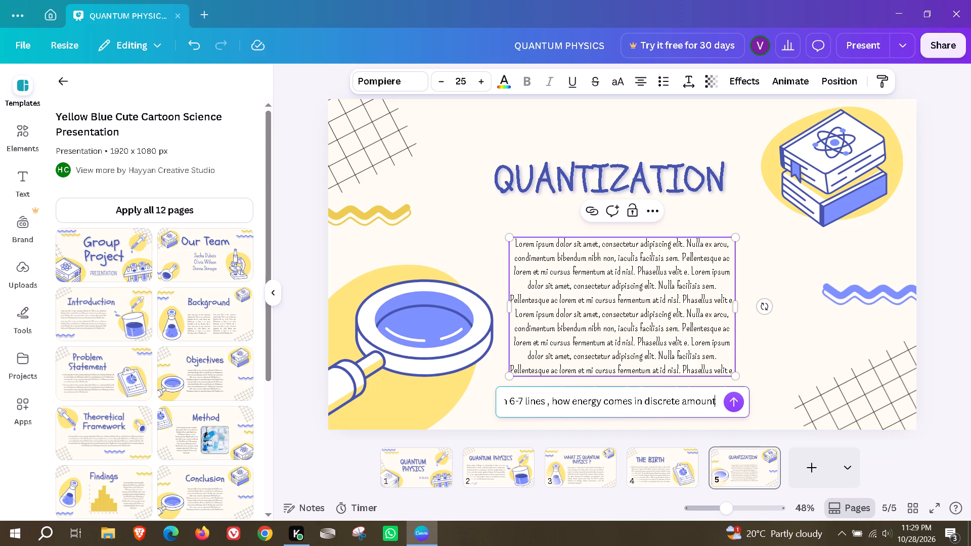
key(Return)
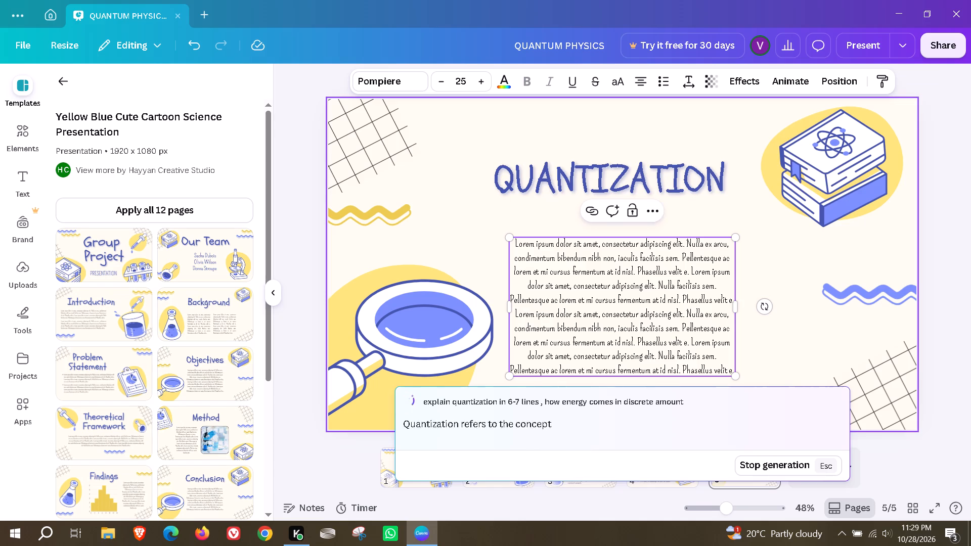
click(788, 349)
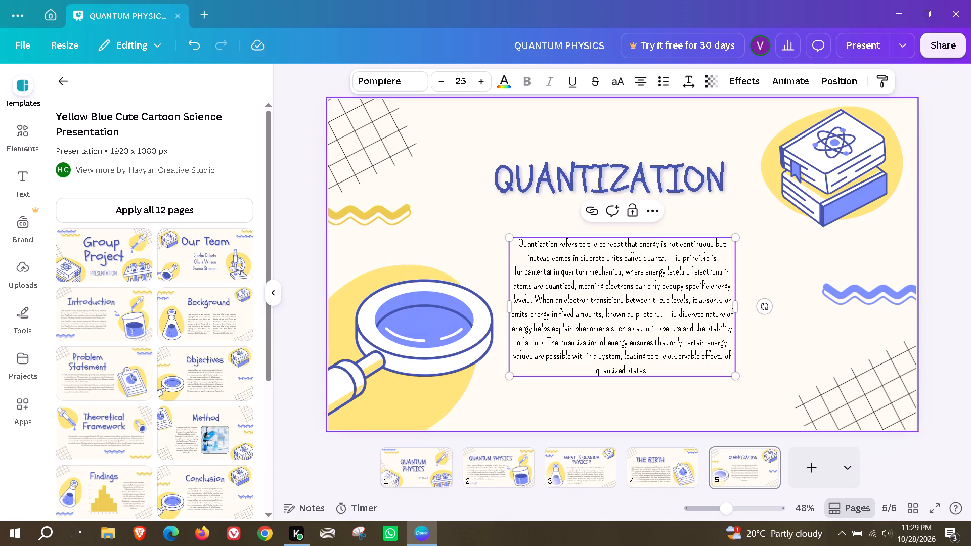
Enlarge the page 5 paragraph to about size 31 and adjust its width to stay clear of the blue wavy line.
drag(734, 309, 743, 310)
drag(744, 309, 786, 332)
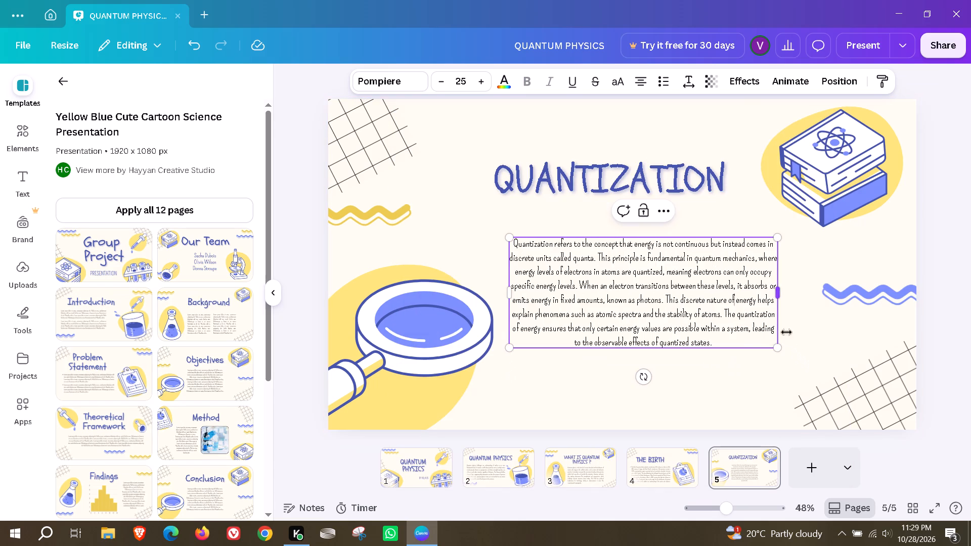
drag(781, 350, 823, 444)
drag(848, 314, 834, 322)
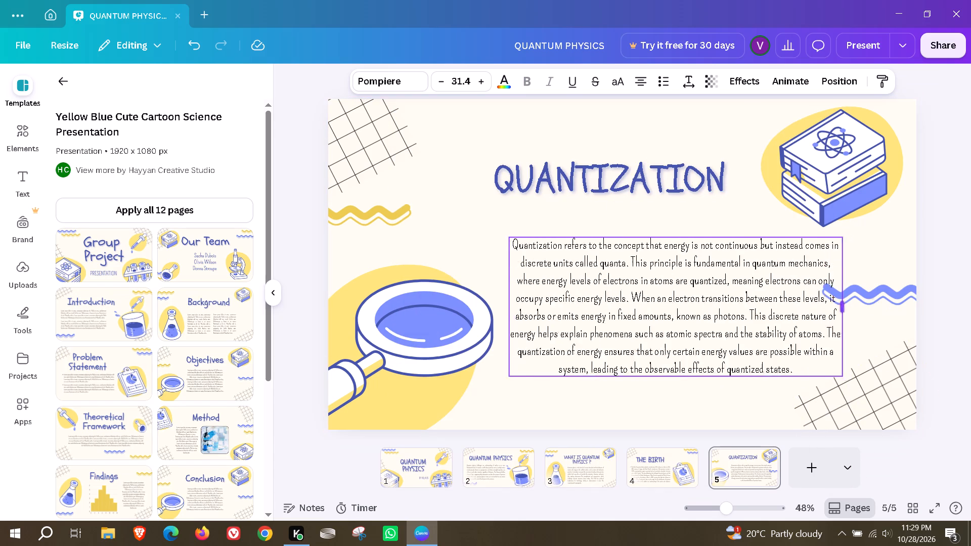
drag(834, 322, 799, 329)
click(797, 328)
click(819, 346)
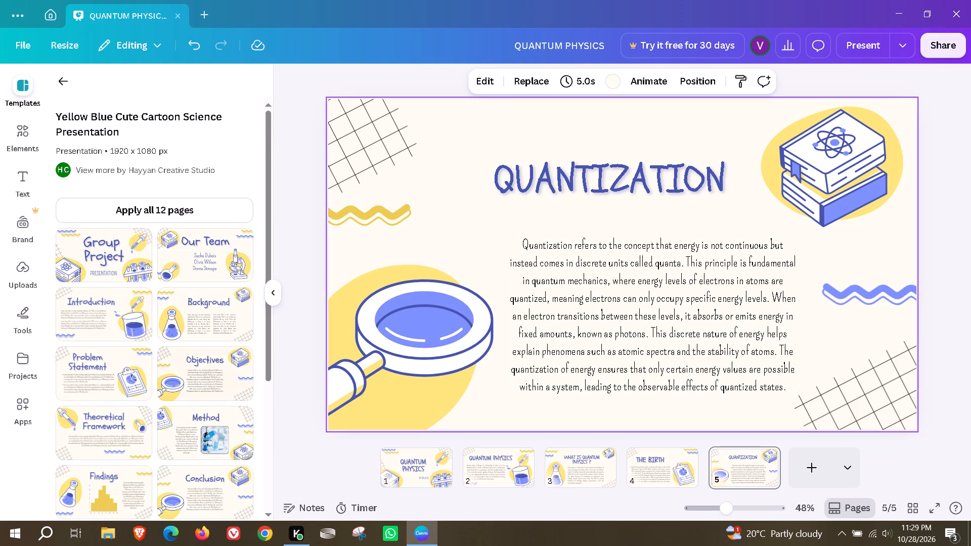
Add the template's Theoretical Framework page as new page 6.
scroll(161, 384, down, 1)
click(113, 371)
click(516, 308)
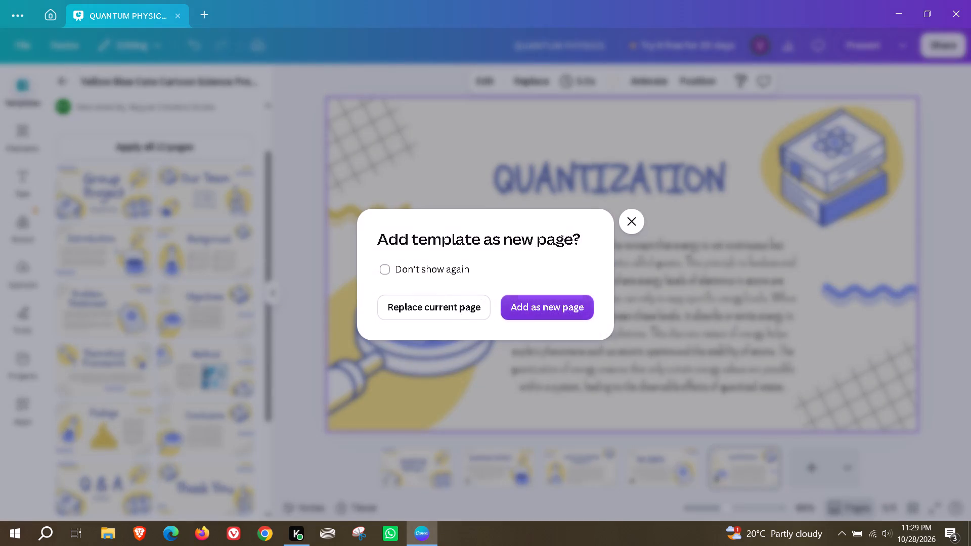
Replace the page 6 heading "Theoretical Framework" with "WAVE-PARTICLE DUALITY".
double_click(605, 194)
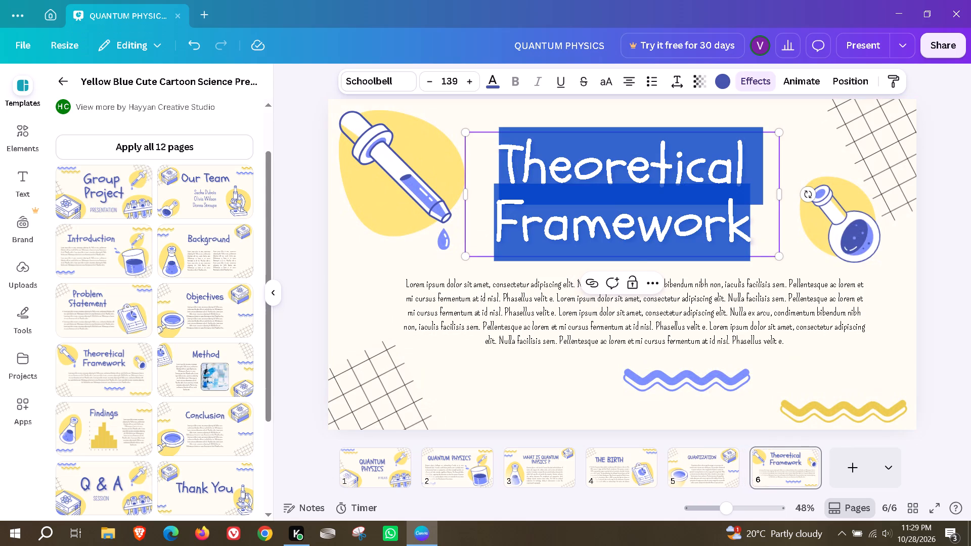
text(WAVE)
key(space)
key(BackSpace)
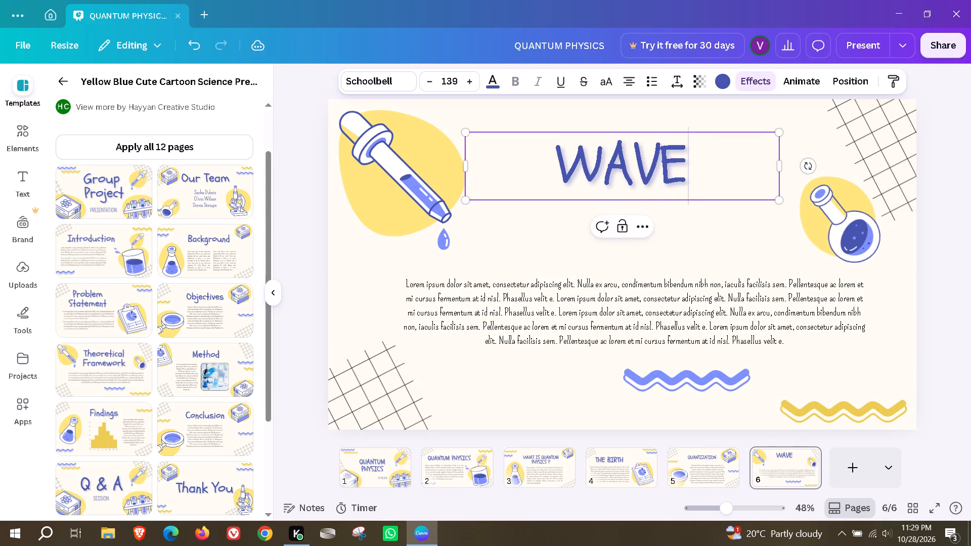
text(-)
key(space)
key(BackSpace)
text(PARTICLE QUA)
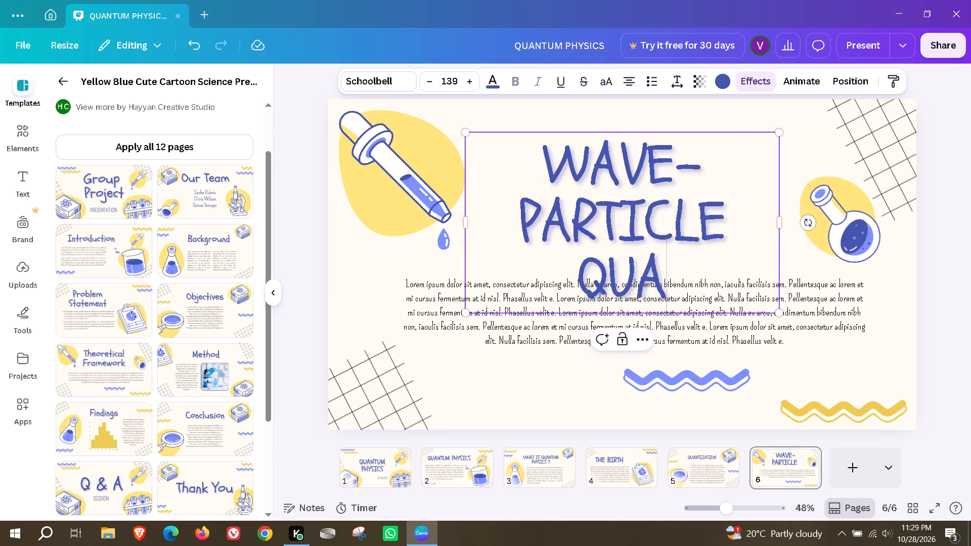
key(shift+BackSpace)
key(shift+BackSpace)
key(shift+BackSpace)
text(DUALITY)
key(space)
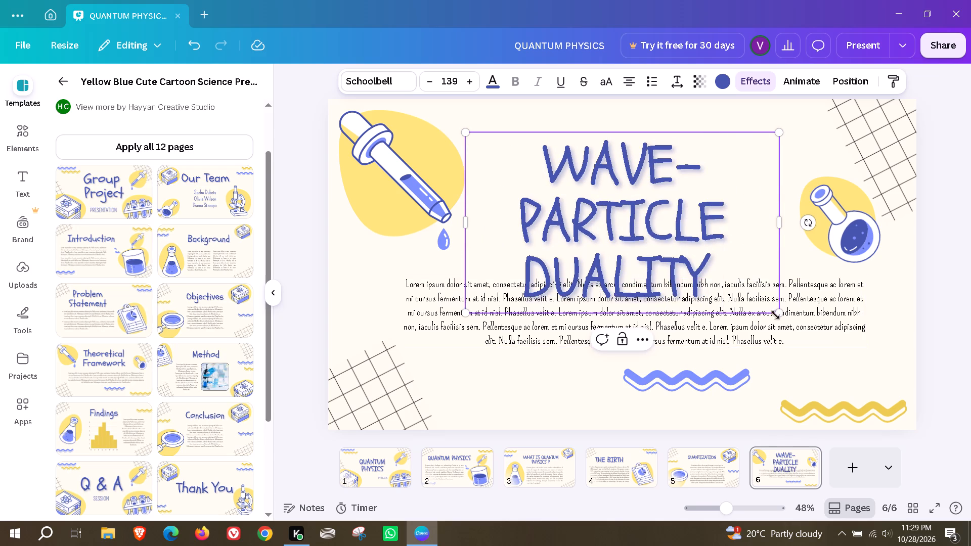
Shrink the page 6 heading to about size 95 on two lines and center it between the dropper and flask illustrations.
drag(775, 315, 704, 256)
drag(705, 205, 764, 212)
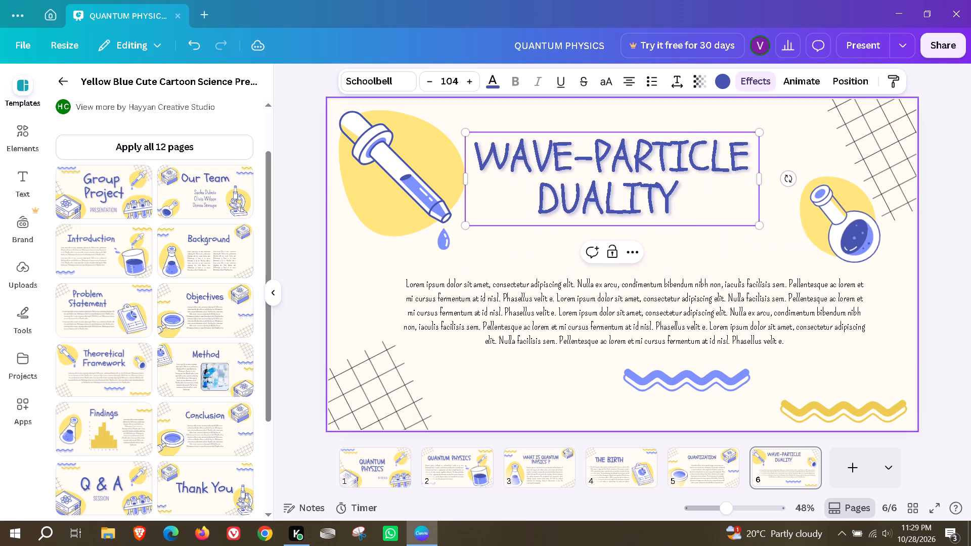
drag(762, 229, 739, 216)
click(669, 246)
drag(590, 198, 631, 214)
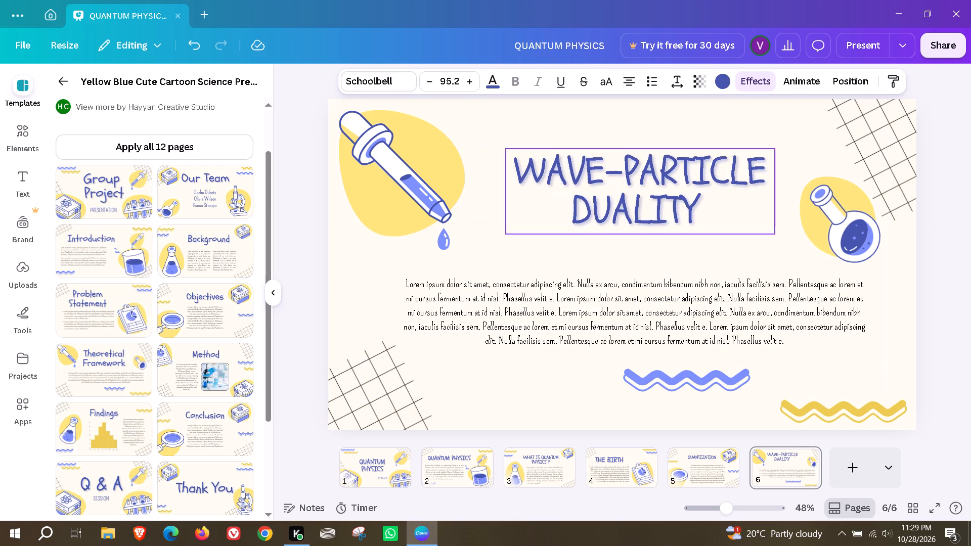
drag(631, 214, 623, 212)
Replace the page 6 paragraph with Magic Write text from the prompt "generate 5-6 explaining wave particle duality".
double_click(666, 296)
click(666, 251)
scroll(709, 381, down, 4)
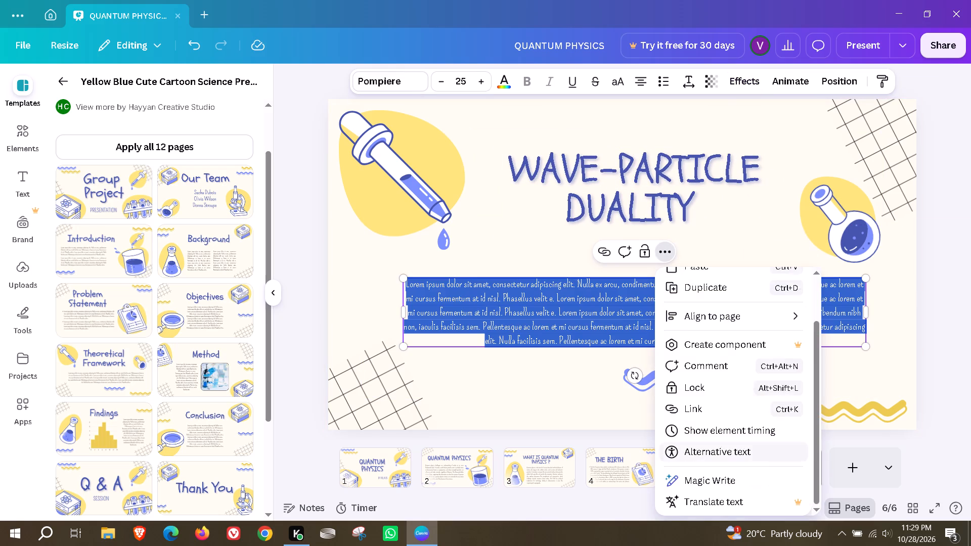
click(712, 476)
click(704, 290)
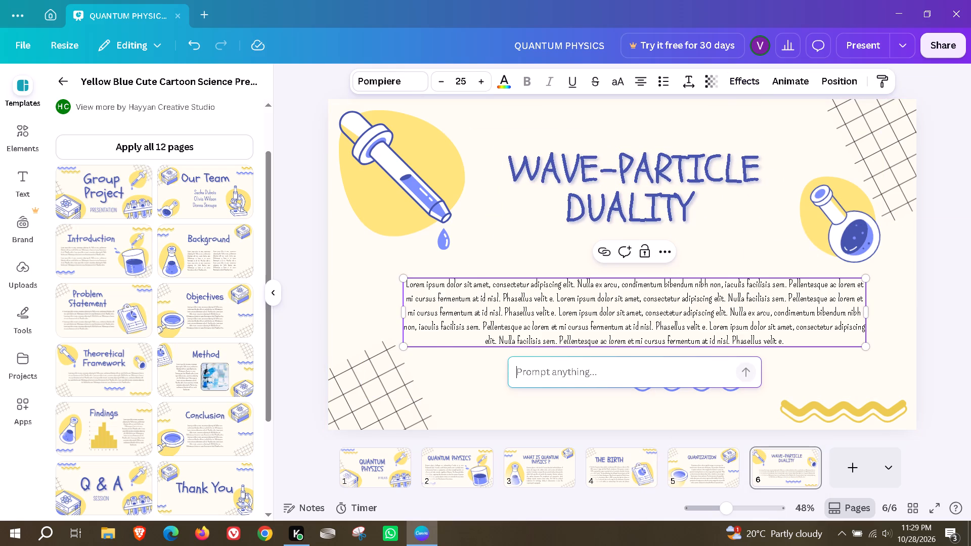
text(genertae)
key(space)
key(BackSpace)
key(BackSpace)
key(BackSpace)
key(BackSpace)
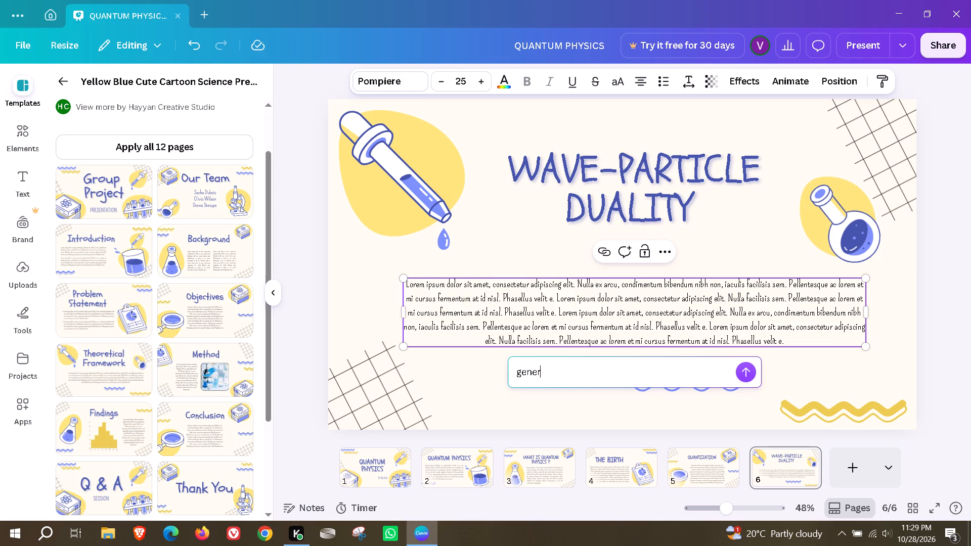
text(ate)
key(space)
text(5-6 explainignwa)
key(BackSpace)
key(BackSpace)
key(BackSpace)
text(e)
key(space)
key(BackSpace)
key(BackSpace)
key(space)
key(BackSpace)
key(BackSpace)
key(BackSpace)
text(ing wave particeld)
key(BackSpace)
key(space)
text(dua)
key(BackSpace)
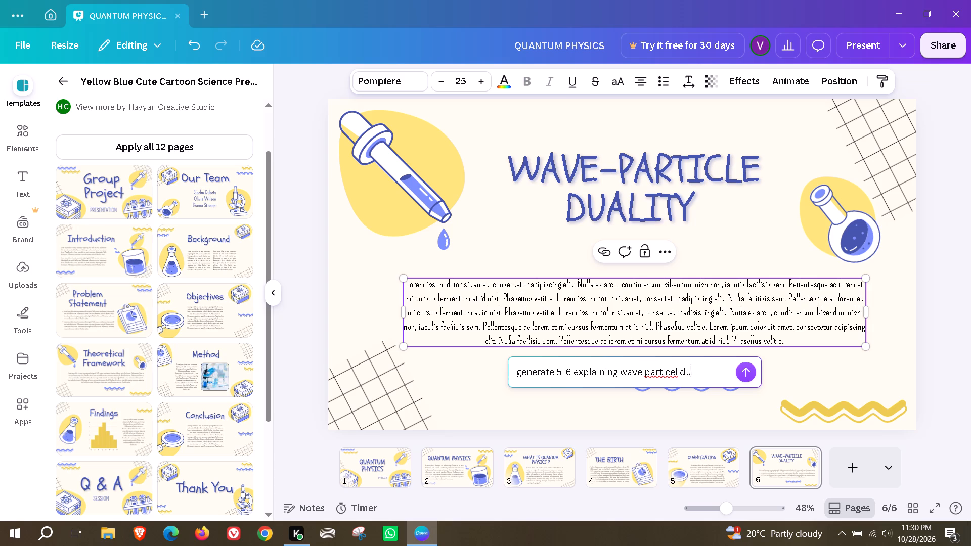
key(BackSpace)
key(BackSpace)
key(BackSpace)
key(BackSpace)
key(BackSpace)
text(le dualitu)
key(space)
key(BackSpace)
key(BackSpace)
key(y)
key(Return)
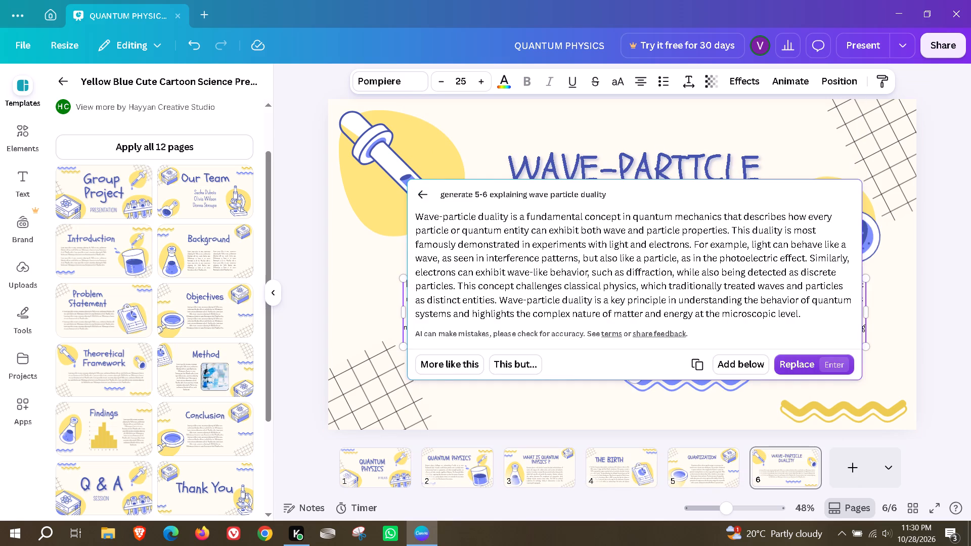
click(802, 368)
Narrow the page 6 paragraph and reposition it closer beneath the heading, clear of the dropper's droplet.
drag(868, 324, 822, 320)
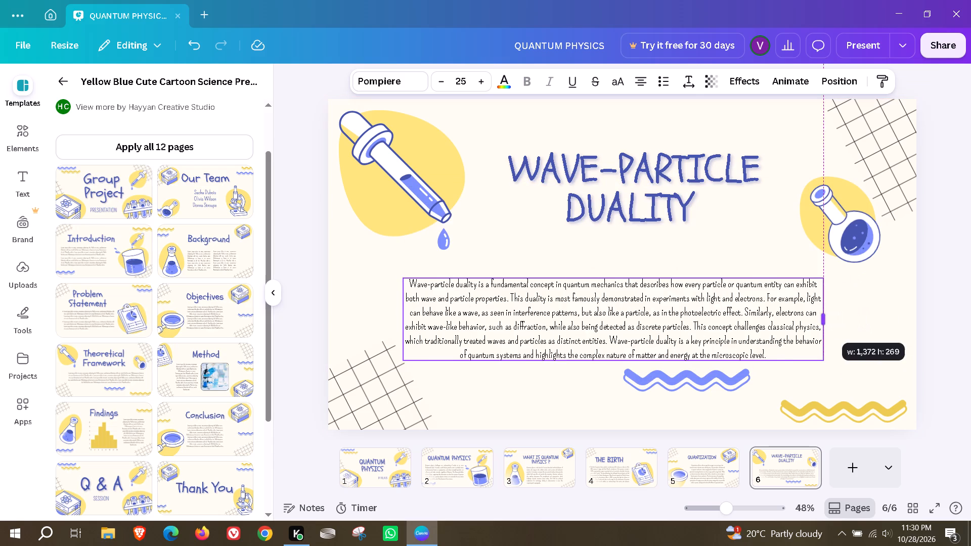
drag(822, 320, 801, 320)
click(819, 364)
drag(633, 340, 642, 307)
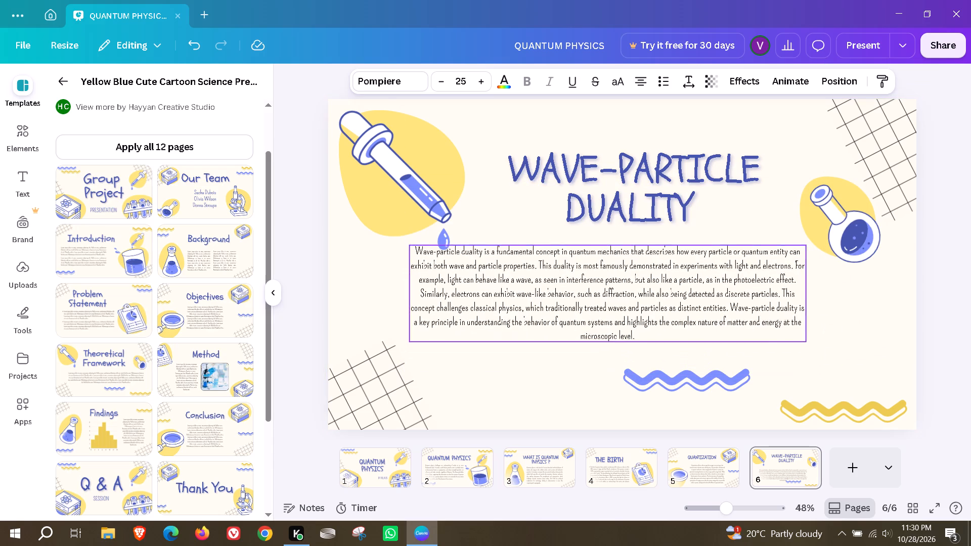
drag(642, 307, 654, 323)
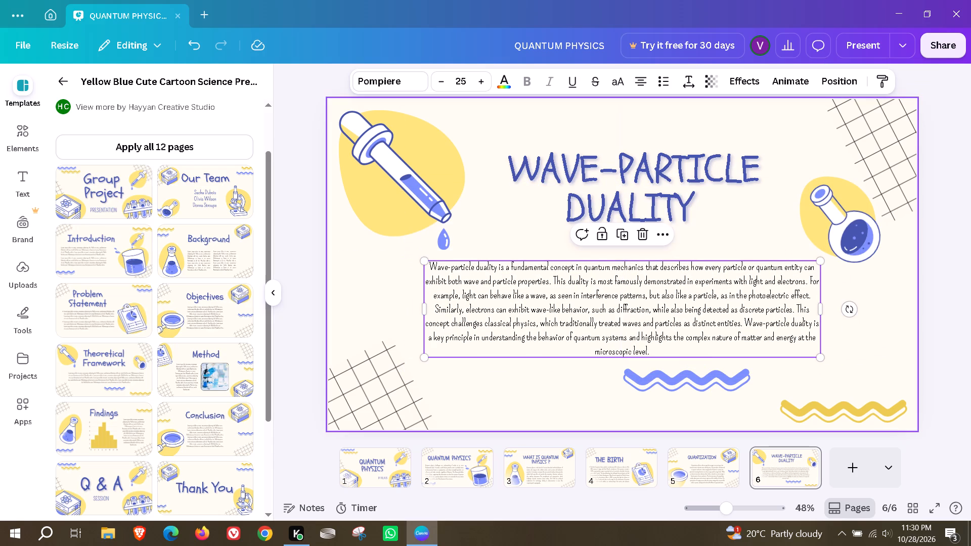
click(847, 353)
Enlarge the page 6 paragraph text to about size 28.
click(678, 326)
drag(819, 355, 854, 385)
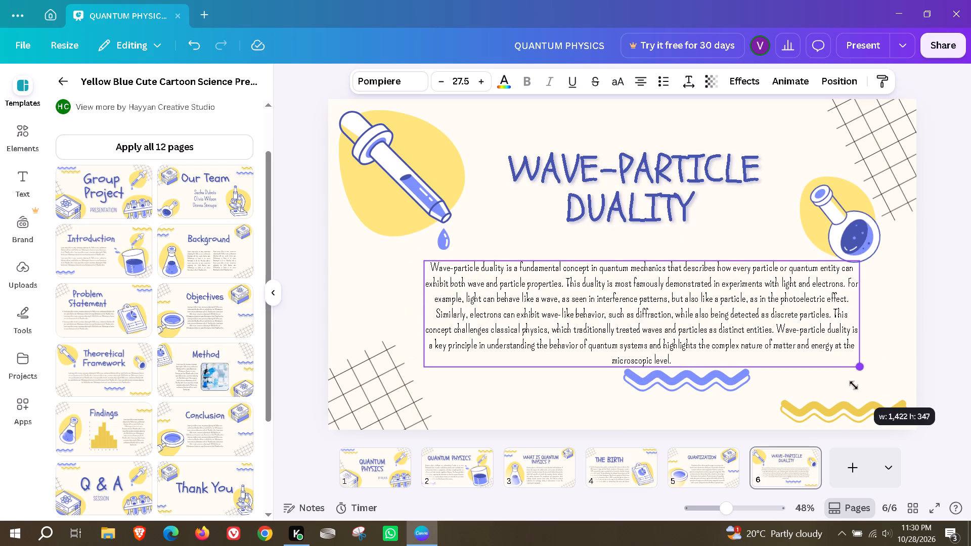
drag(854, 385, 861, 393)
Move the blue wavy line on page 6 down and left, clear of the paragraph.
drag(716, 384, 661, 414)
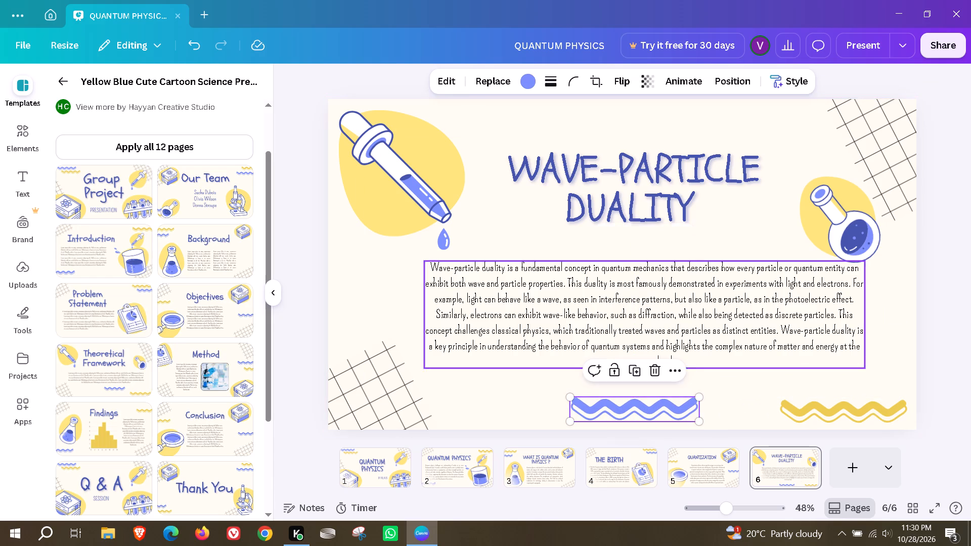
Enlarge the page 6 paragraph to size 29, narrow it to about 1,280 wide, and reposition it between the heading and blue wavy line.
click(715, 317)
drag(867, 369, 881, 386)
drag(886, 320, 847, 328)
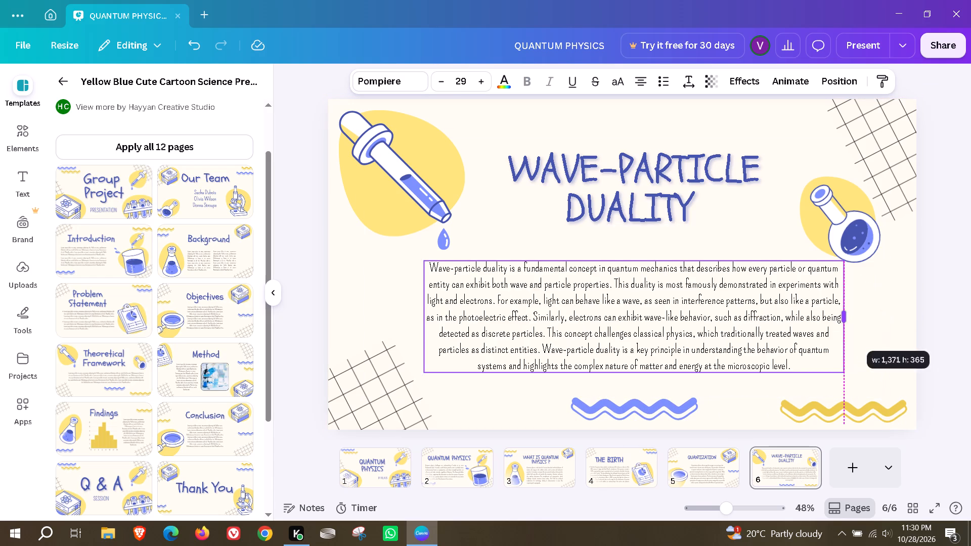
drag(847, 328, 831, 330)
drag(835, 329, 821, 328)
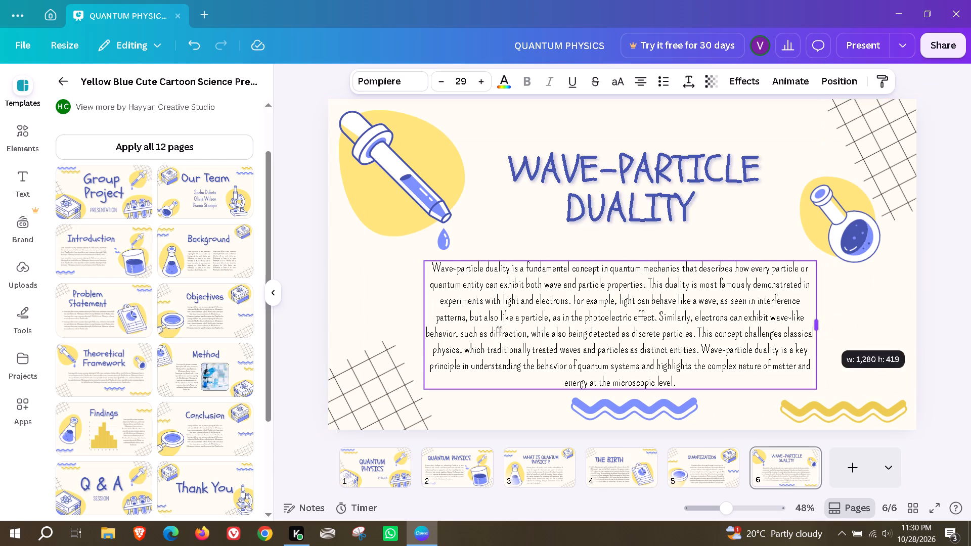
drag(821, 328, 819, 328)
click(839, 365)
drag(677, 353, 691, 344)
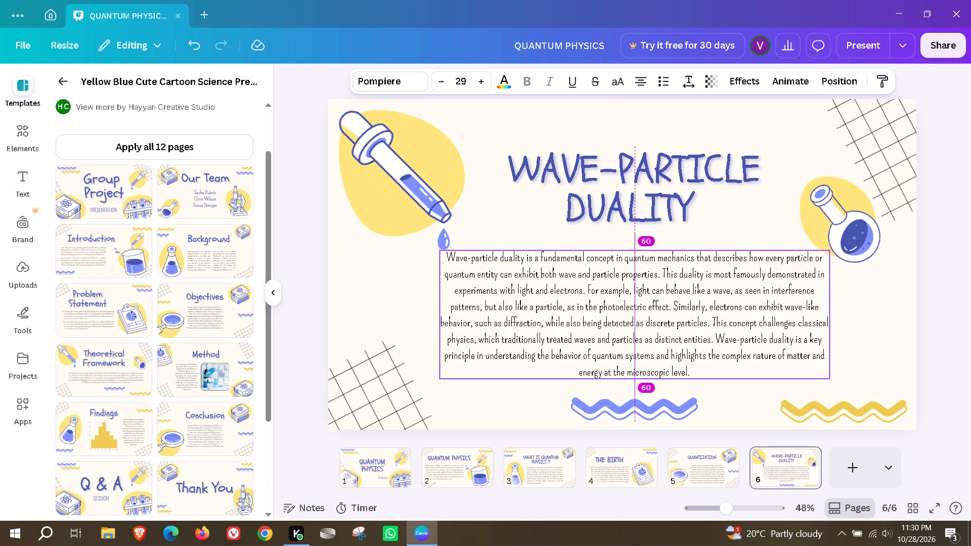
drag(691, 344, 688, 349)
click(882, 351)
click(713, 307)
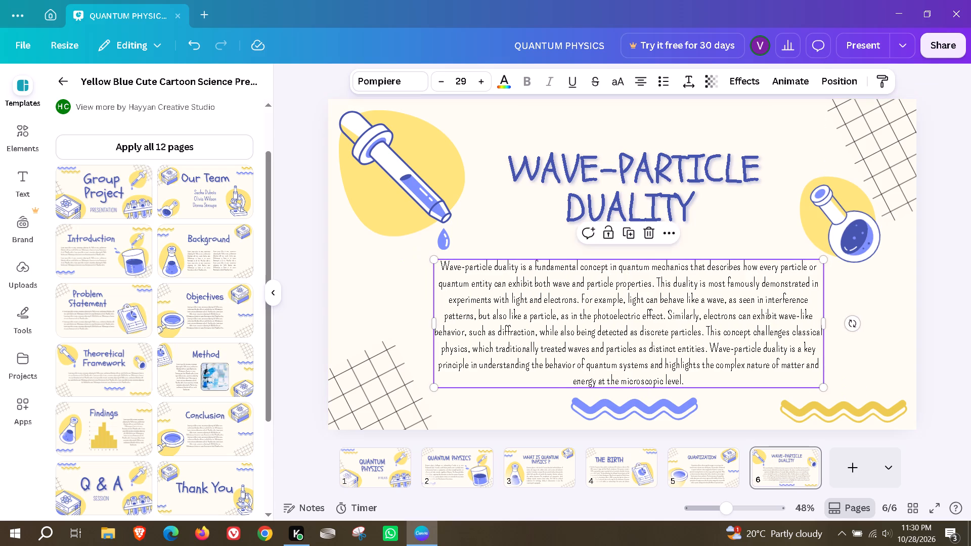
Move the page 6 heading slightly down, closer to the paragraph.
drag(720, 172, 714, 189)
click(880, 346)
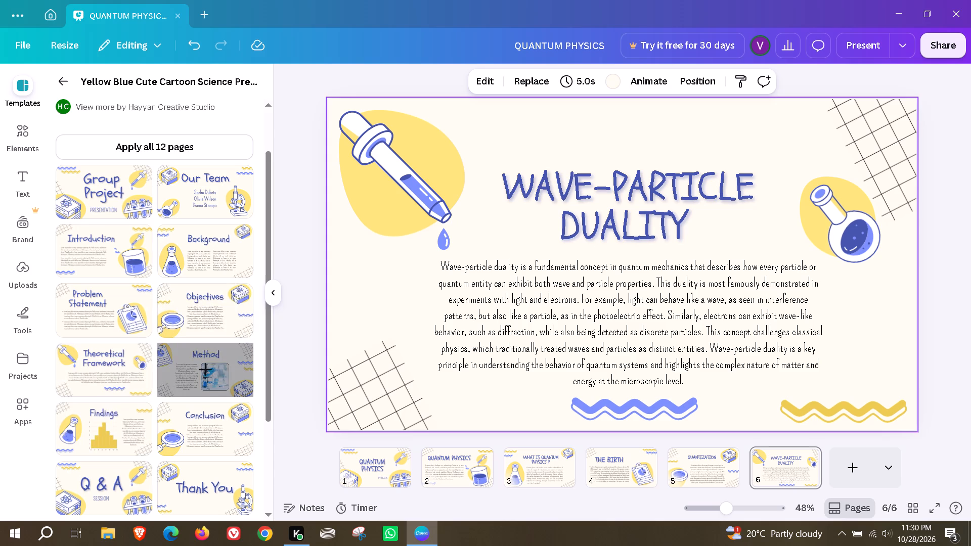
Add the template's Method page as page 7 and change its heading to "DOUBLE SLIT EXPERIMENT".
click(188, 370)
click(521, 312)
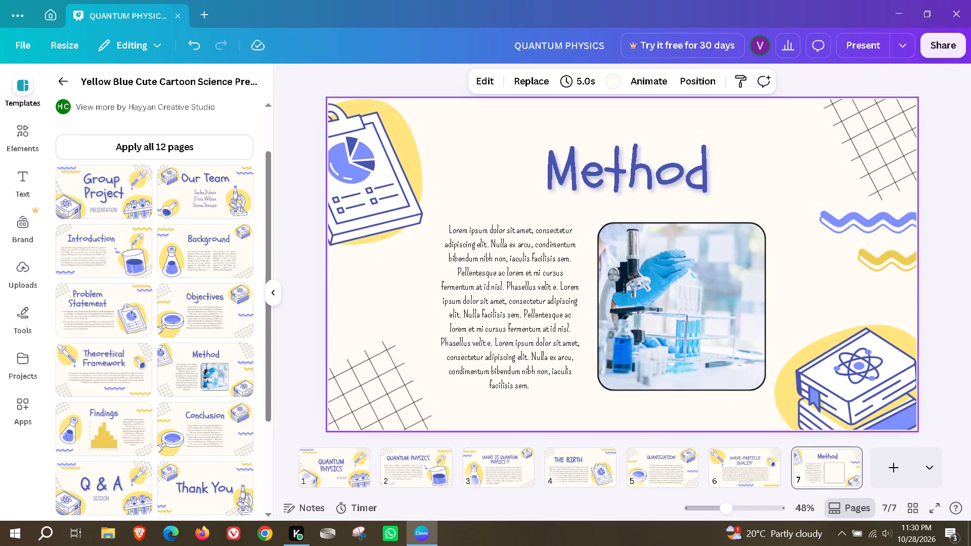
double_click(649, 165)
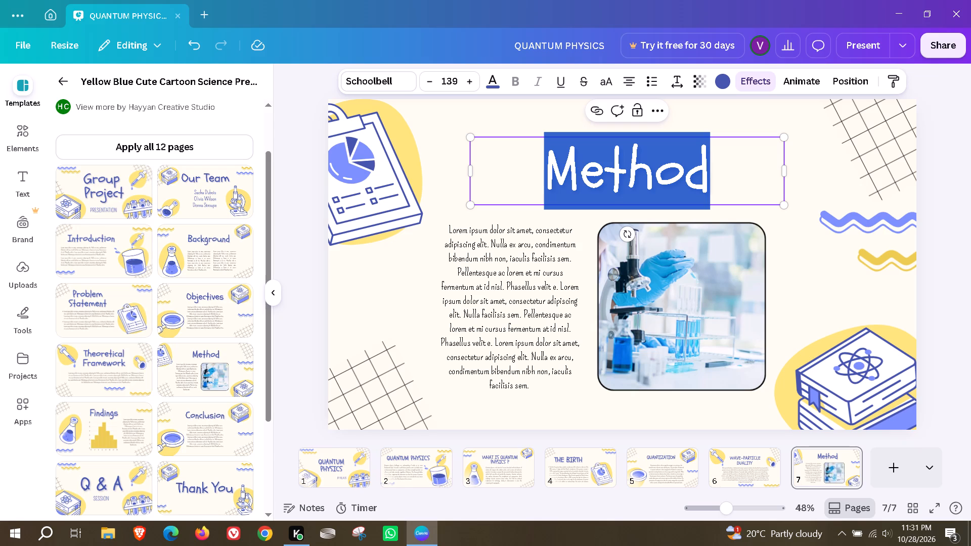
text(DOUBLE SLIT EXPERIMENT)
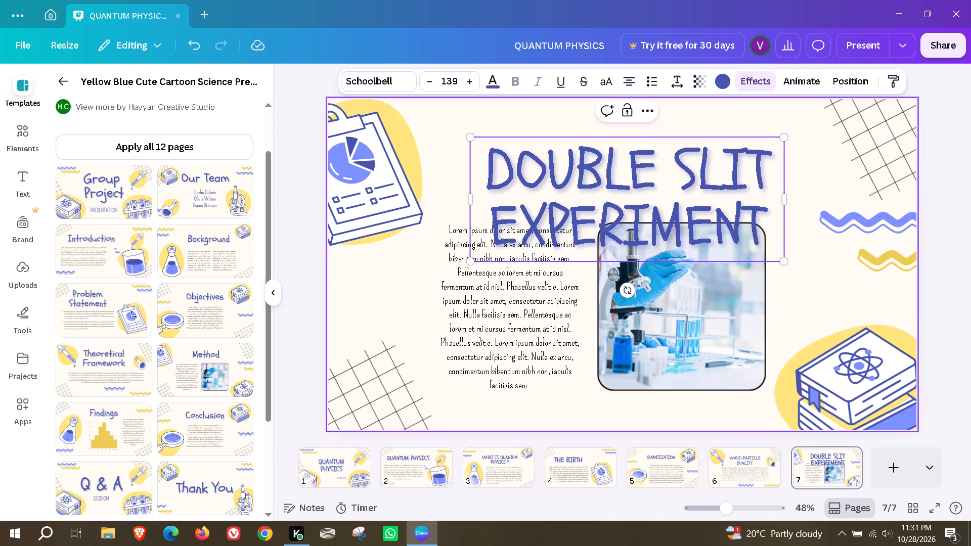
Shrink the page 7 heading to about size 92 and position it centrally above the paragraph and photo.
drag(782, 266, 712, 192)
drag(702, 181, 766, 186)
drag(760, 224, 675, 184)
drag(675, 176, 639, 176)
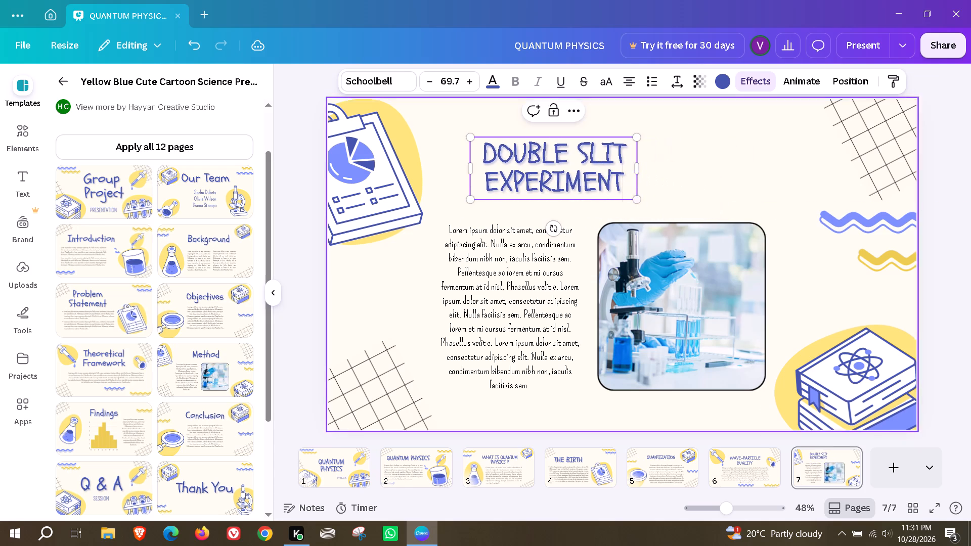
drag(634, 203, 684, 232)
click(743, 189)
drag(617, 197, 654, 186)
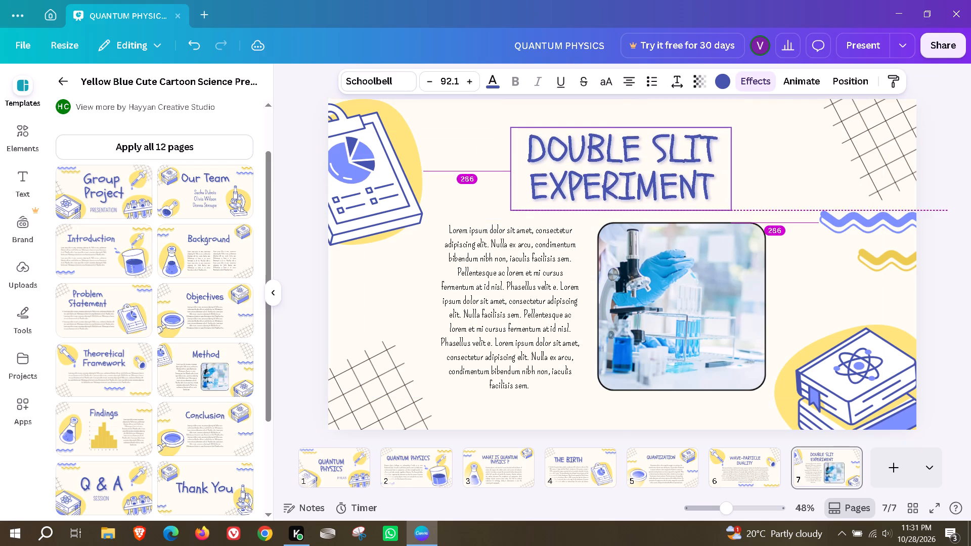
drag(654, 186, 658, 186)
Replace the page 7 paragraph with Magic Write text from the prompt "generate 4-5 lines on double slit experiment".
double_click(551, 279)
click(549, 204)
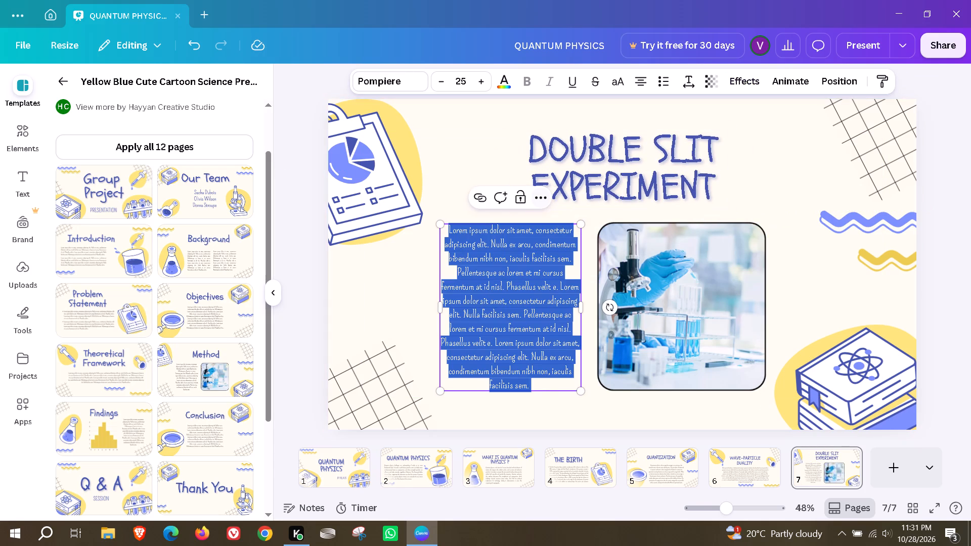
click(546, 202)
scroll(599, 401, down, 3)
click(592, 474)
click(598, 226)
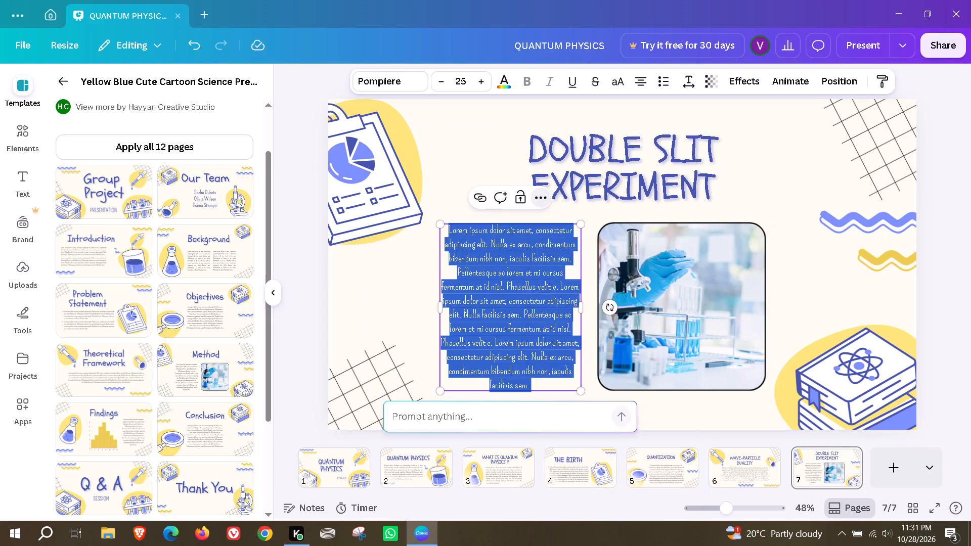
text(genertae)
key(space)
key(BackSpace)
key(BackSpace)
key(BackSpace)
key(BackSpace)
text(ate)
key(space)
text(4-5 lines on)
key(space)
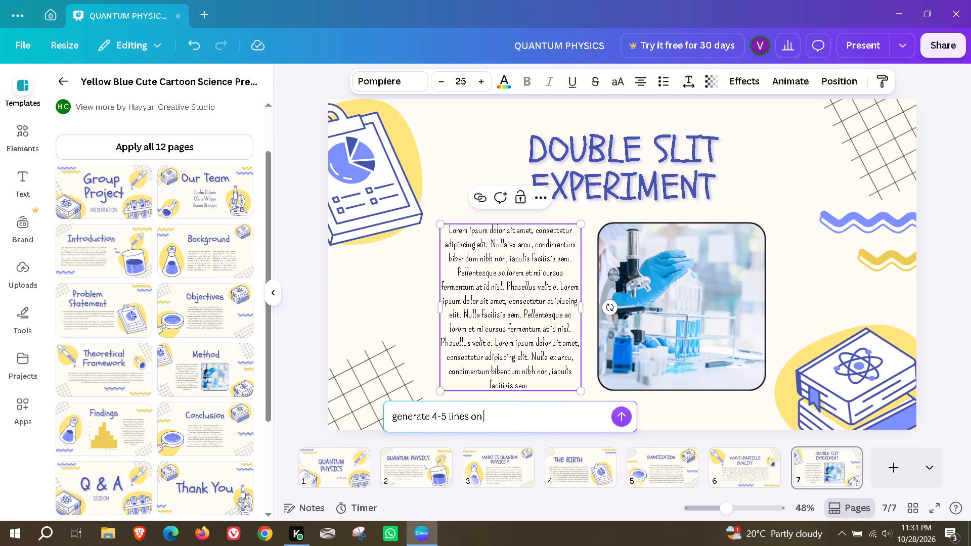
text(dob)
key(BackSpace)
text(uble slit experimetn)
key(space)
key(BackSpace)
key(BackSpace)
key(BackSpace)
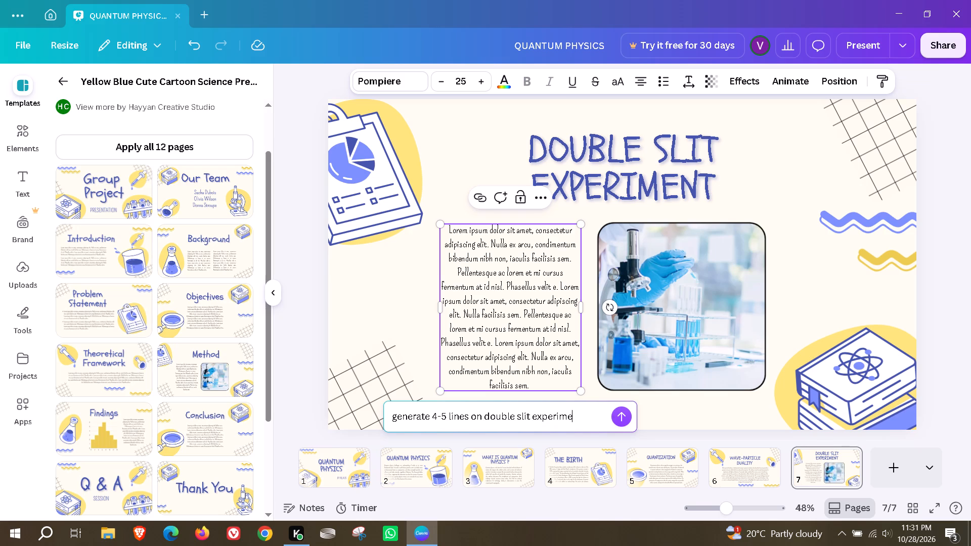
text(nt)
key(space)
key(Return)
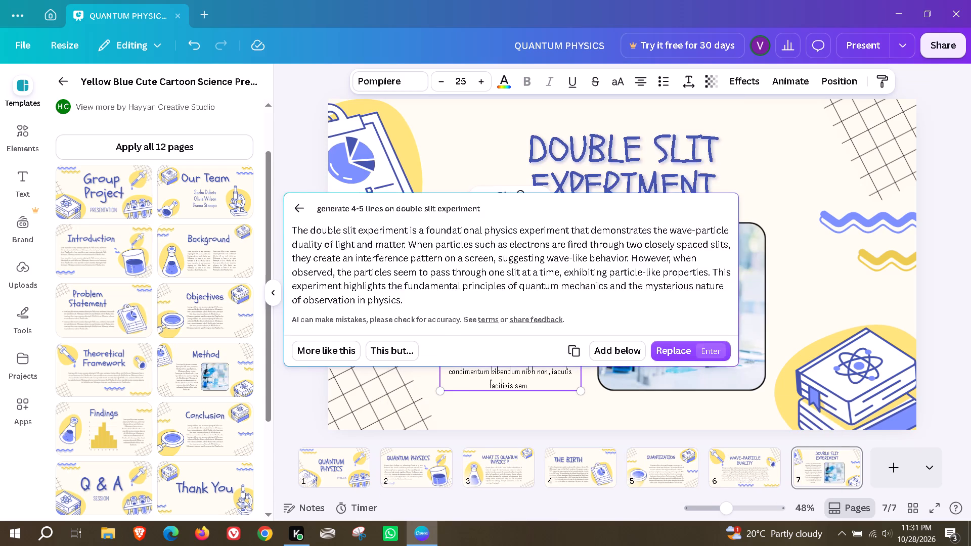
click(671, 348)
Widen the page 7 paragraph's text box slightly towards the photo.
drag(587, 312, 601, 317)
click(784, 305)
Shrink the microscope photo on page 7 and move it right, away from the paragraph.
drag(698, 317, 721, 317)
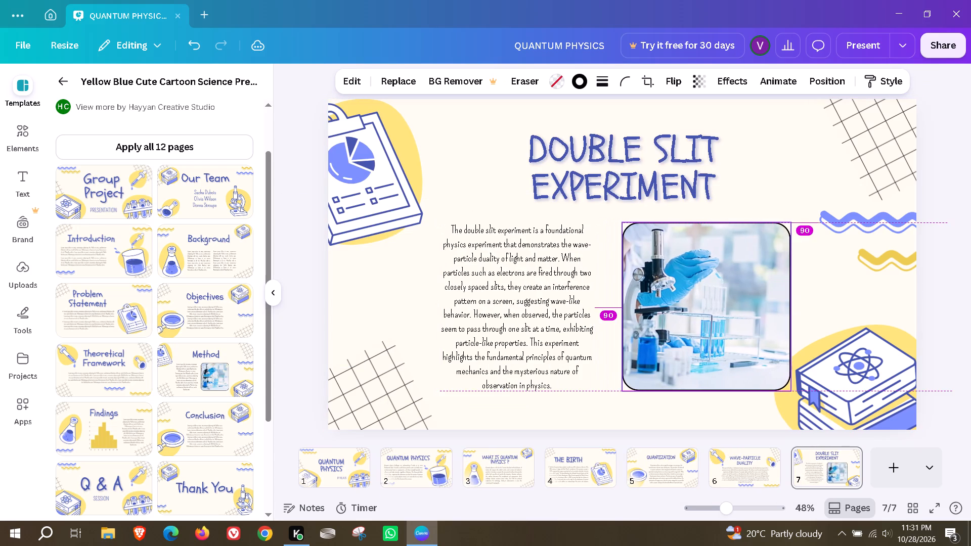
drag(721, 317, 715, 317)
drag(780, 390, 751, 353)
drag(700, 310, 740, 320)
click(819, 285)
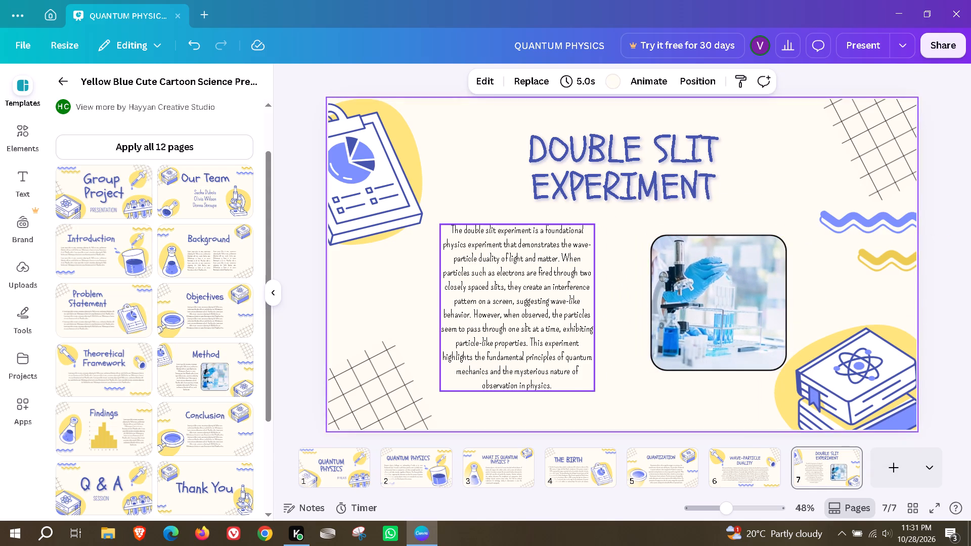
Enlarge the page 7 paragraph to about size 29.5, widen it, and position it just left of the photo.
click(561, 302)
drag(596, 391, 621, 403)
drag(615, 322, 645, 328)
drag(641, 380, 651, 392)
drag(612, 332, 603, 334)
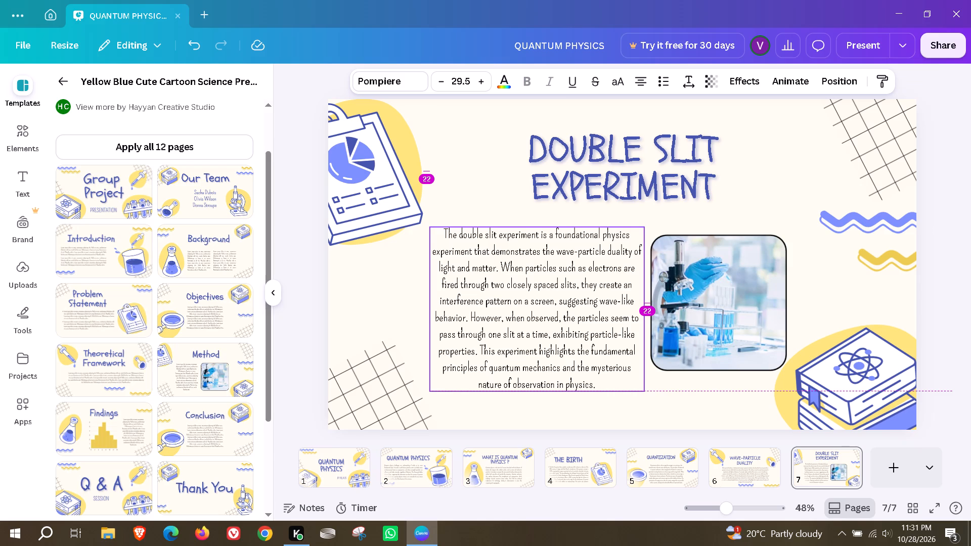
drag(603, 334, 600, 332)
click(682, 396)
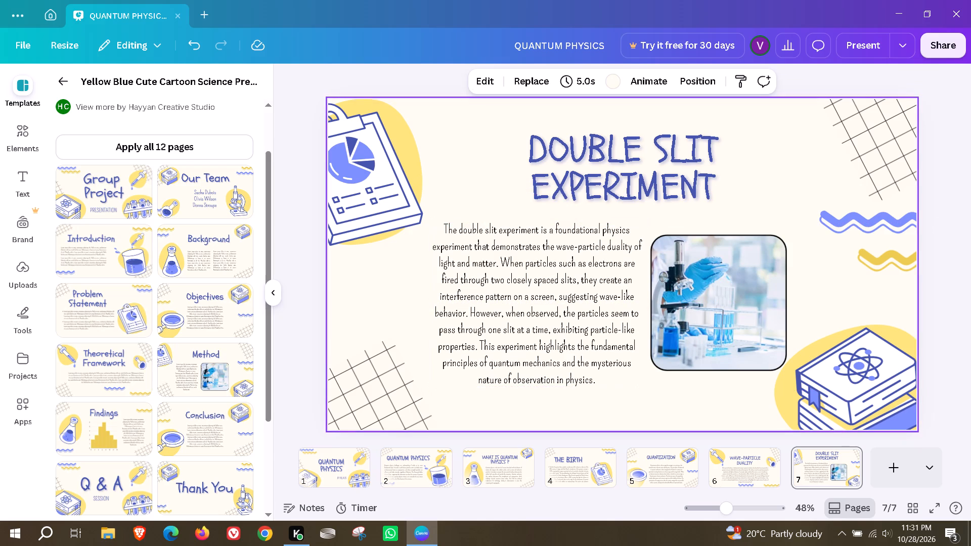
drag(546, 325, 539, 326)
click(675, 408)
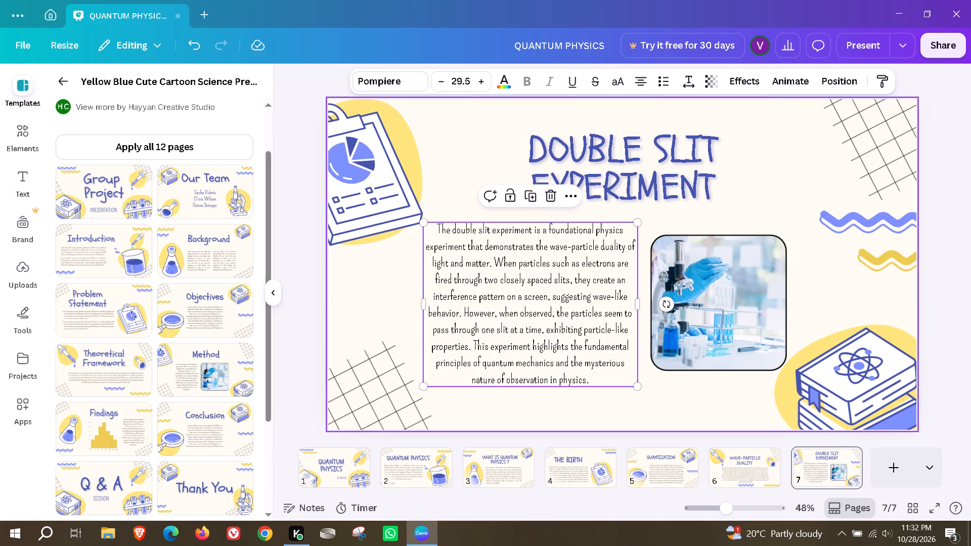
Move the page 7 heading slightly down, just above the paragraph.
drag(624, 174, 624, 184)
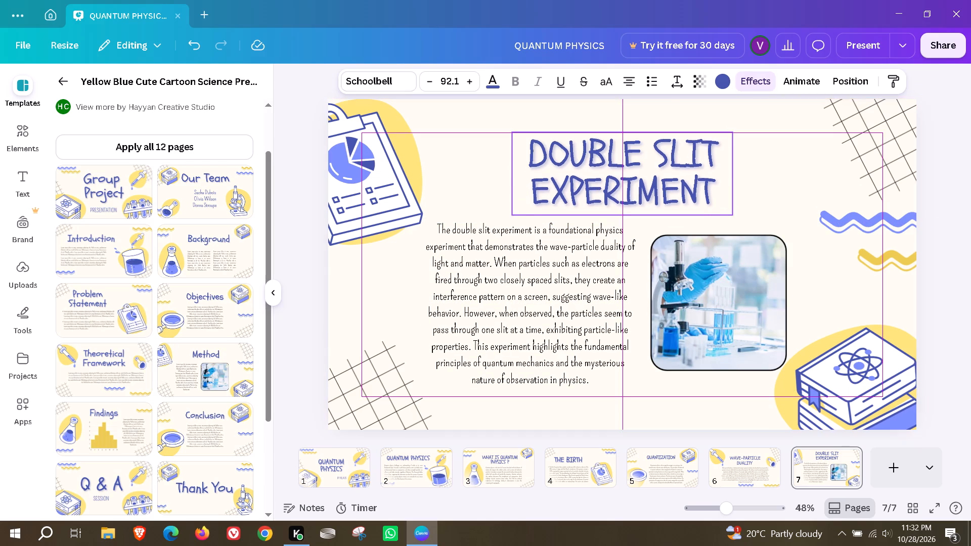
drag(624, 184, 624, 186)
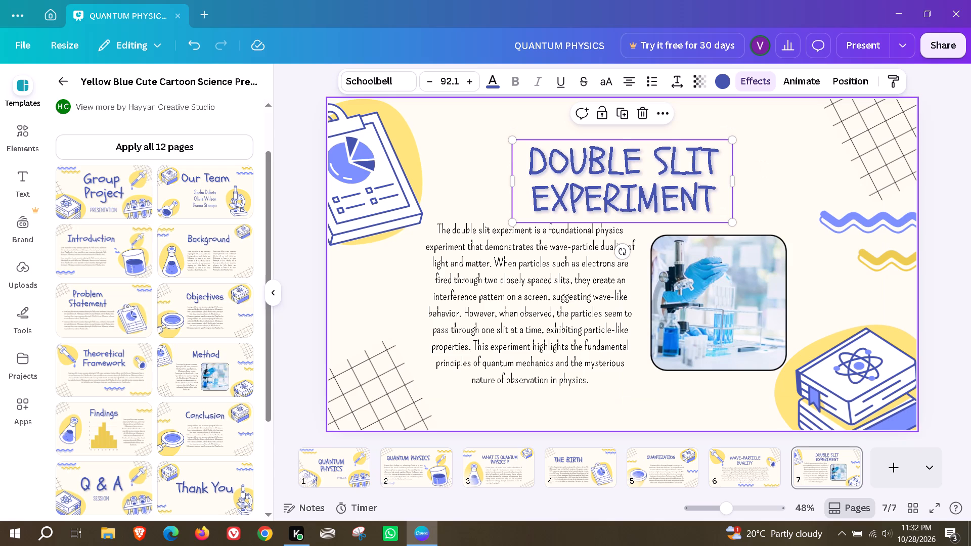
drag(660, 199, 661, 192)
Add the template's Conclusion page as page 8.
scroll(778, 462, down, 1)
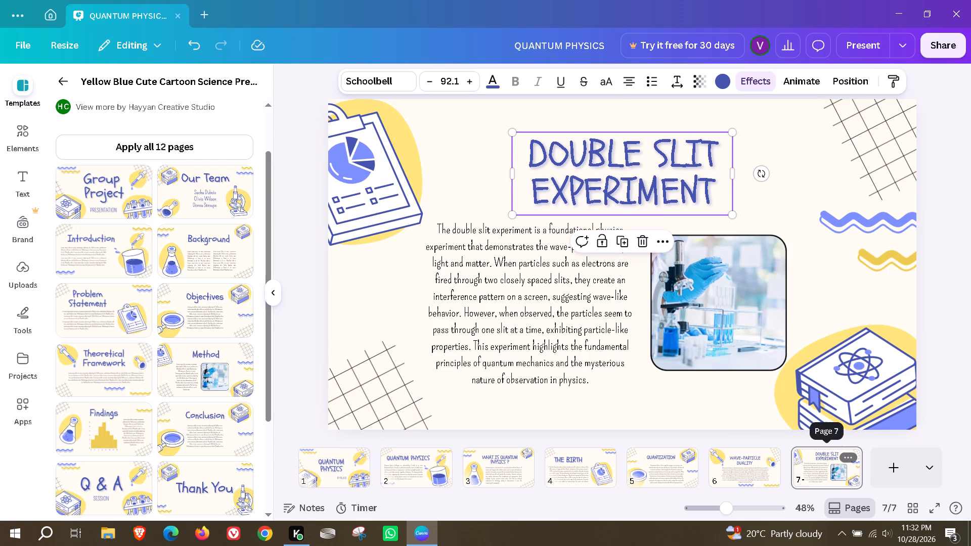
scroll(182, 376, down, 1)
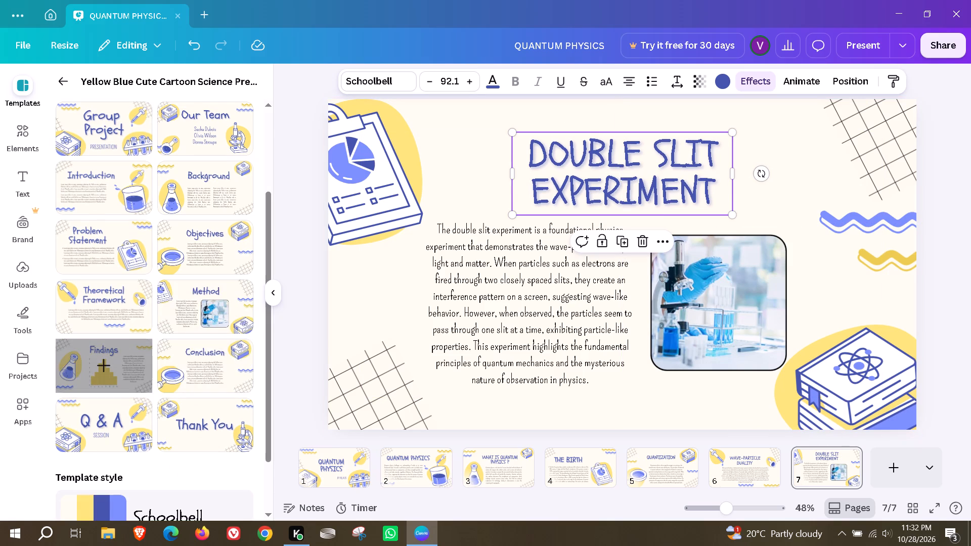
click(106, 376)
click(629, 231)
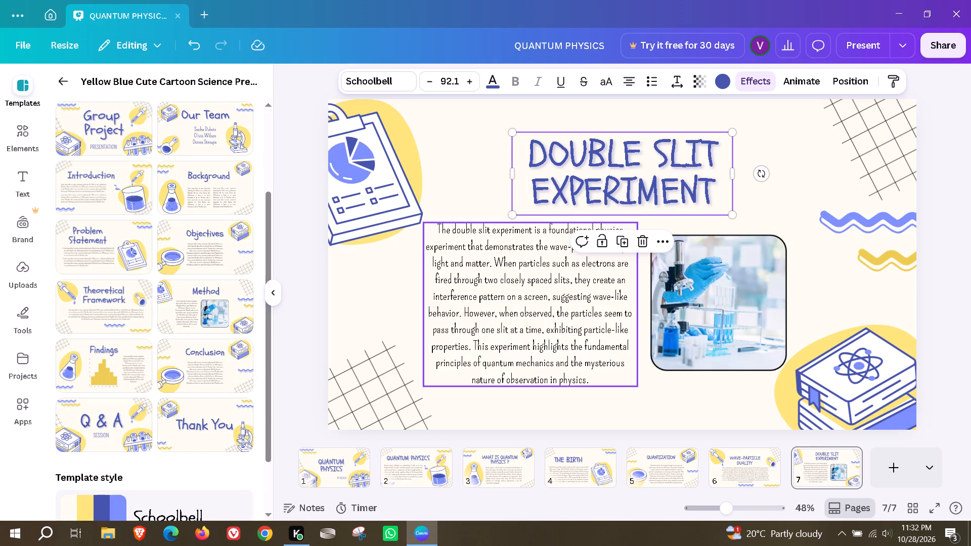
click(222, 363)
click(562, 308)
Replace the page 8 heading with "THE SCHRODINGER EUQATION AND QUANTUM STATES".
double_click(582, 187)
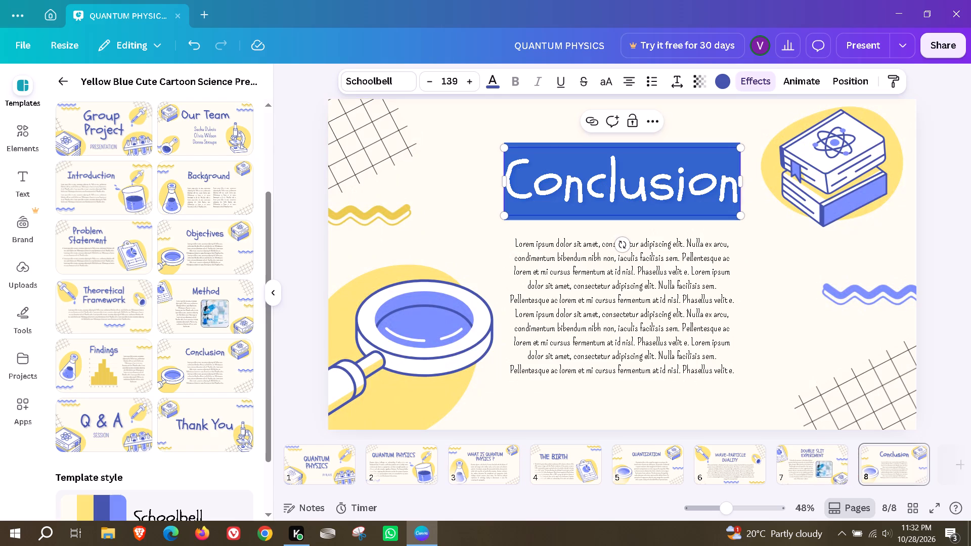
text(THE)
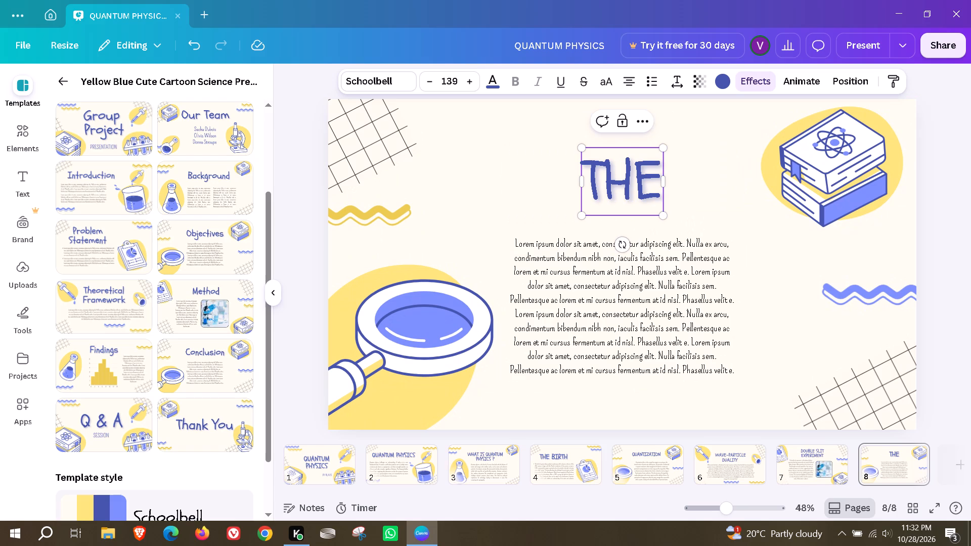
key(space)
text(SCHRODINGER)
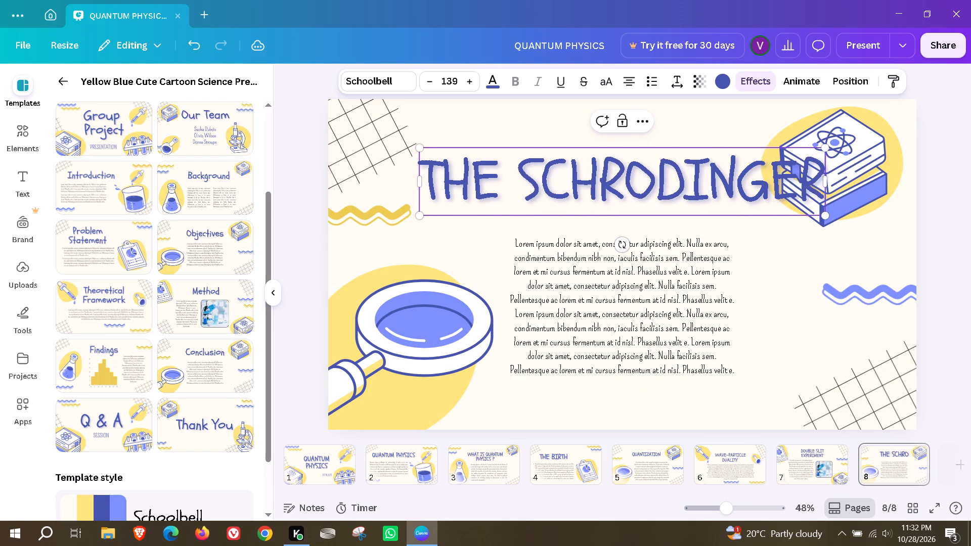
key(space)
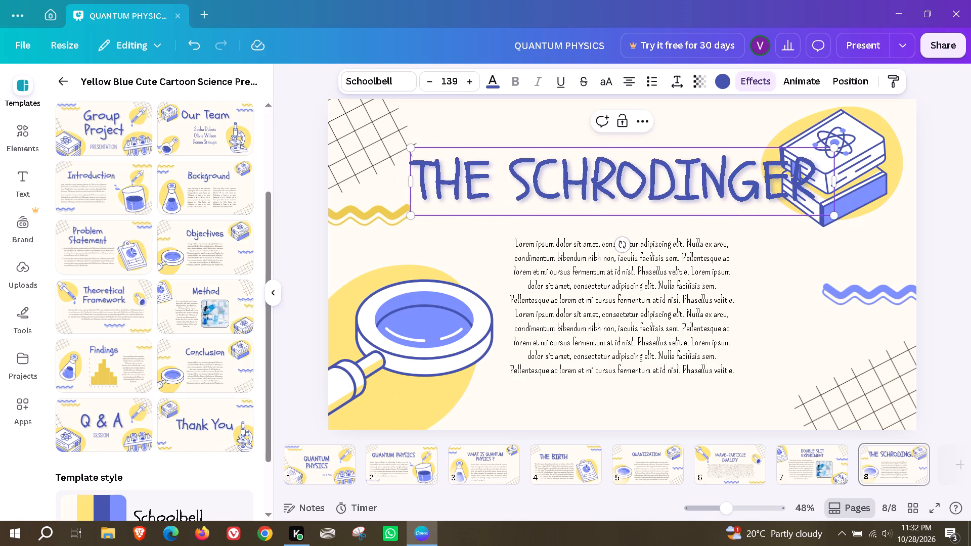
text(EUQATO)
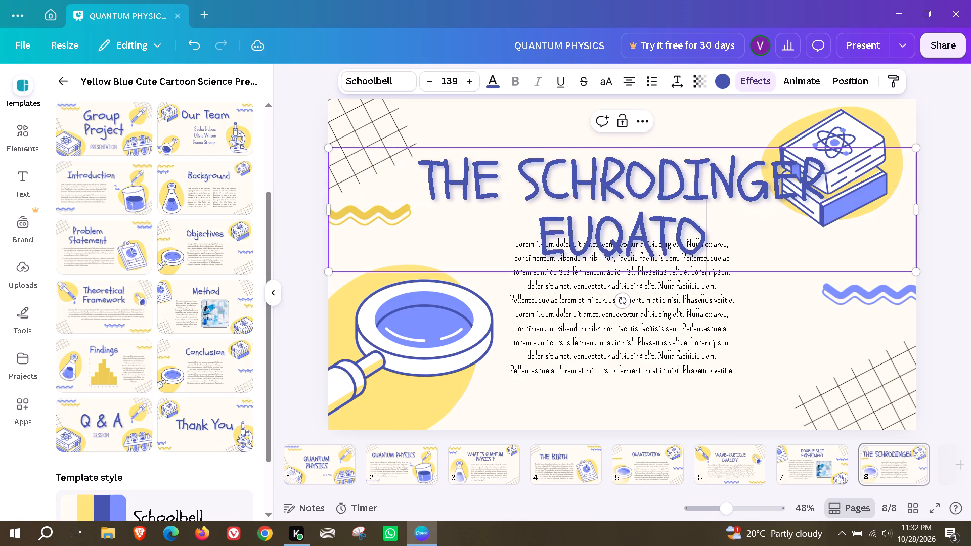
key(shift+BackSpace)
text(ION)
key(space)
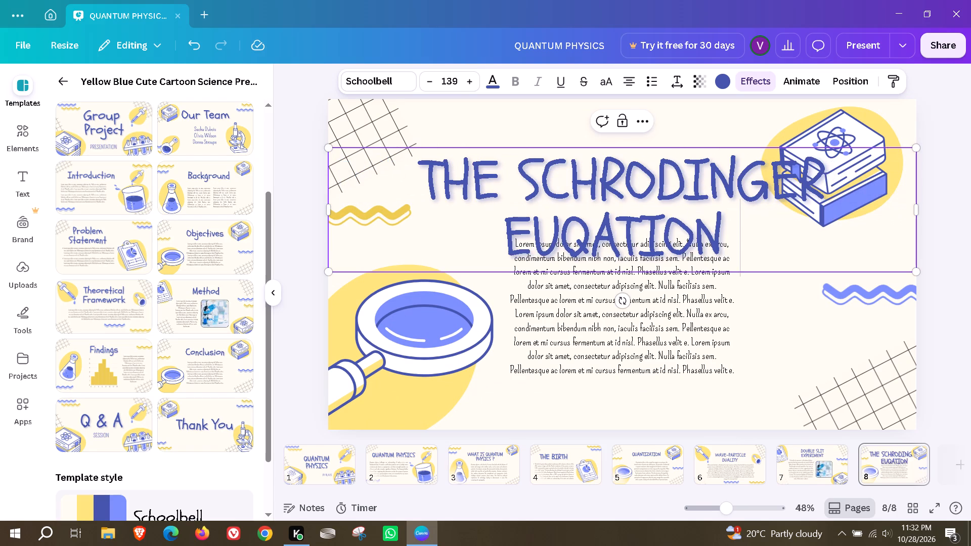
text(AND QUANTUM)
key(space)
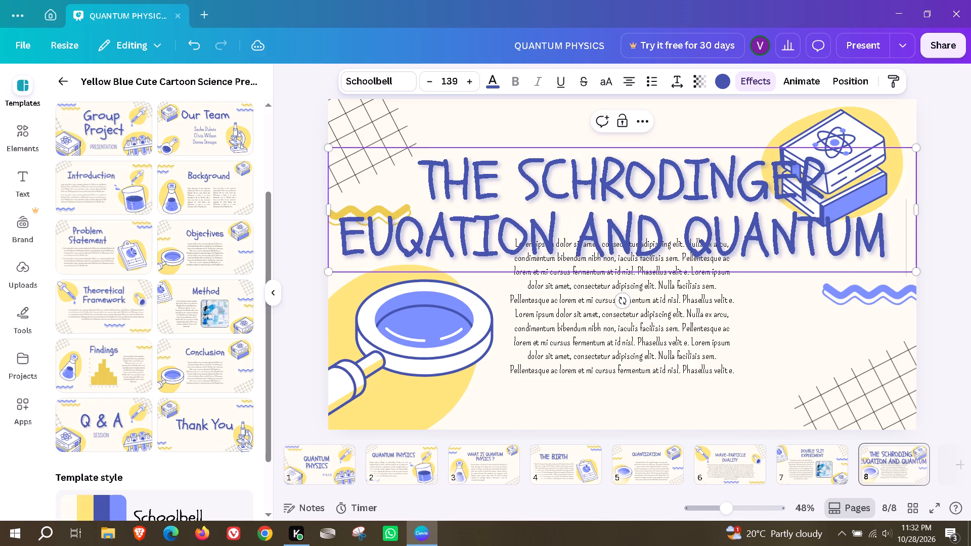
text(STATES)
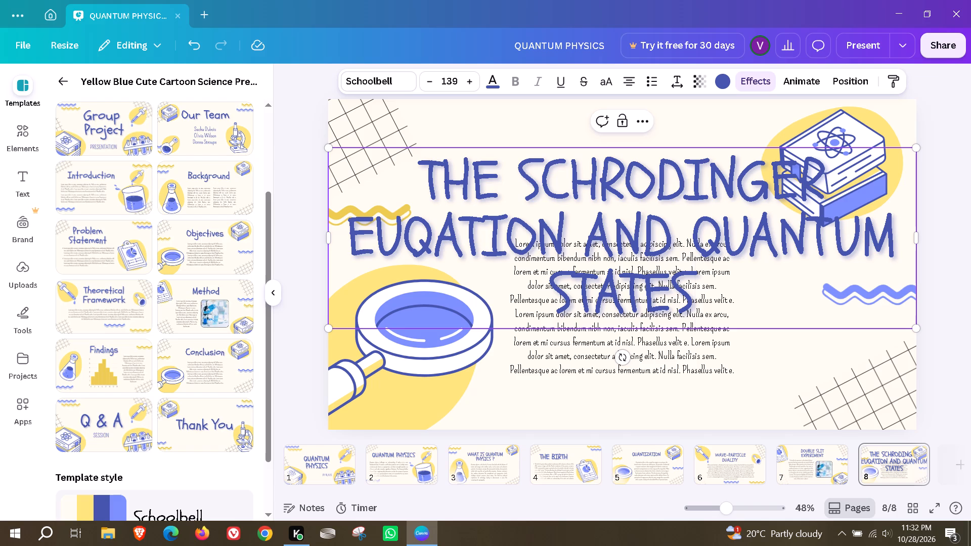
Shrink the page 8 heading to about size 72 and place it centrally above the paragraph, clear of the books graphic.
drag(917, 330, 811, 285)
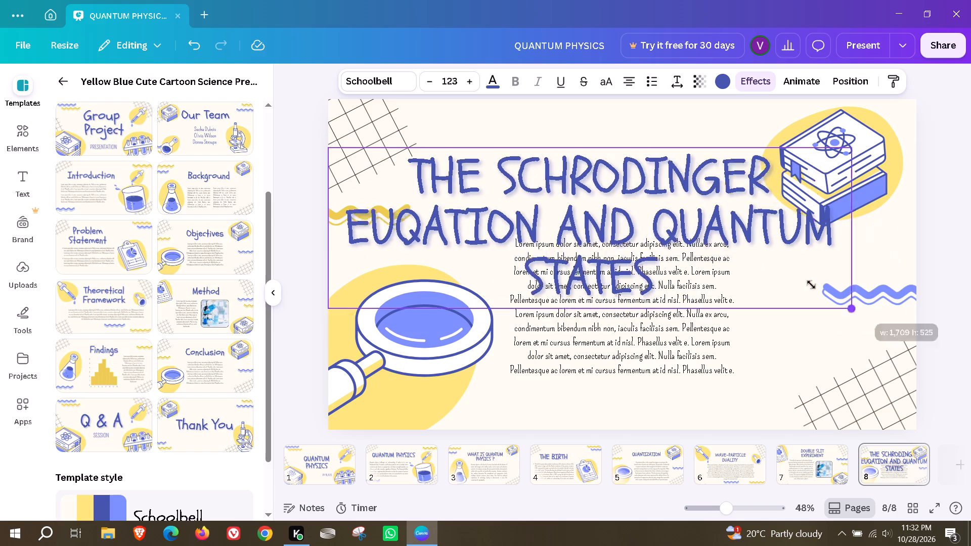
drag(811, 285, 682, 225)
drag(674, 205, 700, 208)
click(626, 124)
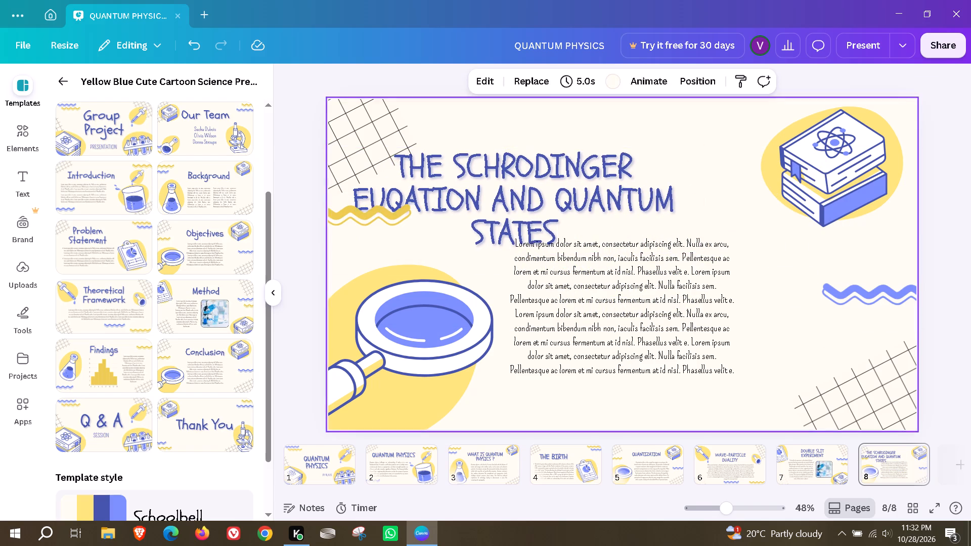
drag(577, 191, 650, 162)
drag(774, 225, 739, 197)
drag(572, 178, 601, 192)
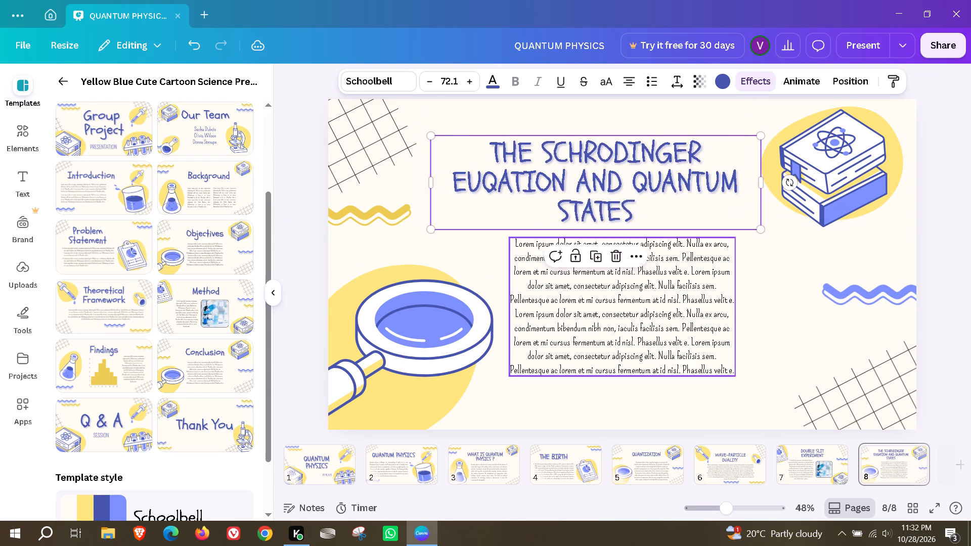
Replace the page 8 placeholder paragraph with AI-transformed text from the prompt "generate 5-6 lines on schrodinger equation and quantum states".
double_click(608, 300)
click(653, 213)
scroll(709, 382, down, 3)
click(697, 472)
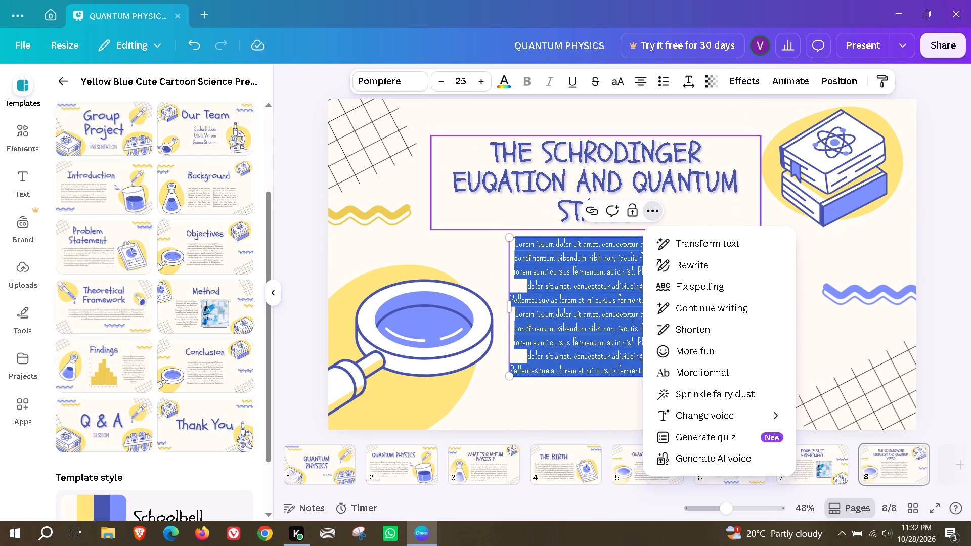
click(713, 247)
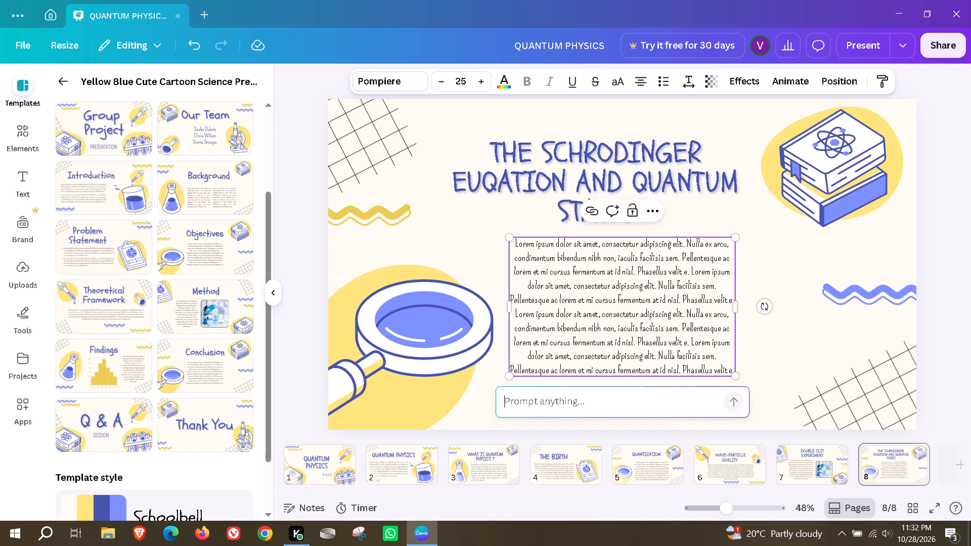
text(gne)
key(BackSpace)
key(BackSpace)
text(enerate)
key(space)
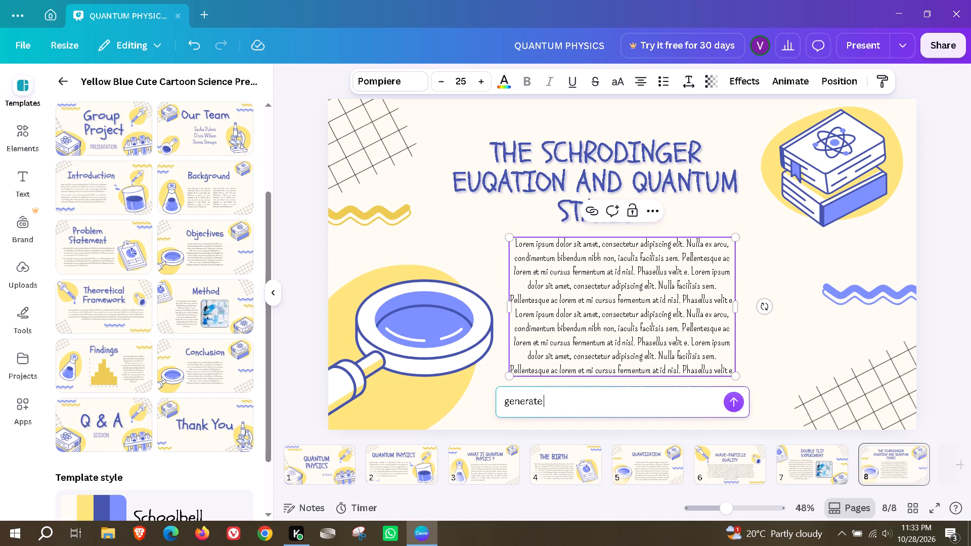
text(5-6 lines on)
key(space)
text(schrodinger equation and quantum states)
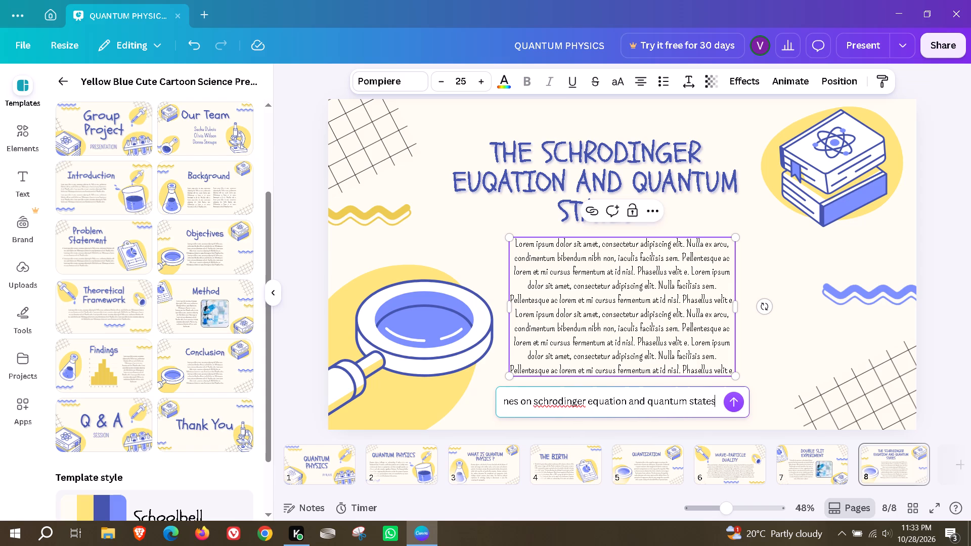
key(Return)
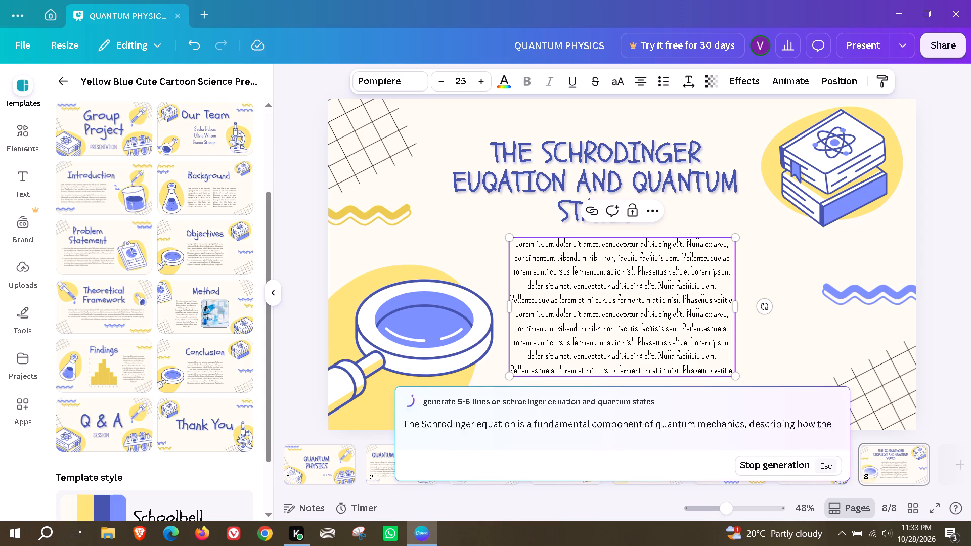
click(783, 353)
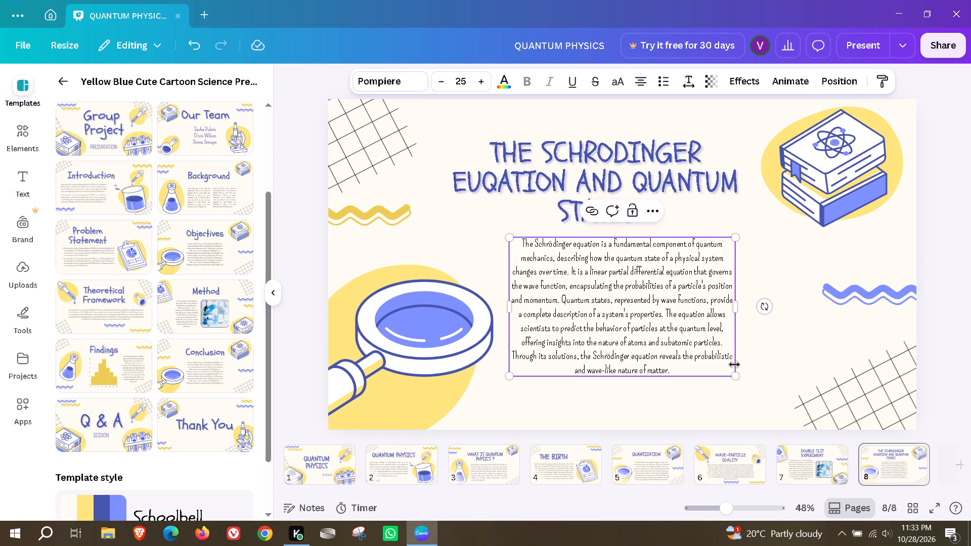
Enlarge the page 8 paragraph to about size 31.9 and position it beneath the heading, beside the magnifying glass.
drag(738, 374, 781, 419)
click(814, 354)
drag(714, 363, 703, 359)
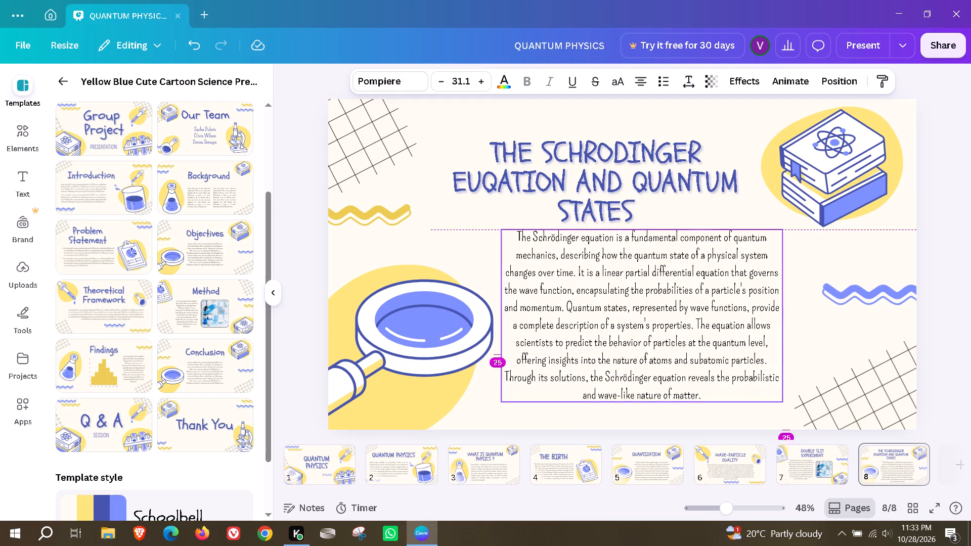
drag(703, 359, 705, 366)
drag(784, 412, 785, 412)
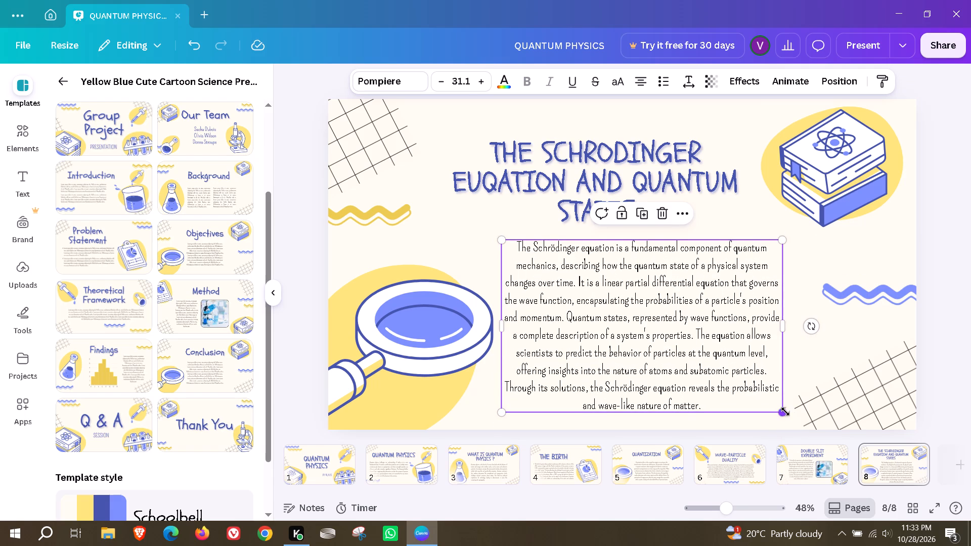
drag(785, 412, 790, 413)
click(829, 354)
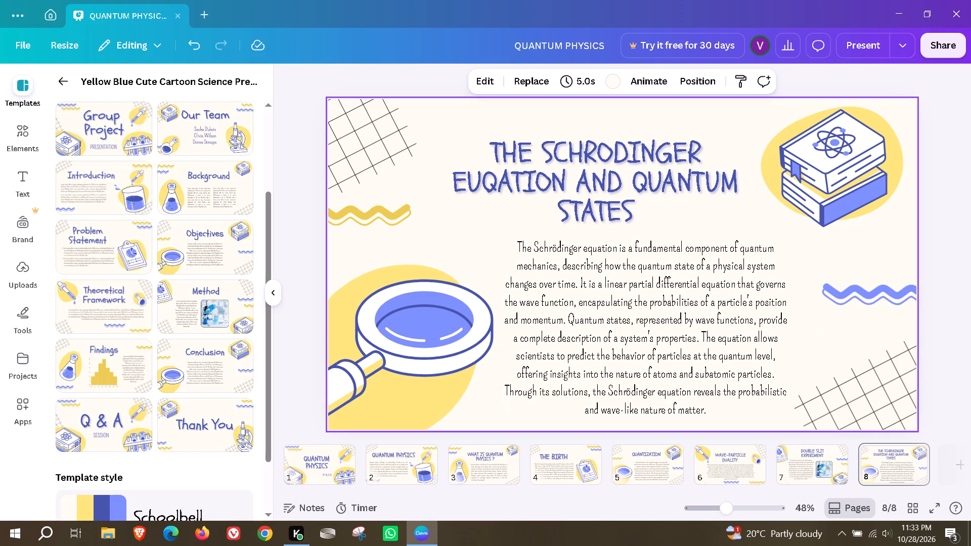
click(664, 314)
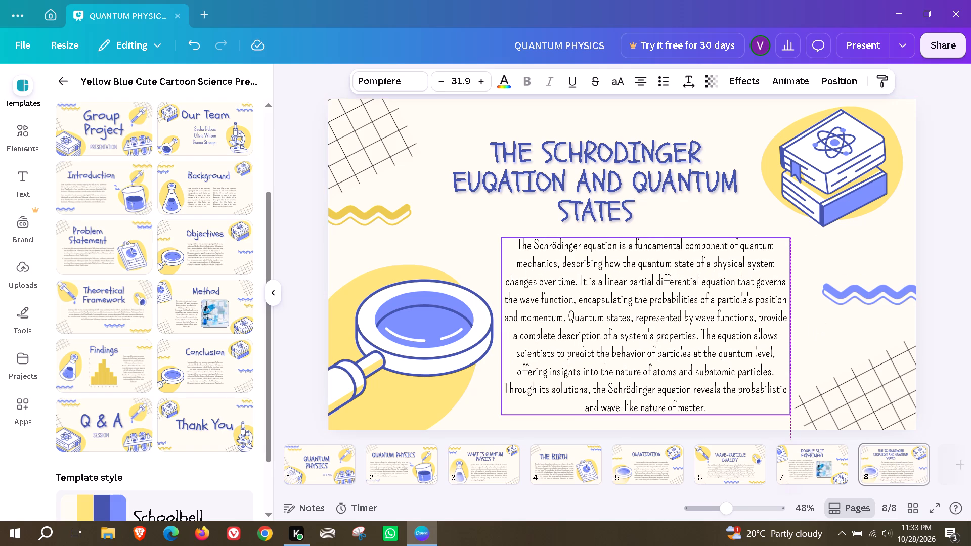
Shrink the page 8 heading to about size 64.3 and centre it above the paragraph with a small gap.
drag(658, 162, 661, 167)
drag(764, 235, 734, 210)
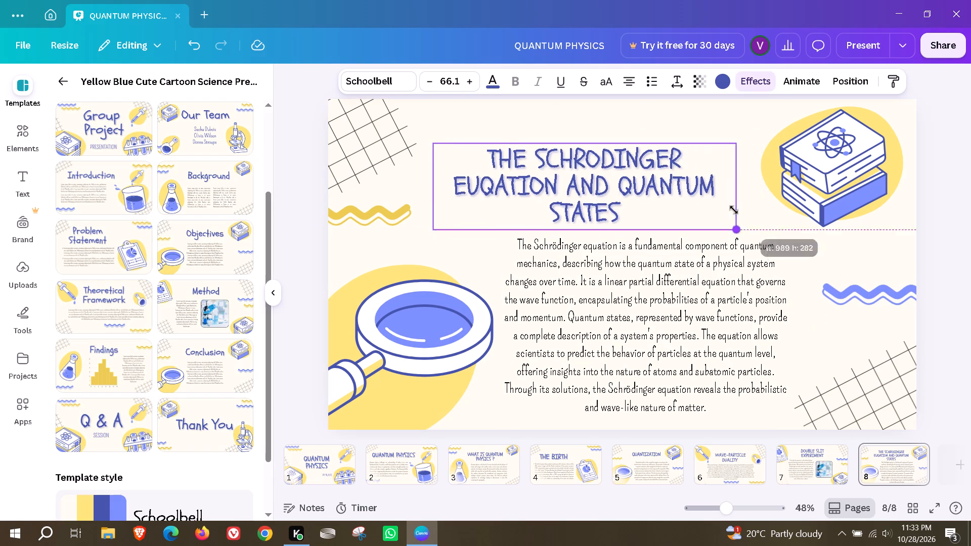
drag(734, 210, 731, 208)
click(625, 201)
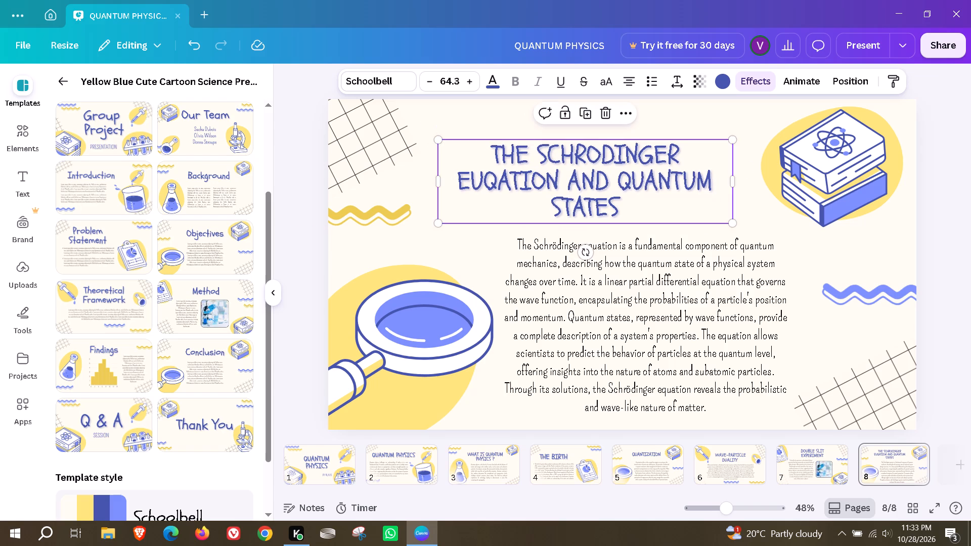
drag(629, 197, 634, 197)
click(804, 260)
Shrink the page 8 magnifying glass graphic and set it in the page's lower-left corner.
click(458, 300)
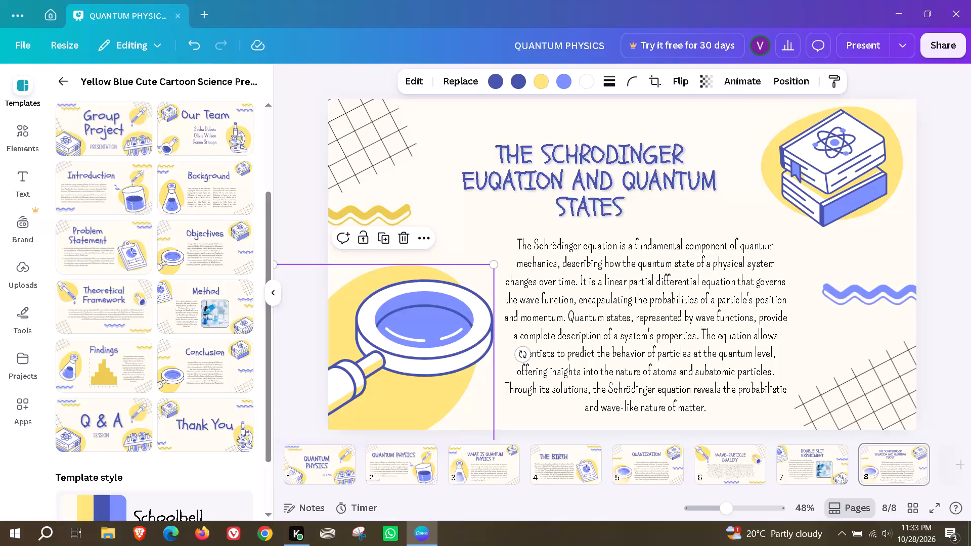
drag(491, 264, 437, 312)
drag(397, 374, 414, 364)
Move the page 8 paragraph left toward the magnifying glass and enlarge it to about size 33.8.
drag(674, 348, 642, 344)
drag(761, 403, 776, 416)
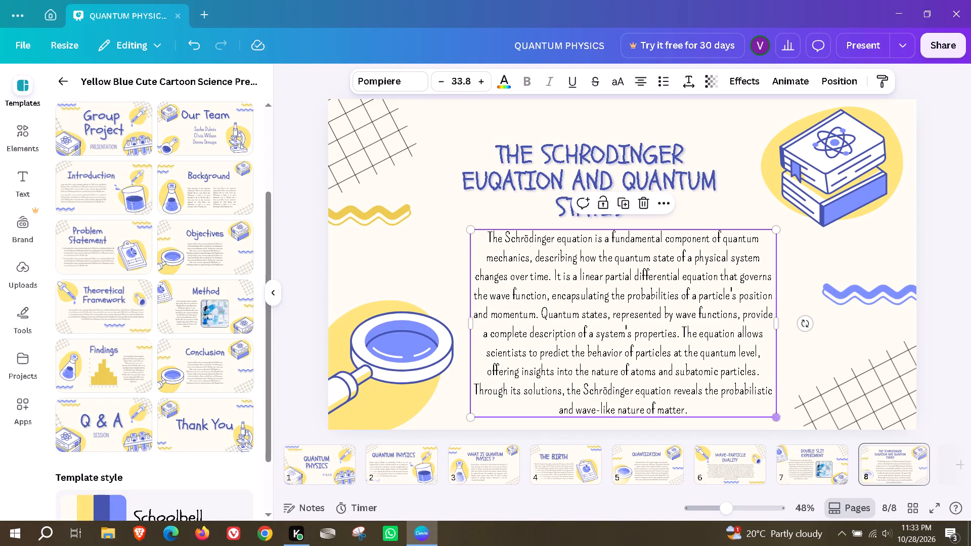
click(796, 355)
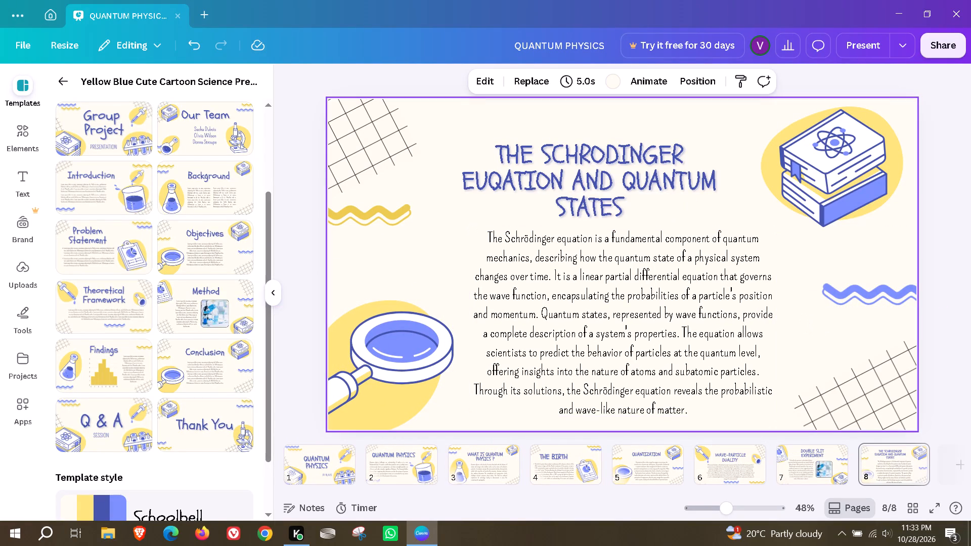
Raise the page 8 heading slightly and shift the paragraph left to the edge of the magnifying glass.
click(591, 194)
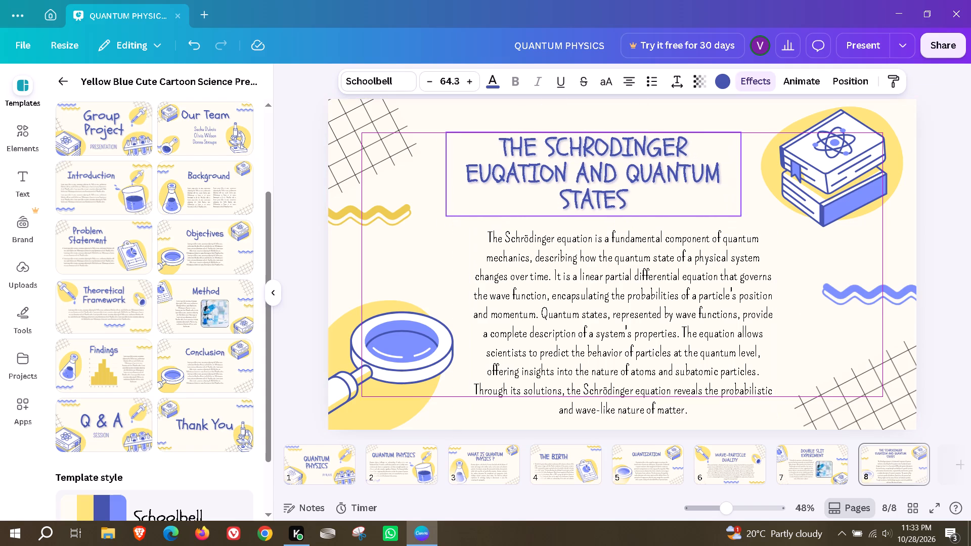
drag(618, 297, 599, 296)
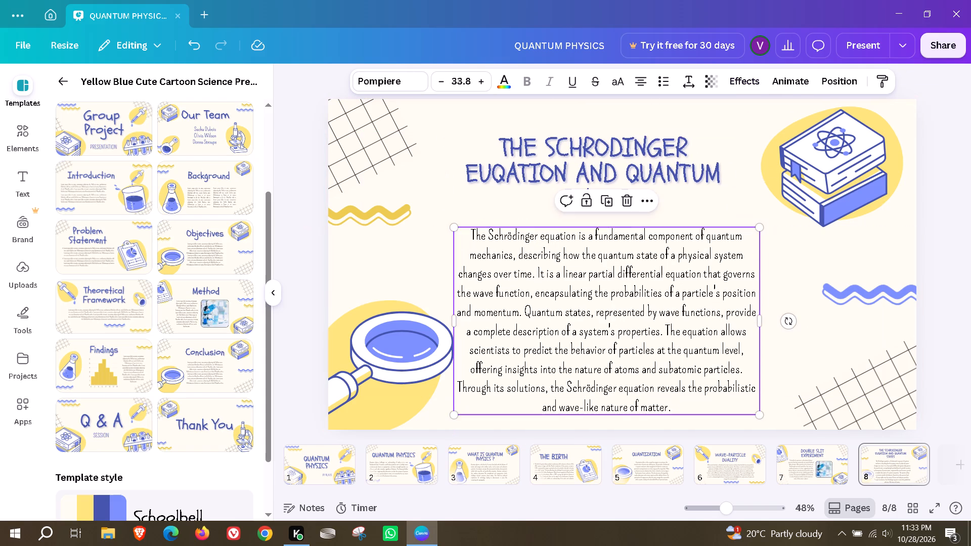
Shrink the page 8 magnifying glass graphic further to clear the paragraph, keeping it in the lower-left corner.
click(375, 370)
drag(449, 301, 424, 313)
drag(402, 368, 403, 365)
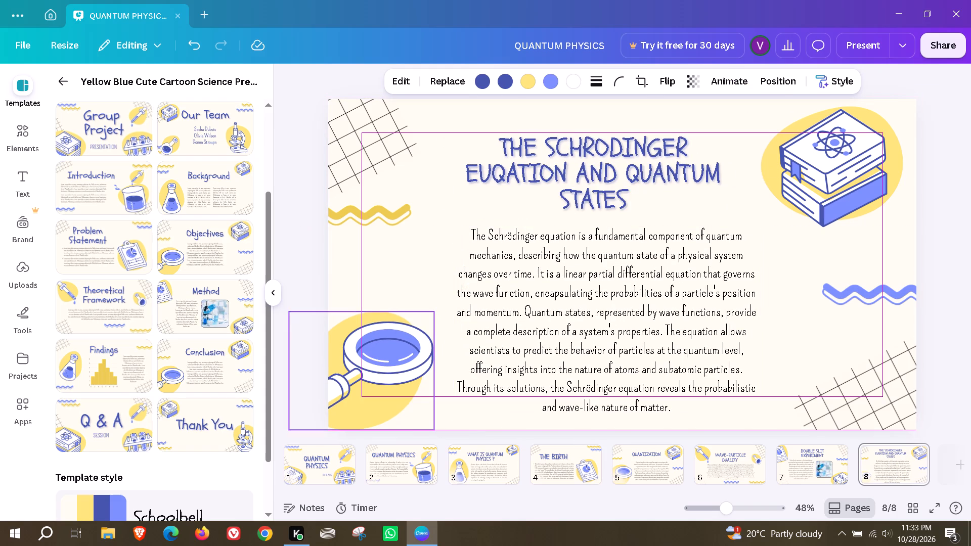
drag(403, 365, 403, 362)
Nudge the page 8 paragraph slightly left toward the smaller magnifying glass.
drag(628, 345, 625, 345)
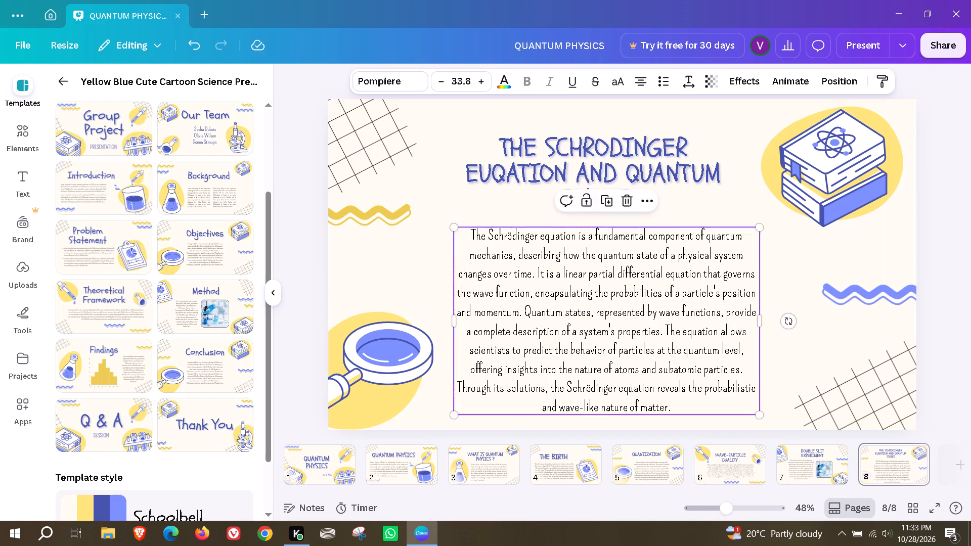
drag(625, 345, 619, 345)
click(795, 282)
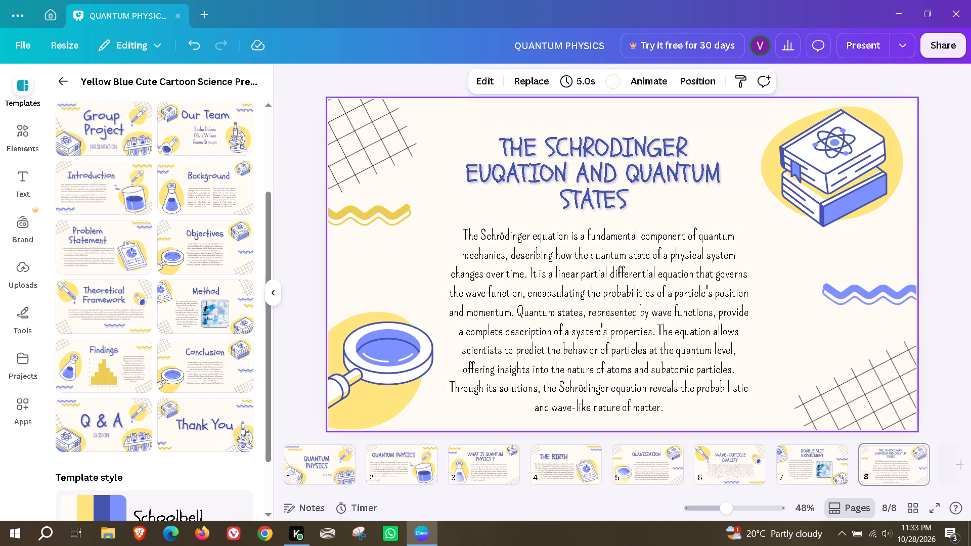
Add the template's Problem Statement page as page 9.
scroll(172, 353, up, 2)
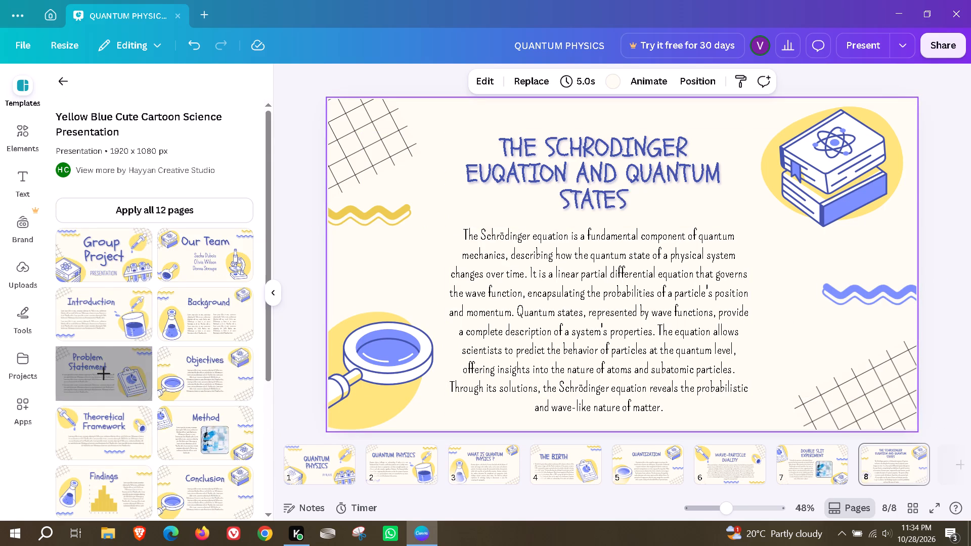
click(151, 360)
click(565, 308)
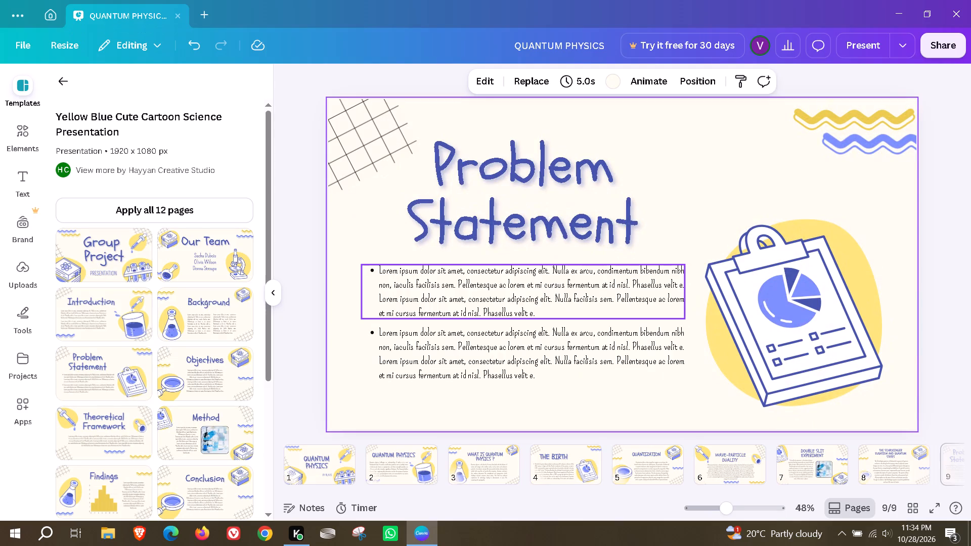
Replace the page 9 heading "Problem Statement" with "HEISENBERG'S UNCERTAINITY".
double_click(561, 192)
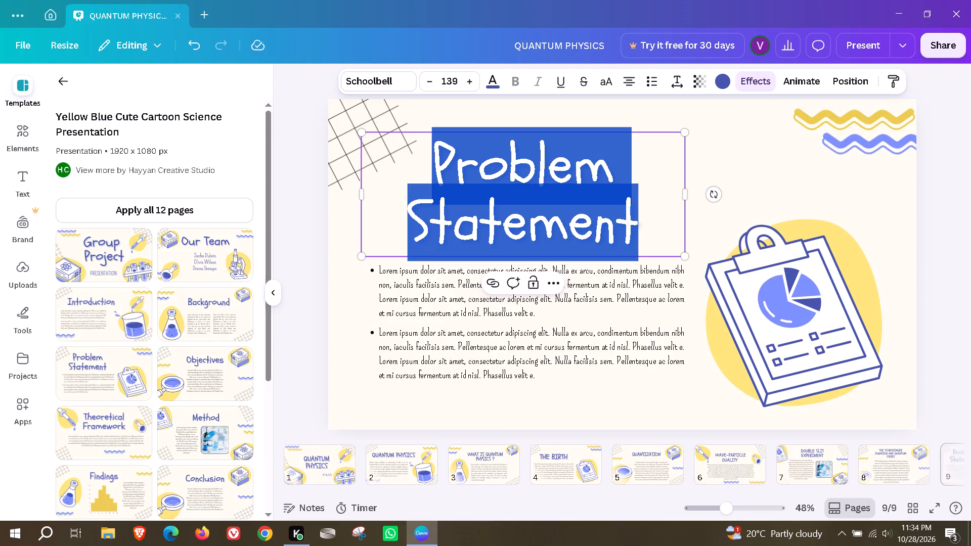
text(HEIS)
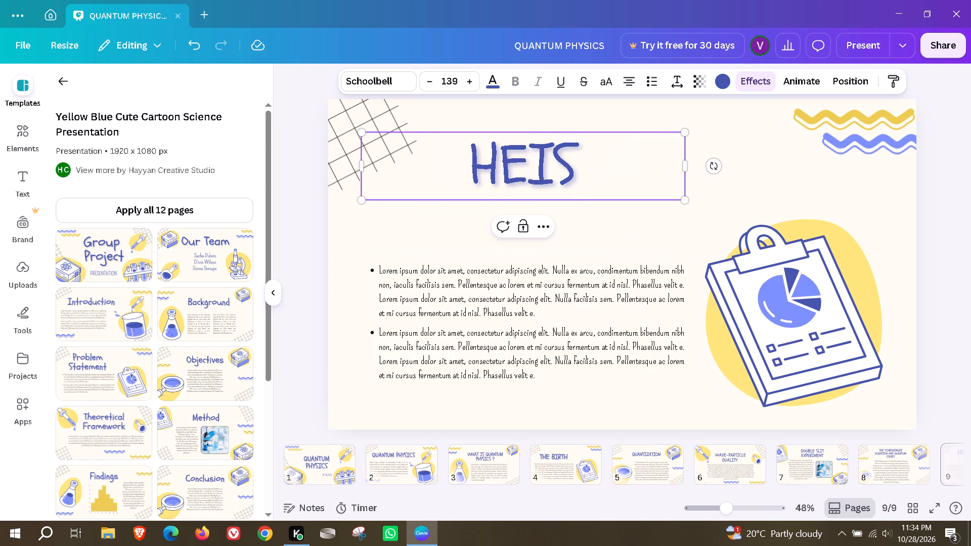
text(ENBERG)
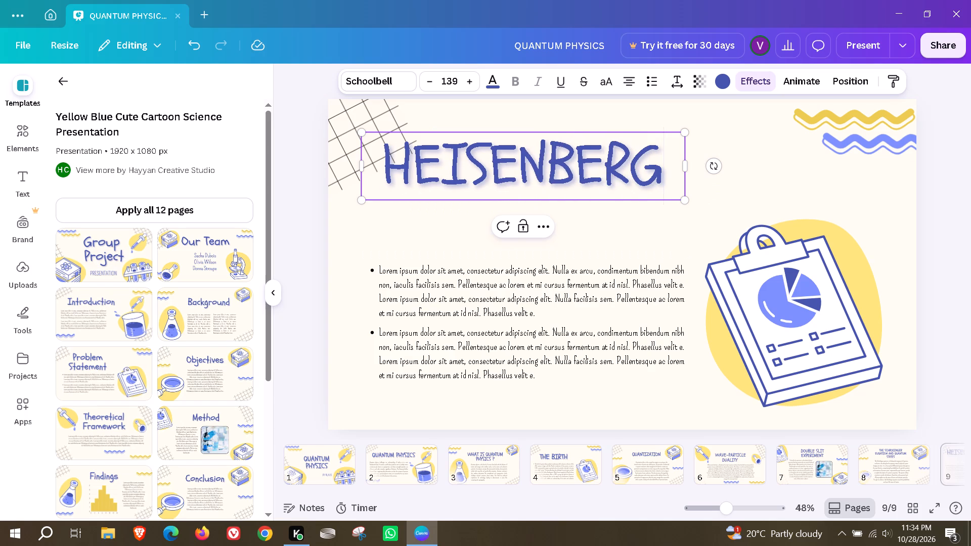
key(Return)
key(BackSpace)
text('s)
key(space)
key(BackSpace)
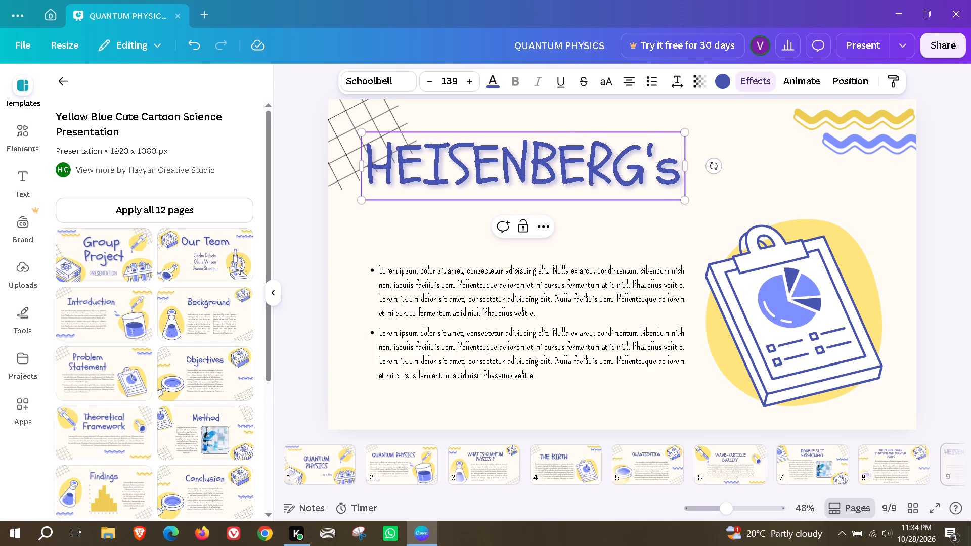
key(BackSpace)
text(S)
key(space)
text(UNCERTAINIT)
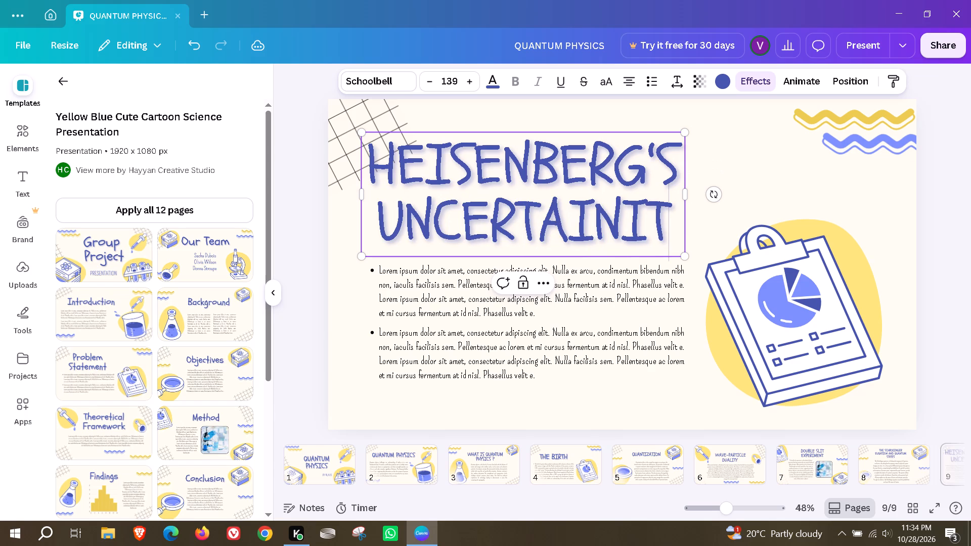
key(shift+y)
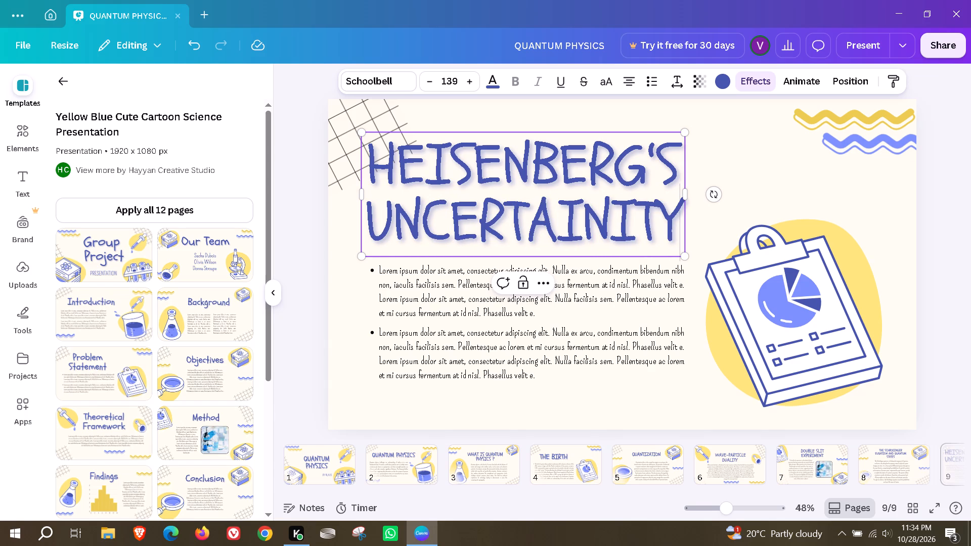
Remove the T before the final Y in the page 9 heading and add "PRINCIPLE" at its end.
key(Left)
key(BackSpace)
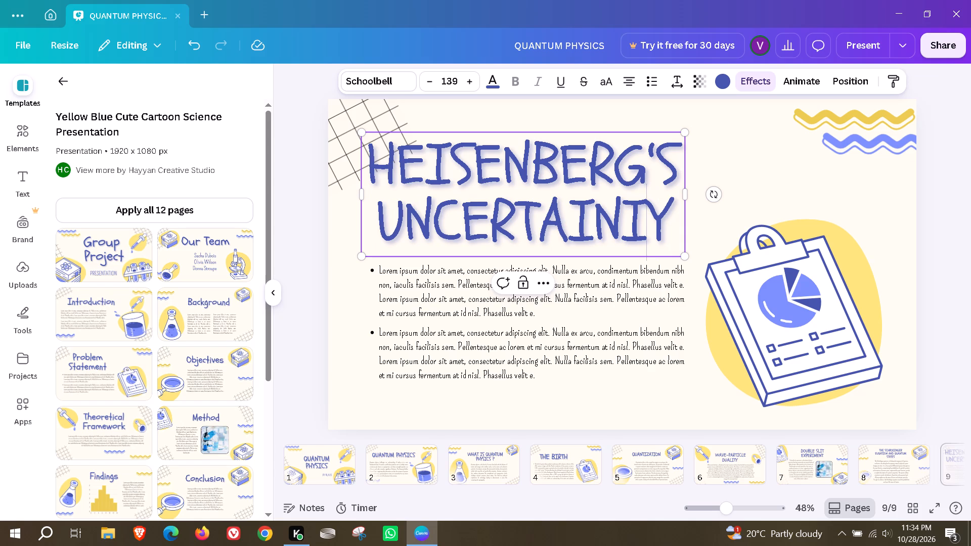
click(668, 215)
key(space)
text(PRICN)
key(shift+BackSpace)
key(shift+BackSpace)
key(n)
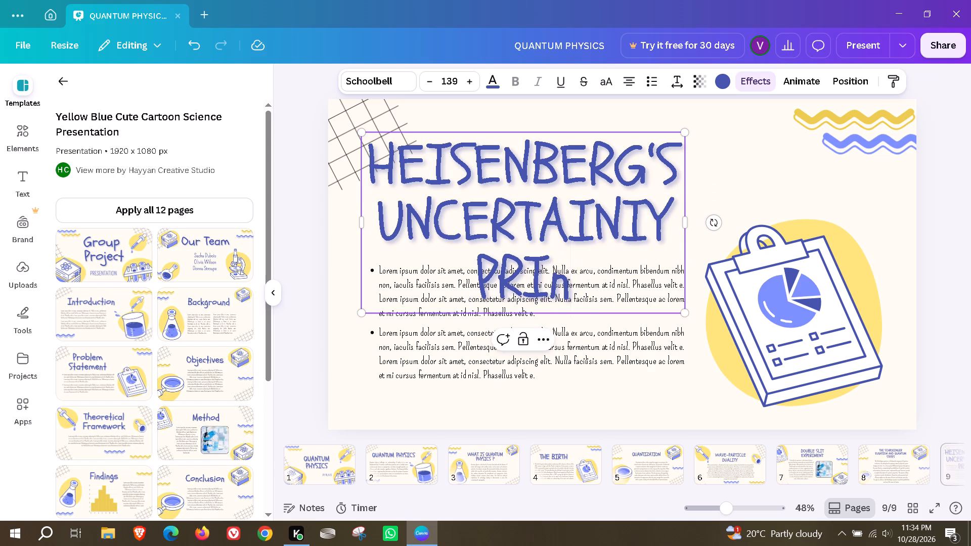
key(BackSpace)
text(NCIPLE)
Shrink the page 9 heading to about size 76.7 on two lines and place it just above the body text.
drag(682, 314, 575, 231)
drag(568, 193, 727, 198)
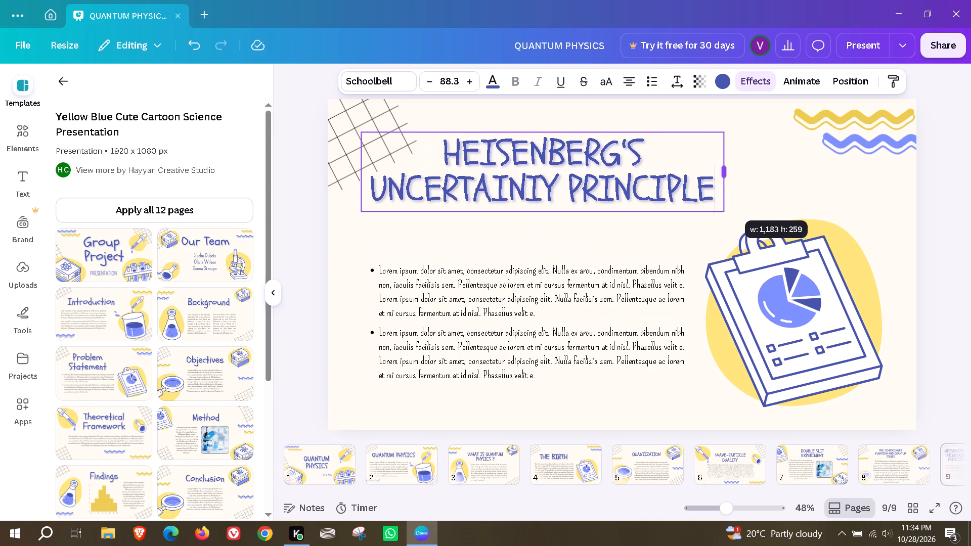
drag(727, 198, 731, 208)
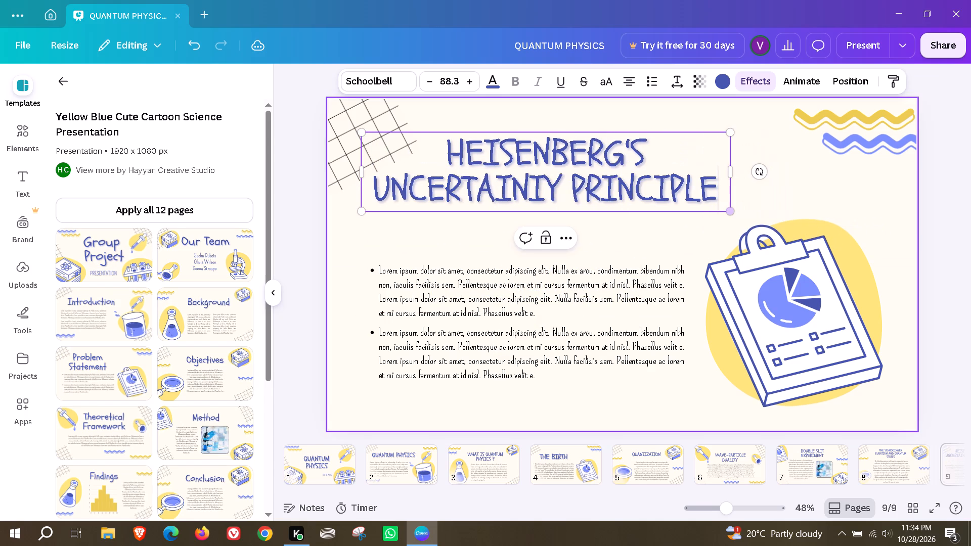
click(799, 166)
drag(548, 192, 542, 220)
drag(724, 237, 677, 219)
click(717, 195)
drag(564, 208, 579, 211)
Delete the second placeholder bullet paragraph on page 9.
click(541, 350)
click(543, 297)
Replace the remaining page 9 bullet with Magic Write text from the prompt "generate 5-6 lines on heisenberg's uncertainity principle".
double_click(547, 288)
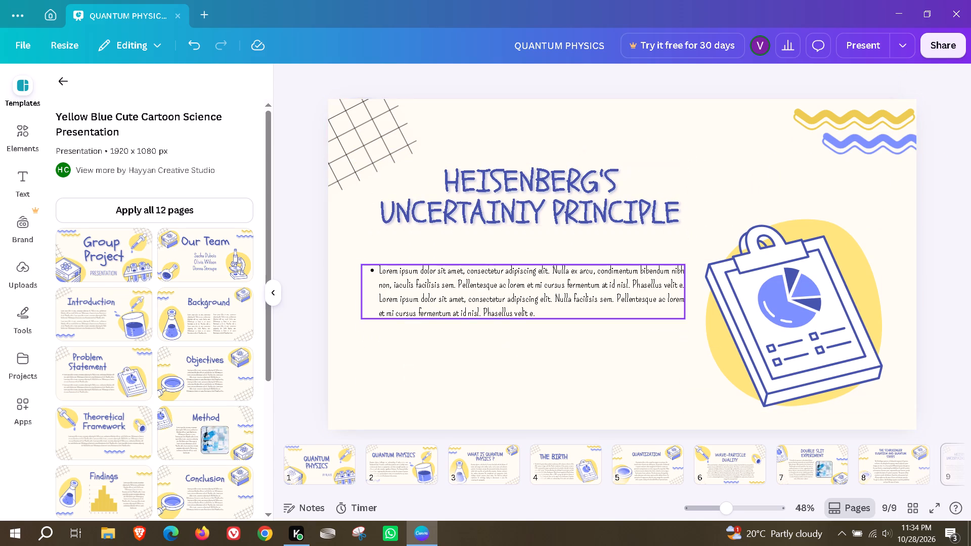
click(560, 242)
scroll(605, 434, down, 3)
click(600, 481)
click(605, 276)
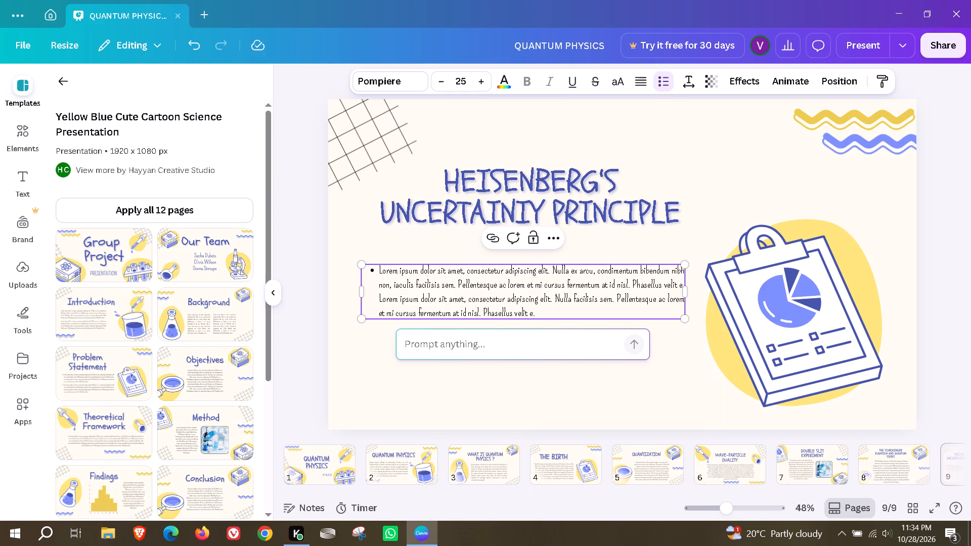
text(generate)
key(space)
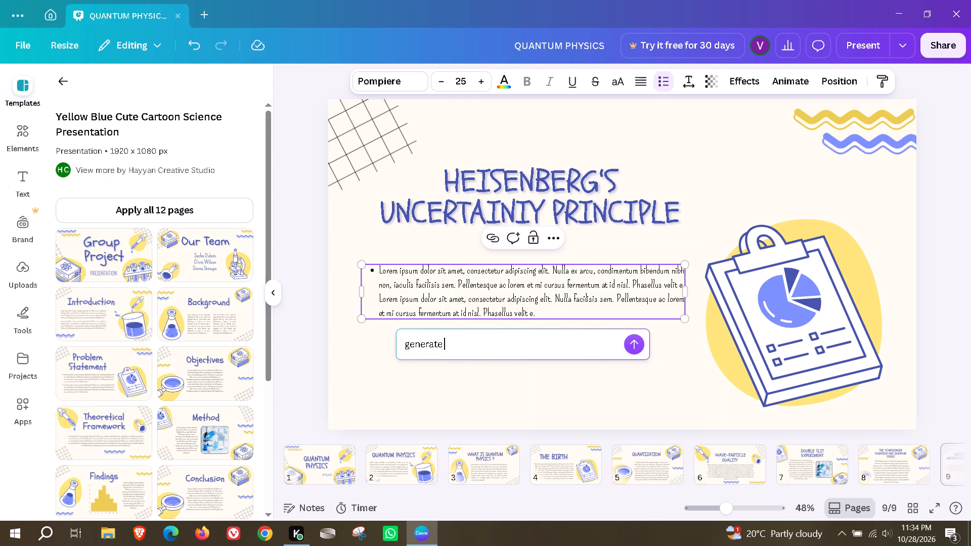
text(5-6)
key(space)
text(lines)
key(space)
key(o)
text(n heisenberg's uncertain)
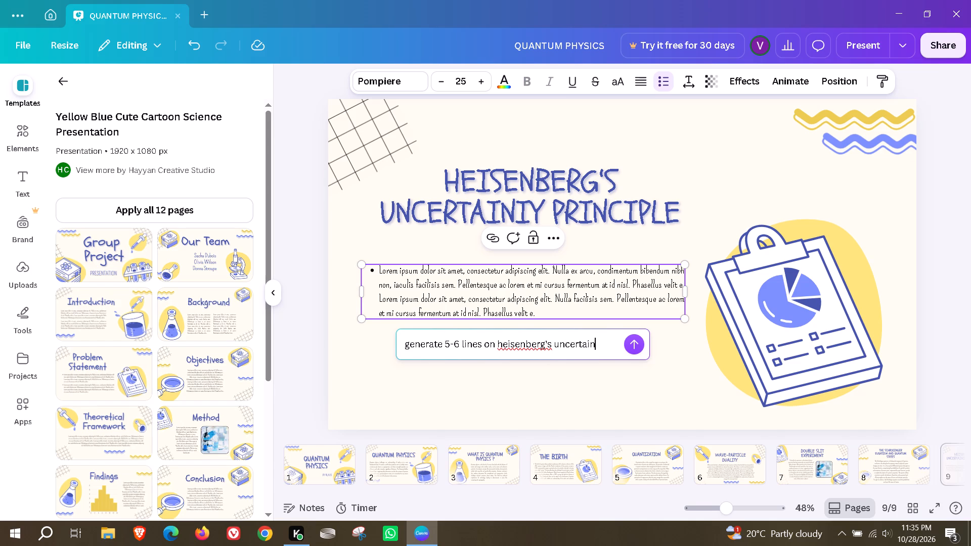
text(ity)
key(space)
text(principle)
key(Return)
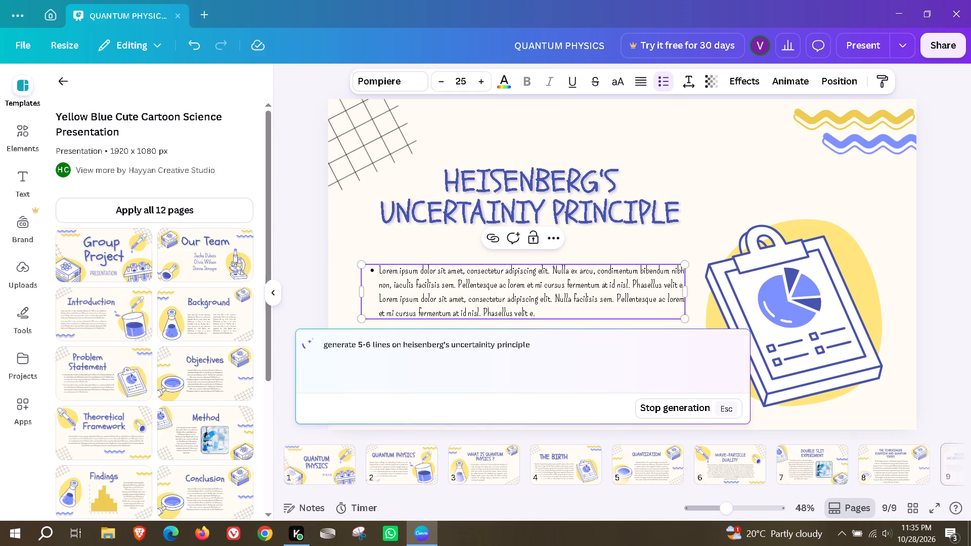
click(682, 356)
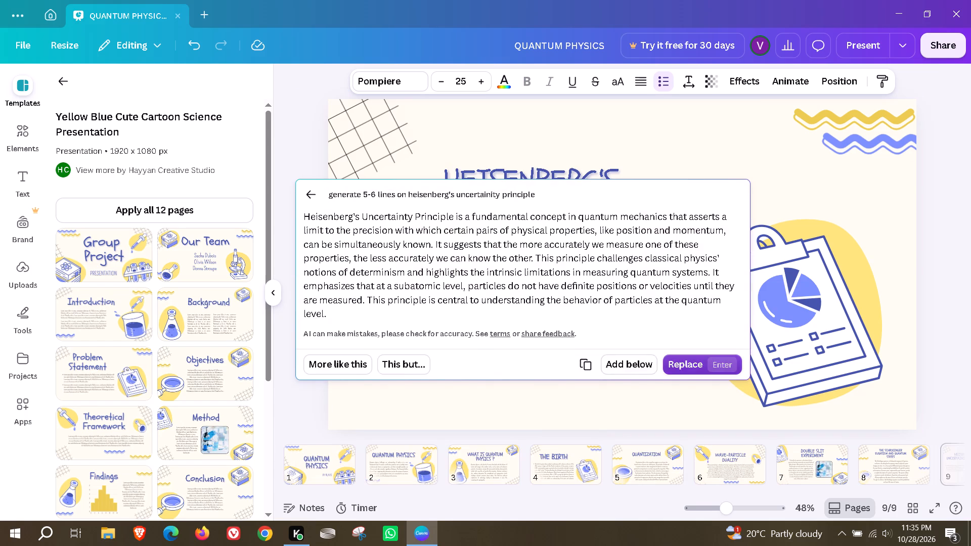
Enlarge the page 9 paragraph to about size 30.3 and adjust its width to end just before the clipboard graphic.
drag(684, 374, 722, 401)
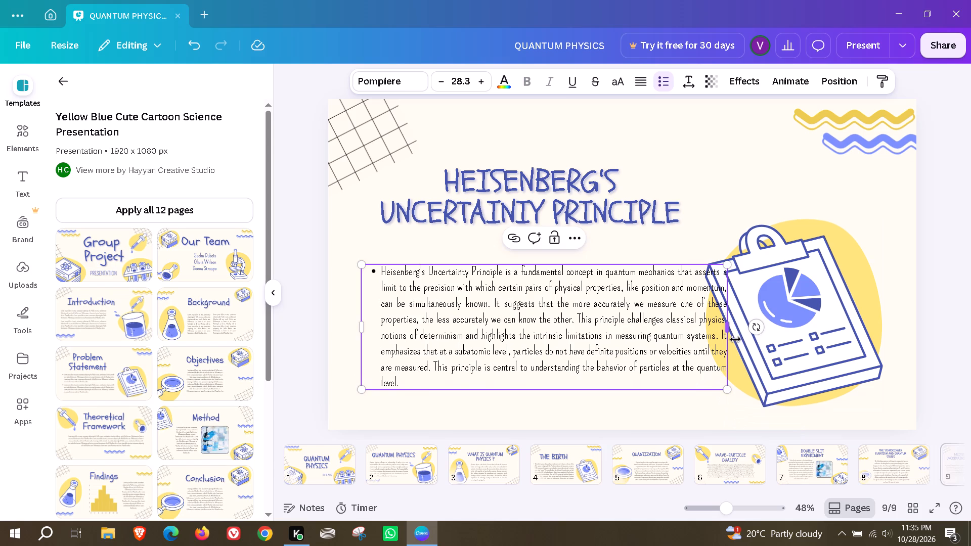
drag(732, 331, 692, 331)
drag(692, 405, 712, 423)
drag(719, 341, 700, 339)
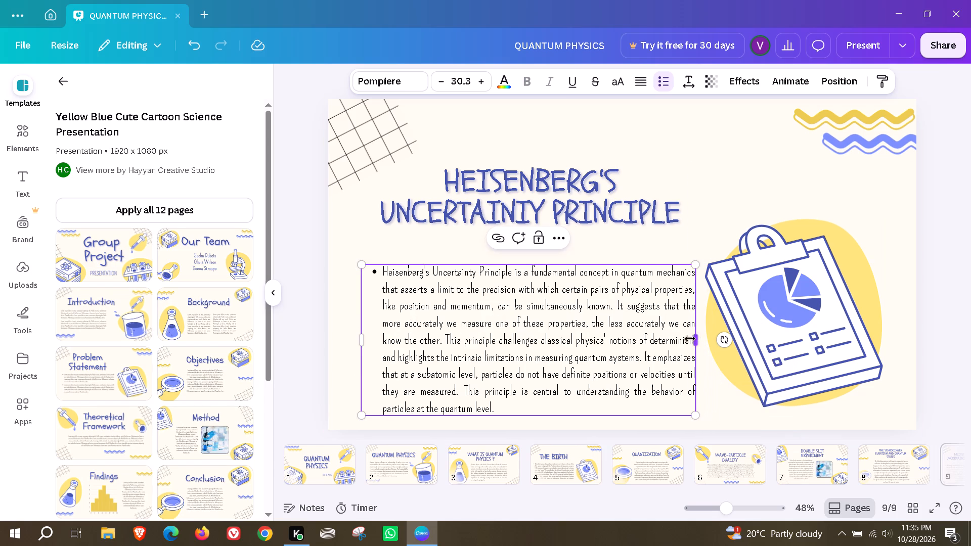
drag(355, 343, 346, 340)
Move the page 9 heading slightly down and left, and raise the paragraph slightly closer beneath it.
drag(557, 204, 552, 206)
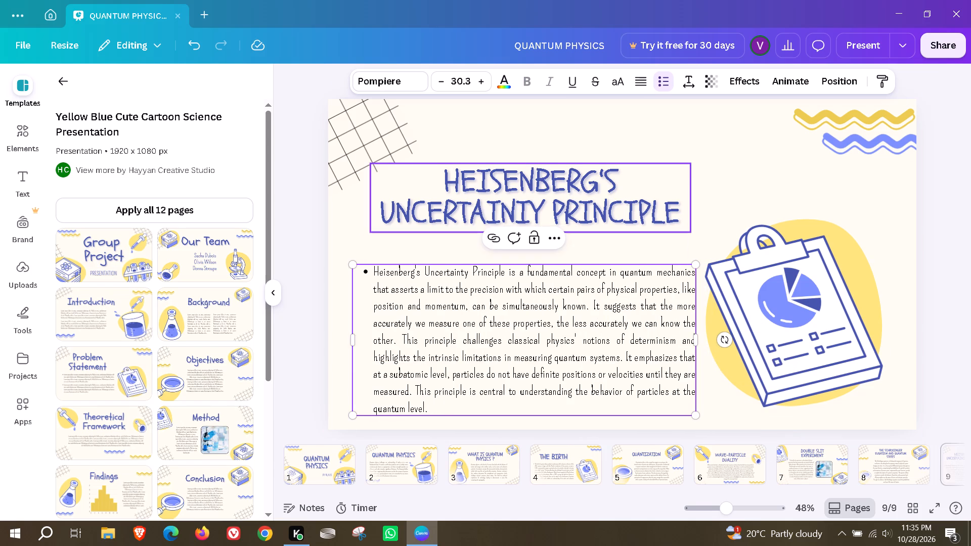
drag(552, 206, 547, 214)
drag(561, 332, 561, 323)
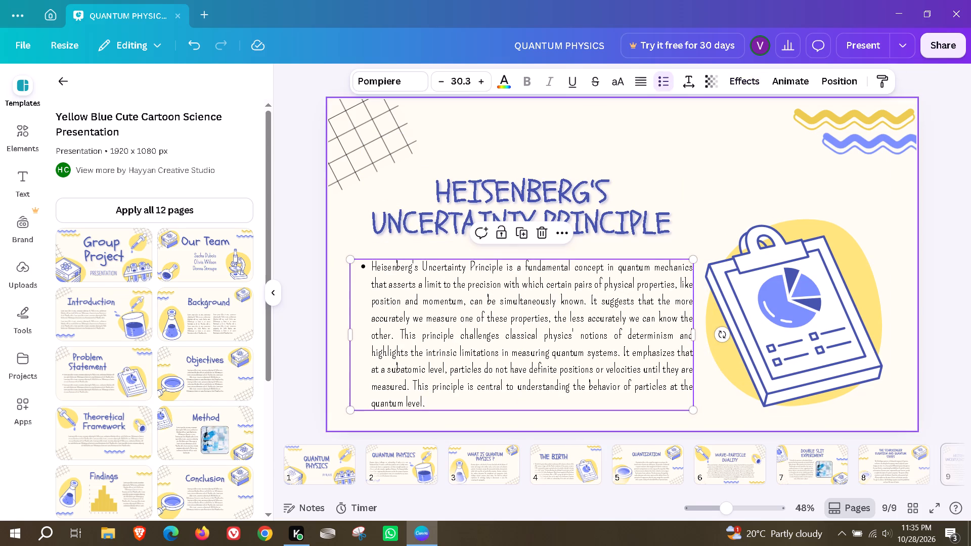
click(723, 202)
click(722, 179)
Shrink the page 9 clipboard graphic and shift it right, away from the paragraph.
click(758, 285)
drag(688, 216, 707, 236)
drag(798, 327, 807, 328)
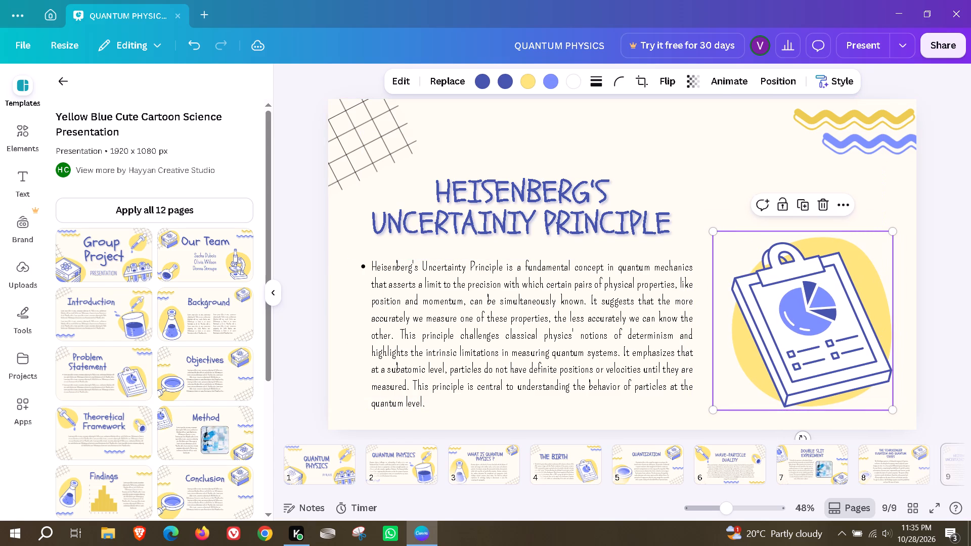
drag(715, 230, 719, 242)
Enlarge the page 9 paragraph to about size 32.2 and widen it to the edge of the smaller clipboard graphic.
click(593, 313)
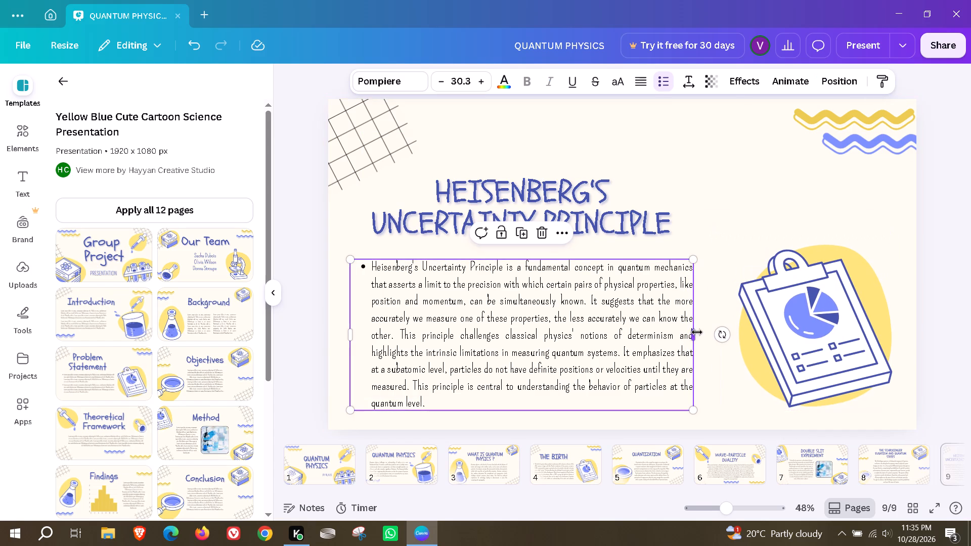
drag(697, 332, 722, 346)
drag(724, 394, 742, 414)
drag(745, 327, 725, 328)
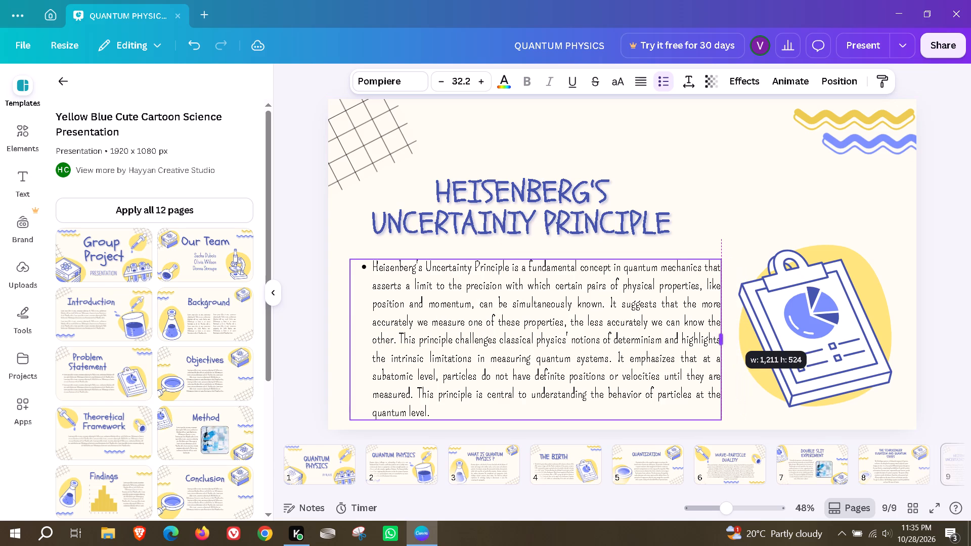
drag(725, 328, 732, 330)
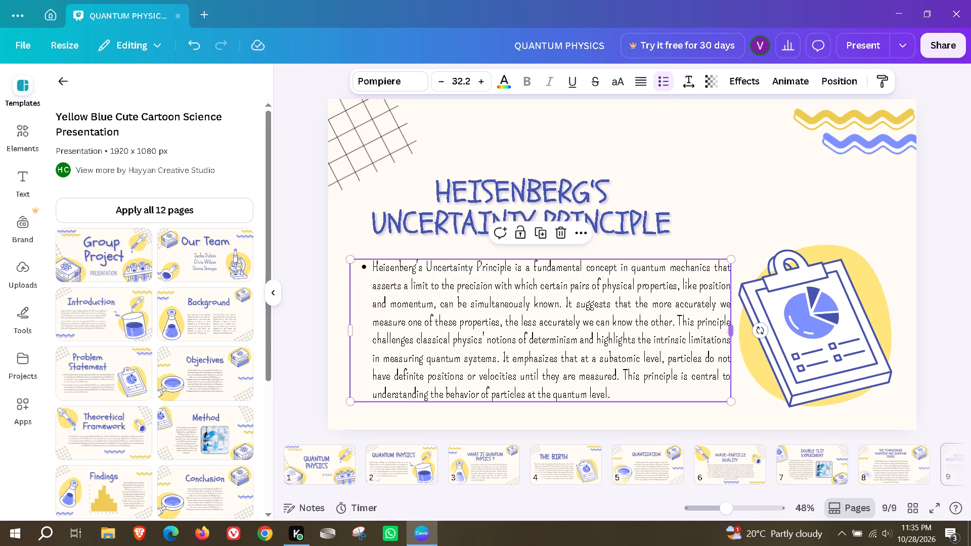
click(741, 203)
Shift the page 9 heading slightly right and down to centre it over the paragraph.
drag(586, 217, 603, 223)
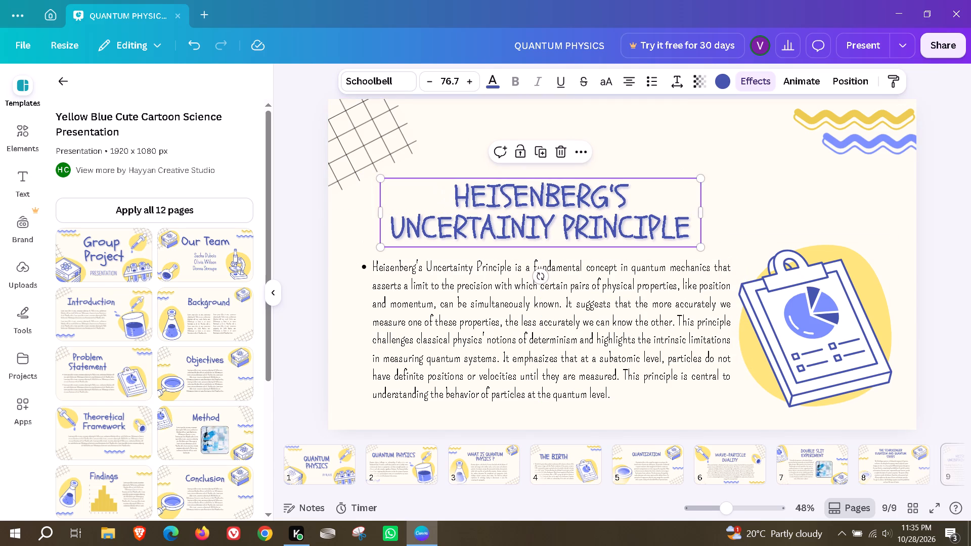
click(757, 187)
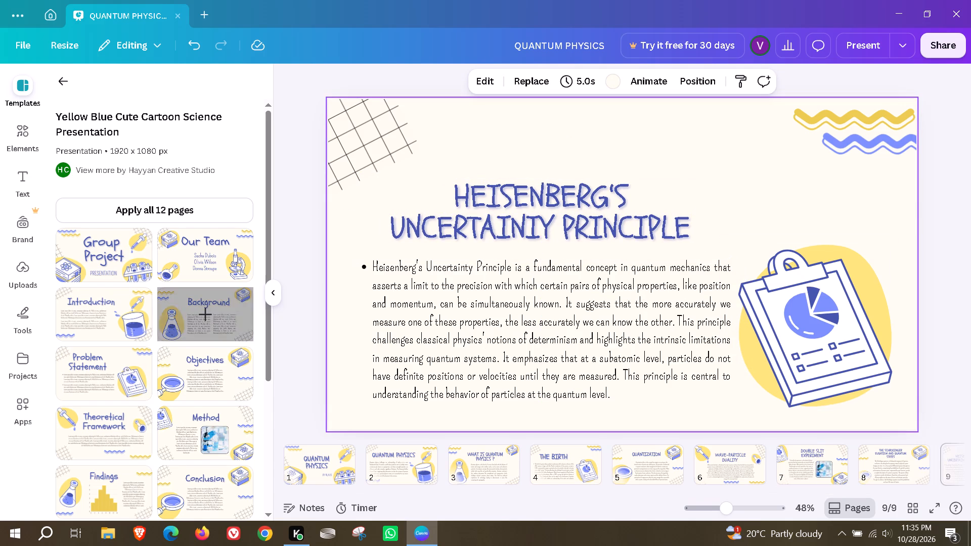
Add the template's Introduction page as page 10.
scroll(195, 340, down, 1)
scroll(195, 340, up, 1)
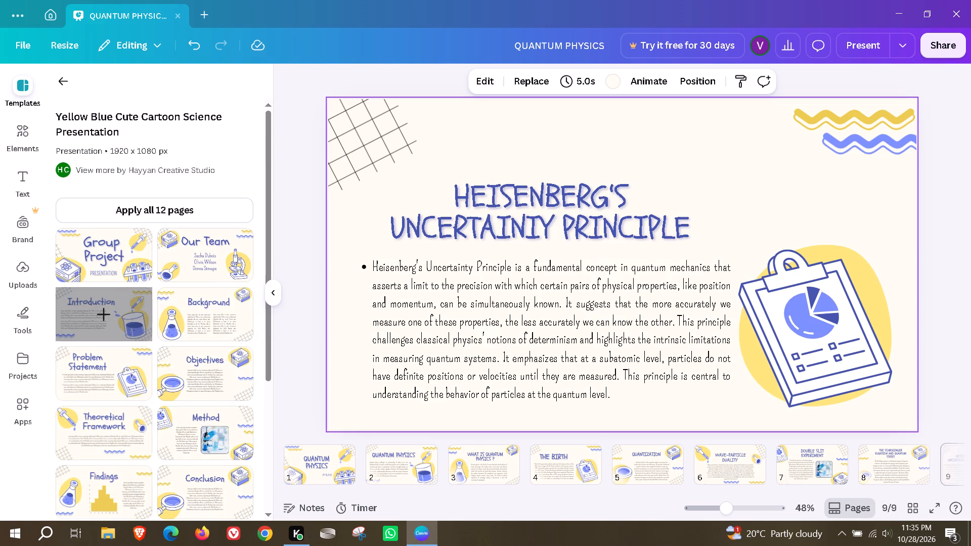
click(127, 321)
click(557, 302)
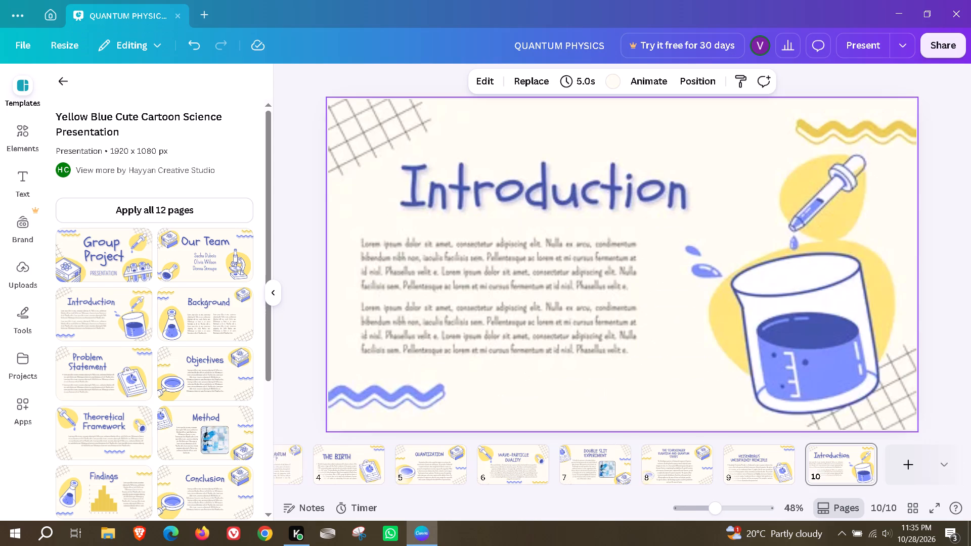
Replace the page 10 heading "Introduction" with "SUPERPOSITION".
double_click(582, 206)
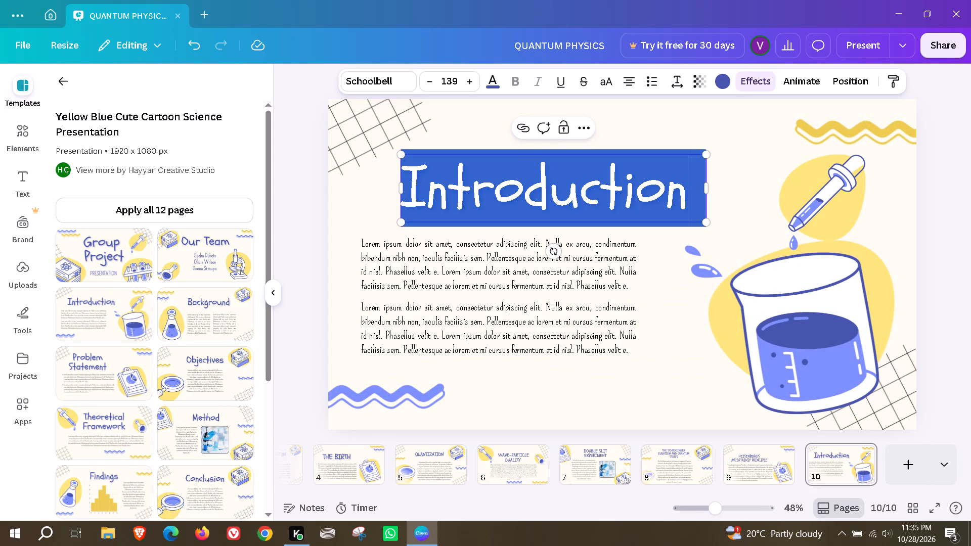
text(SUPERPOSITION)
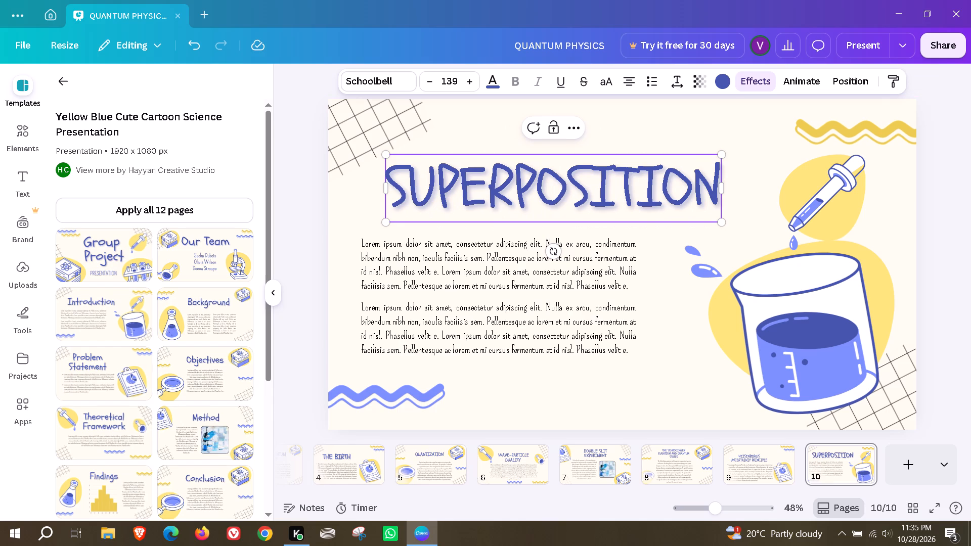
Extend the page 10 heading to read "SUPERPOSITION AND QUANTUM MEASUREMENT".
key(shift+space)
text(AND QUANTUM)
key(space)
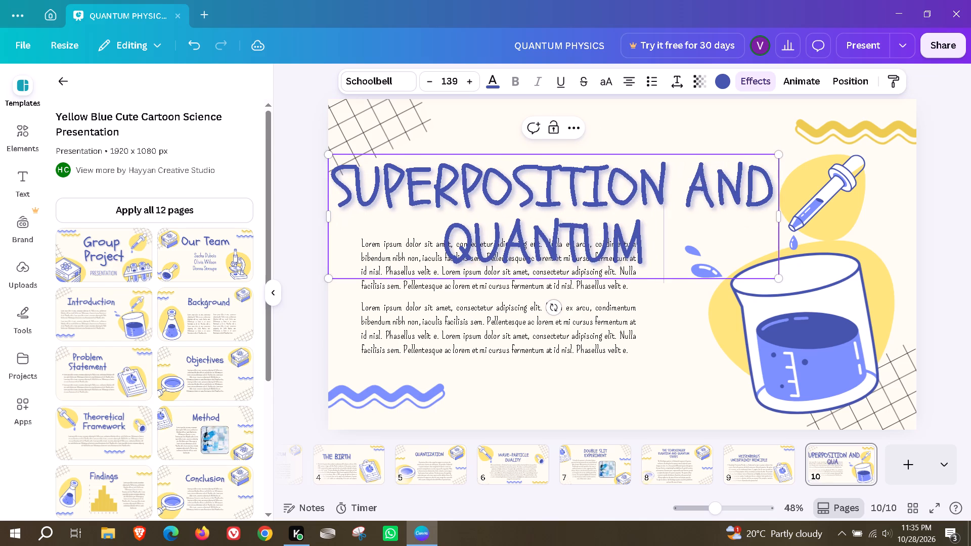
text(MEASUREMENT)
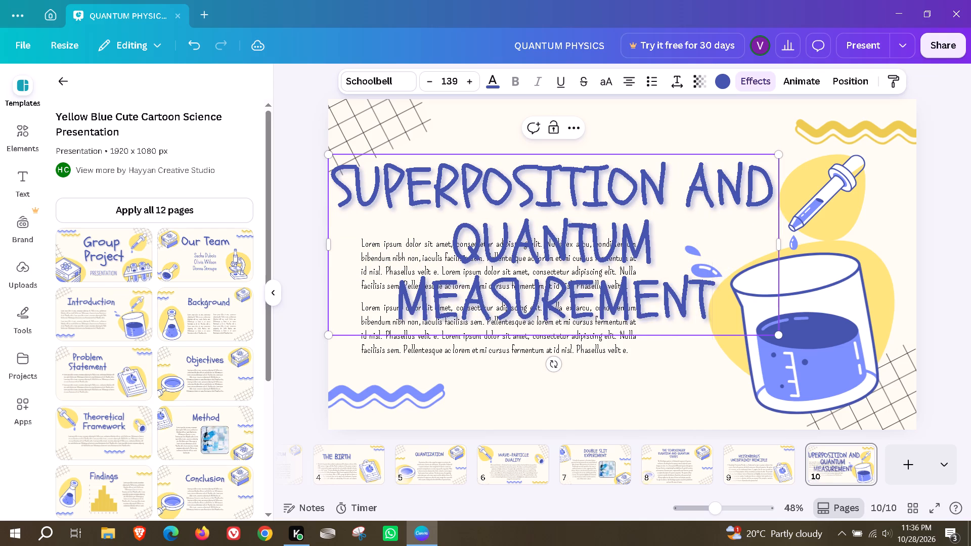
Shrink the page 10 heading, widen it to fit on two lines, and position it above the body text.
drag(780, 338, 772, 331)
drag(772, 331, 622, 197)
drag(598, 206, 680, 207)
click(727, 176)
drag(571, 183, 616, 183)
Delete the second placeholder paragraph on page 10.
click(553, 327)
click(521, 272)
Replace the remaining page 10 paragraph using Transform text with the prompt "generate 5-6 lines on superposition and quantum measurement".
click(531, 267)
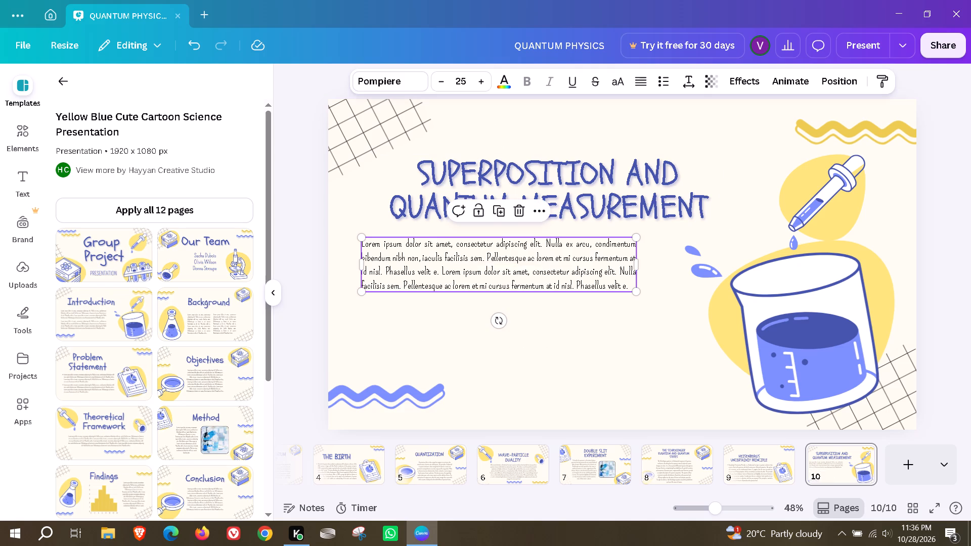
click(544, 212)
scroll(593, 338, down, 4)
click(607, 478)
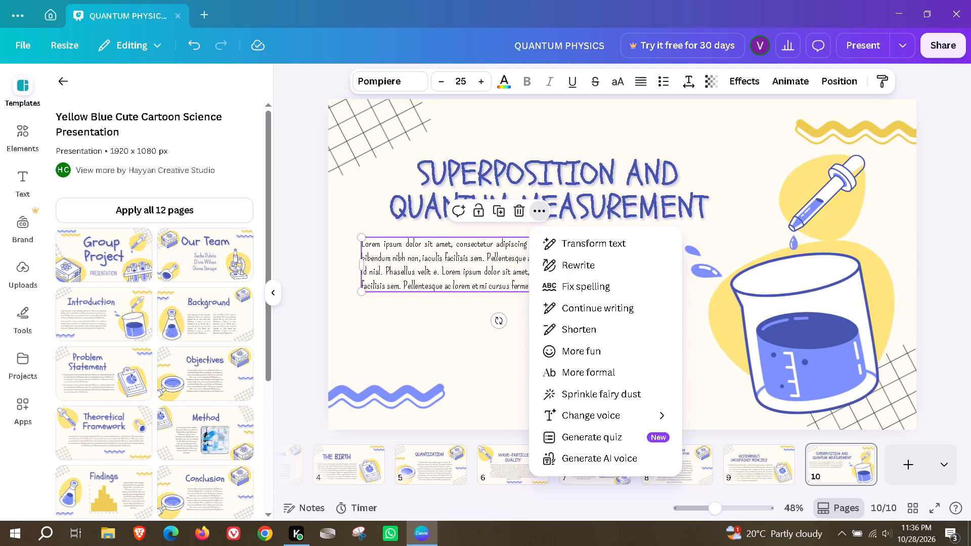
click(595, 248)
text(gne)
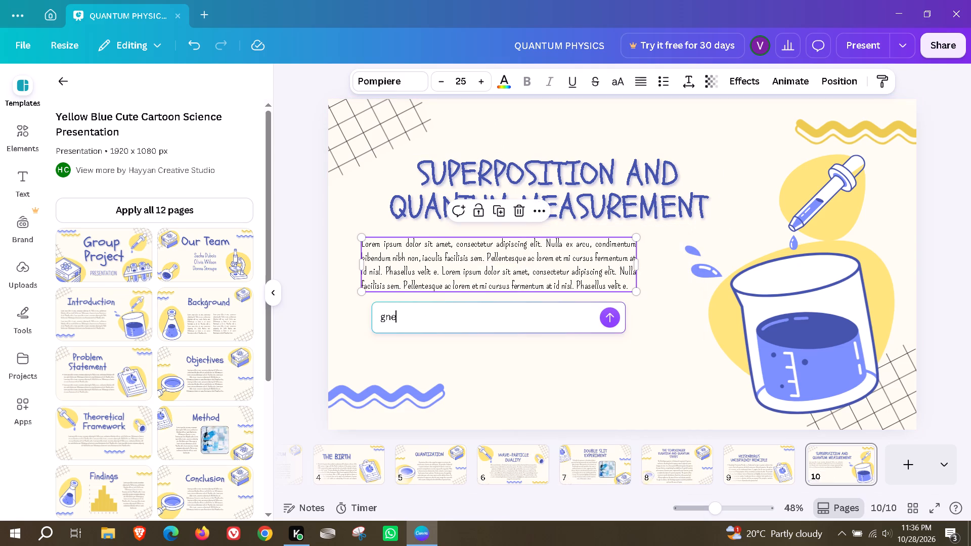
key(BackSpace)
key(BackSpace)
text(enera)
text(te)
key(space)
text(50)
key(Home)
key(6)
key(BackSpace)
click(488, 307)
key(BackSpace)
text(-6 i)
key(BackSpace)
text(lines on)
key(space)
text(superposition and quantum measurement)
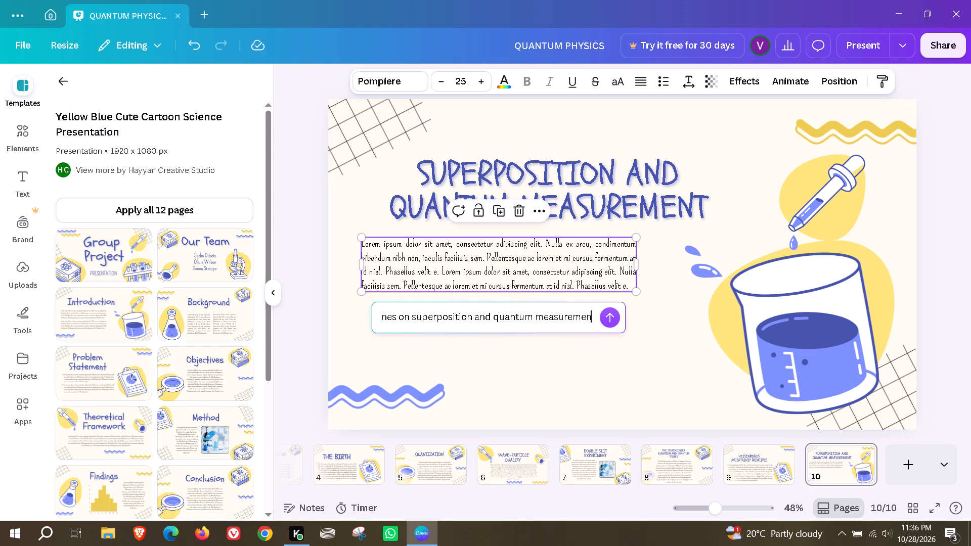
key(space)
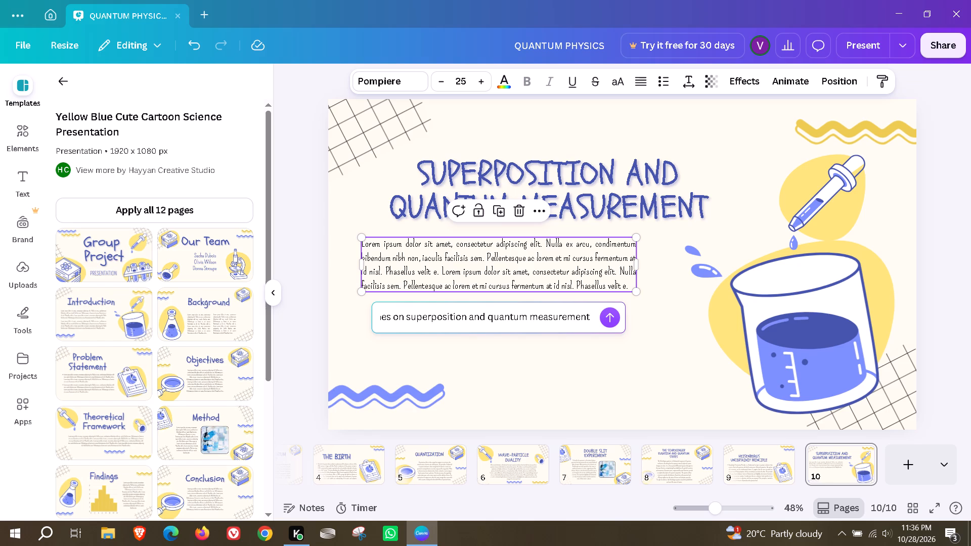
key(Return)
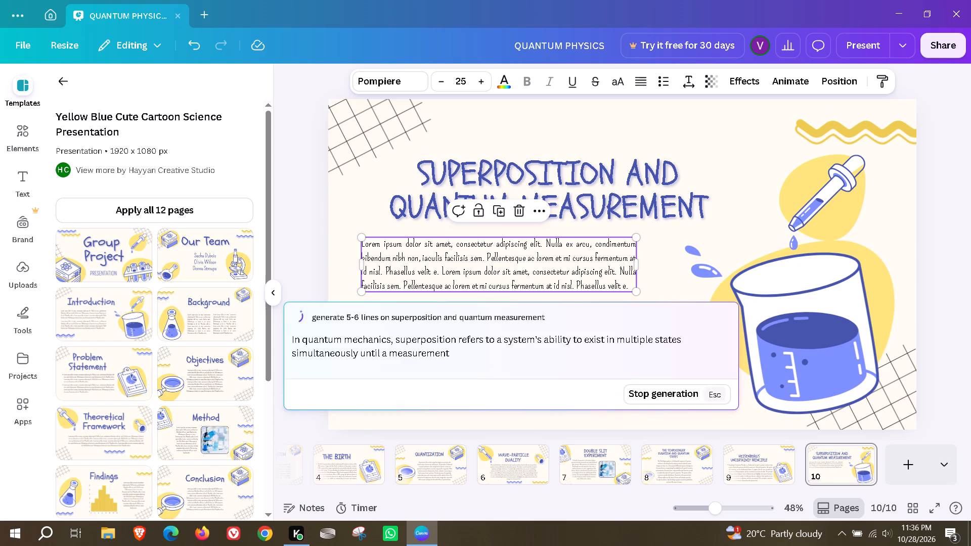
click(663, 361)
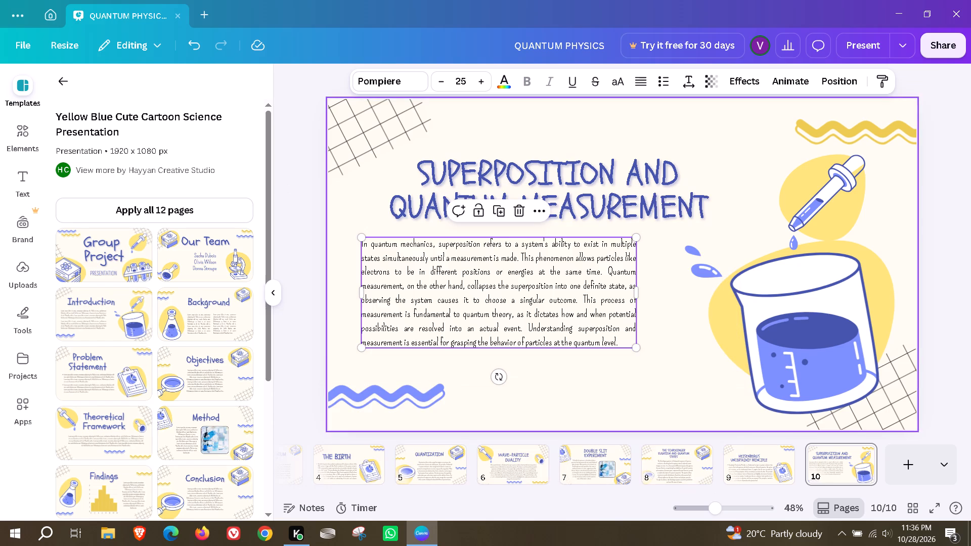
Enlarge the page 10 paragraph to about size 29.4, widen it towards the beaker, and nudge it slightly left and down.
drag(636, 348, 667, 413)
click(689, 305)
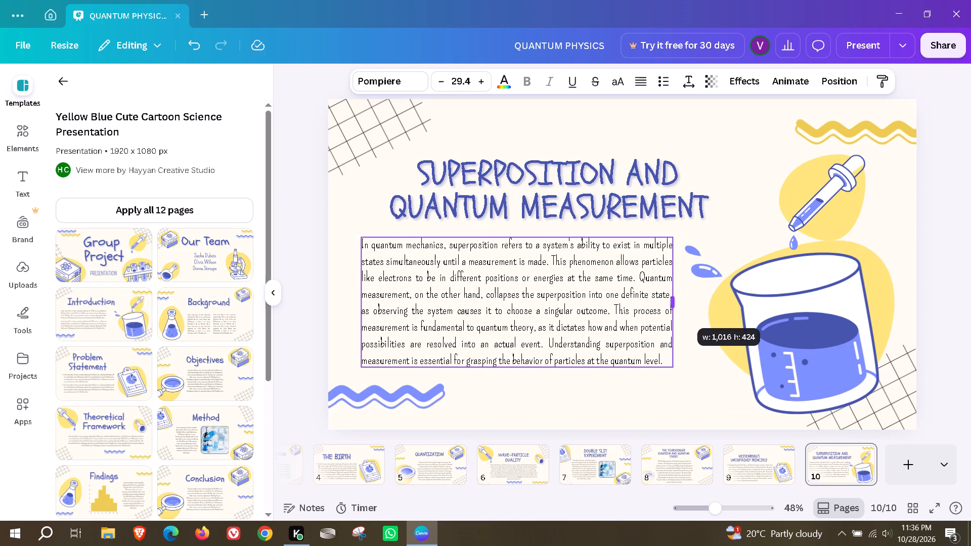
click(695, 403)
drag(564, 331, 563, 335)
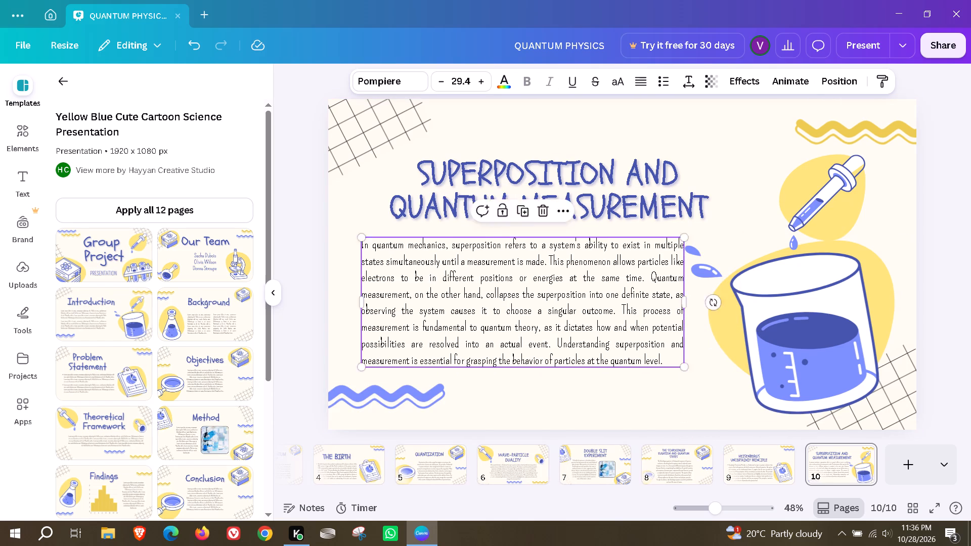
drag(563, 335, 558, 336)
click(579, 389)
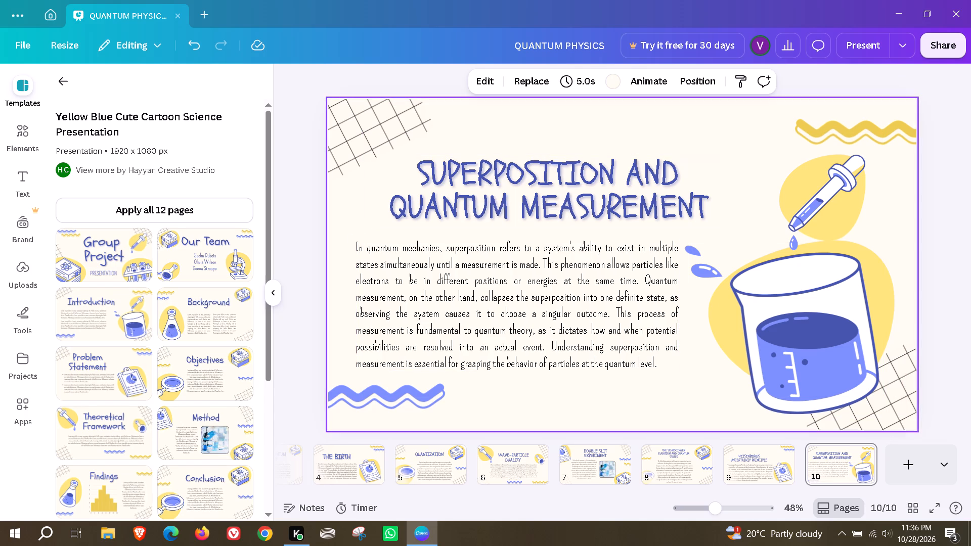
Add the template's Objectives page as page 11.
scroll(197, 384, down, 2)
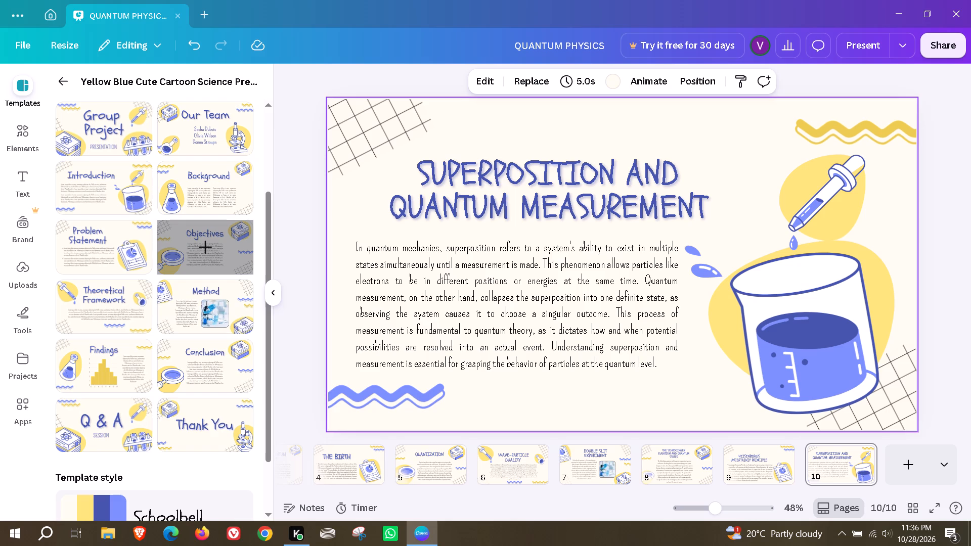
click(190, 243)
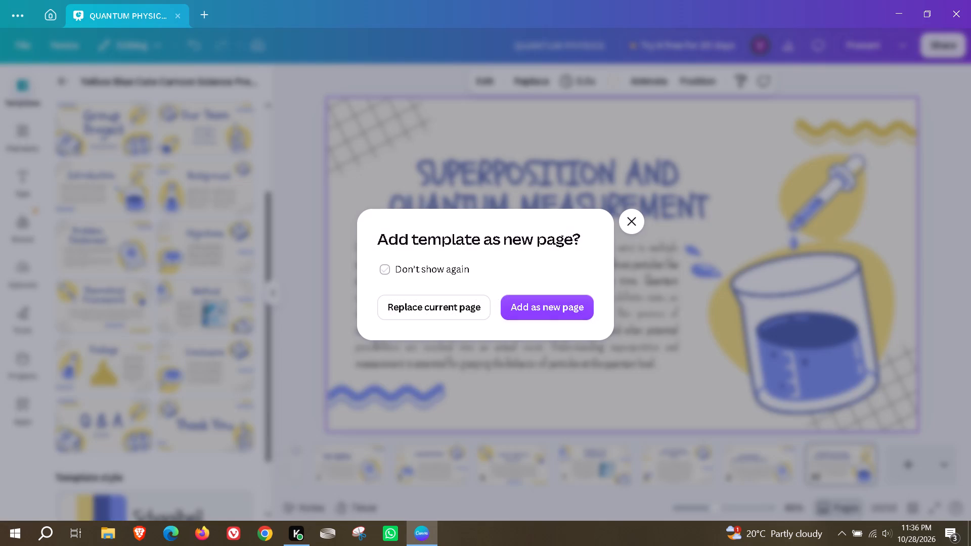
click(625, 227)
click(243, 254)
click(551, 305)
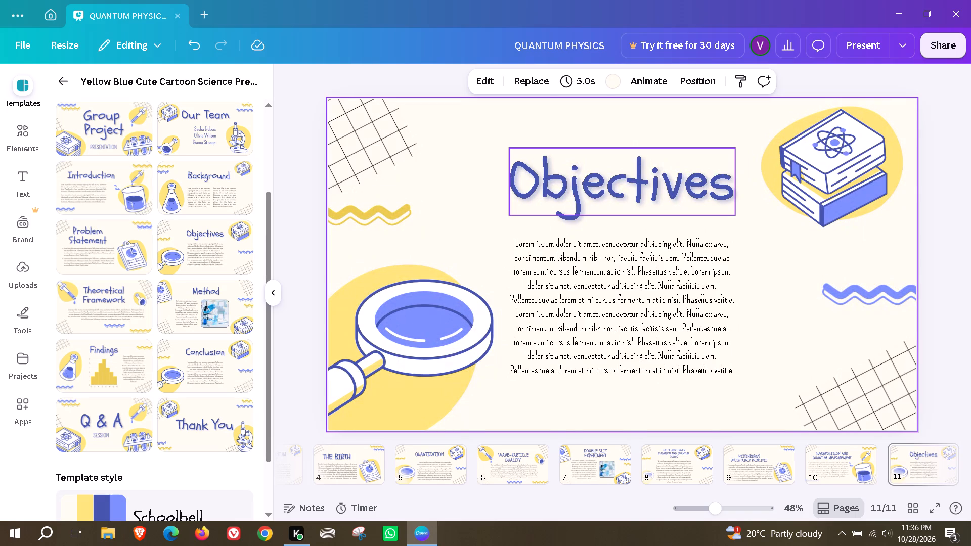
Replace the page 11 heading "Objectives" with "QUANTUM ENTANGLEMENT".
double_click(612, 197)
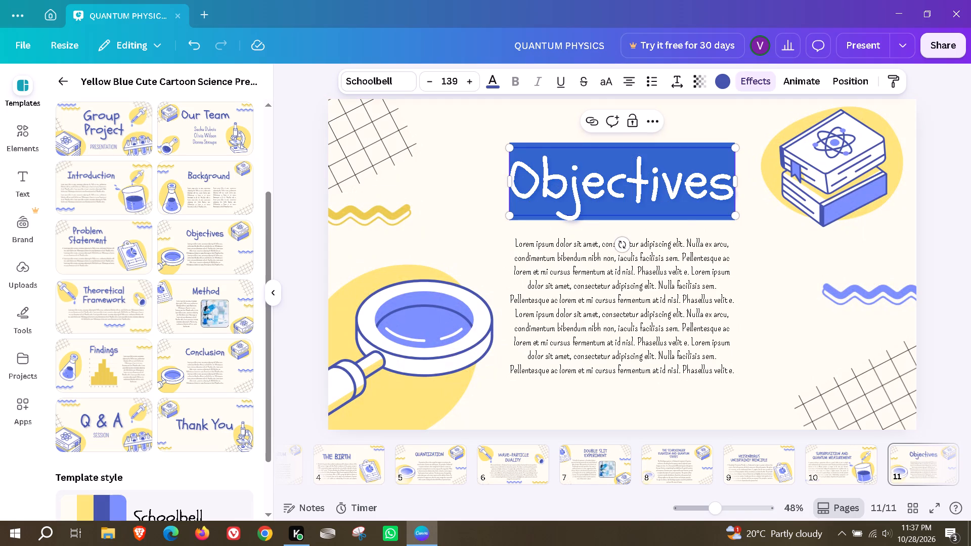
text(QUANTUM EN)
text(TANGLEMENT)
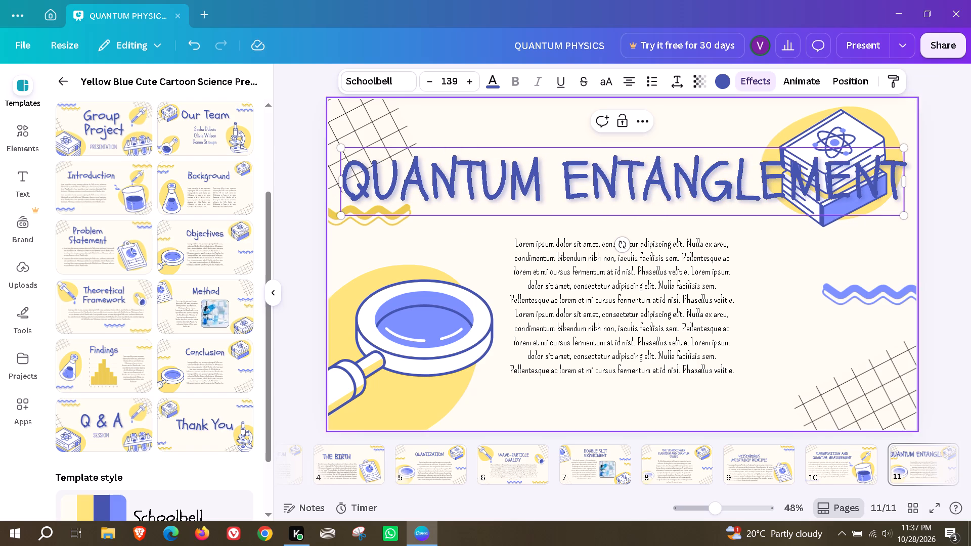
Shrink the page 11 heading to about size 66.6 and move it above the paragraph, clear of the books graphic.
drag(906, 211, 610, 210)
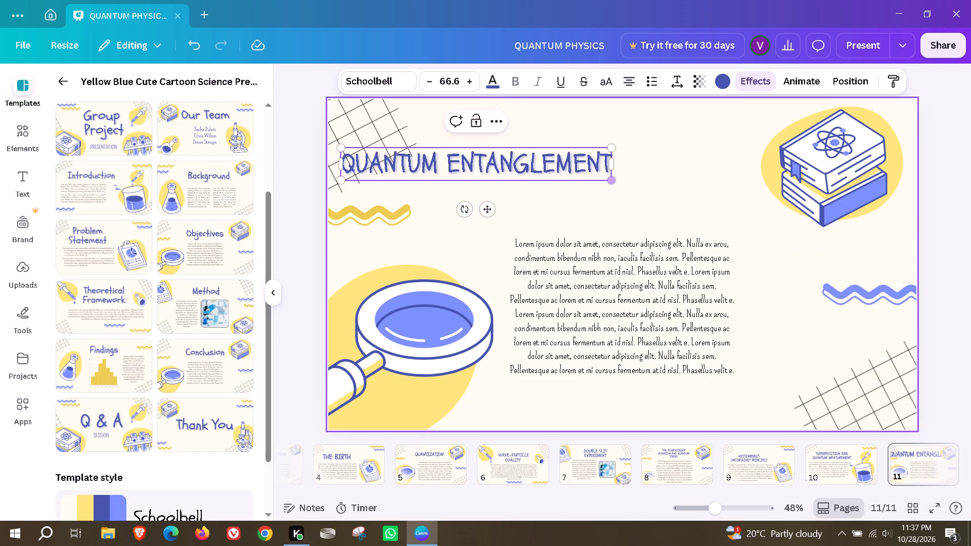
click(634, 191)
drag(522, 175, 644, 174)
Run Transform text on the page 11 placeholder paragraph with the prompt "generate 5-6 lines on quantum entanglement".
double_click(633, 272)
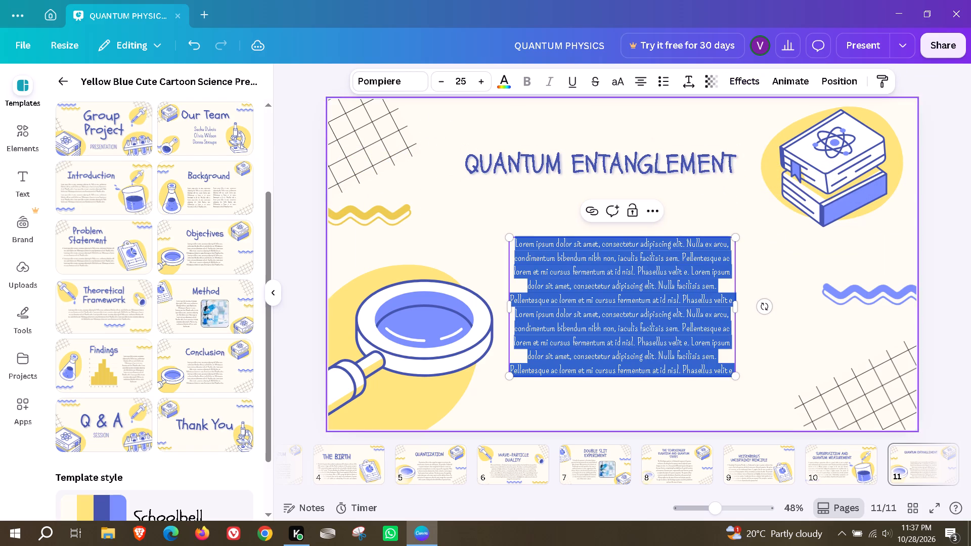
click(652, 214)
scroll(718, 420, down, 4)
click(704, 477)
click(695, 251)
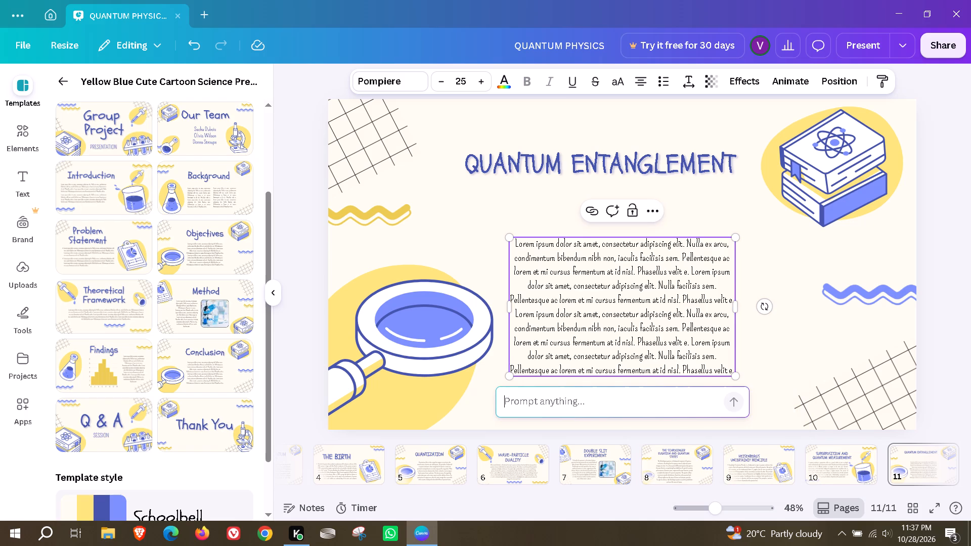
text(gen)
text(erate)
key(space)
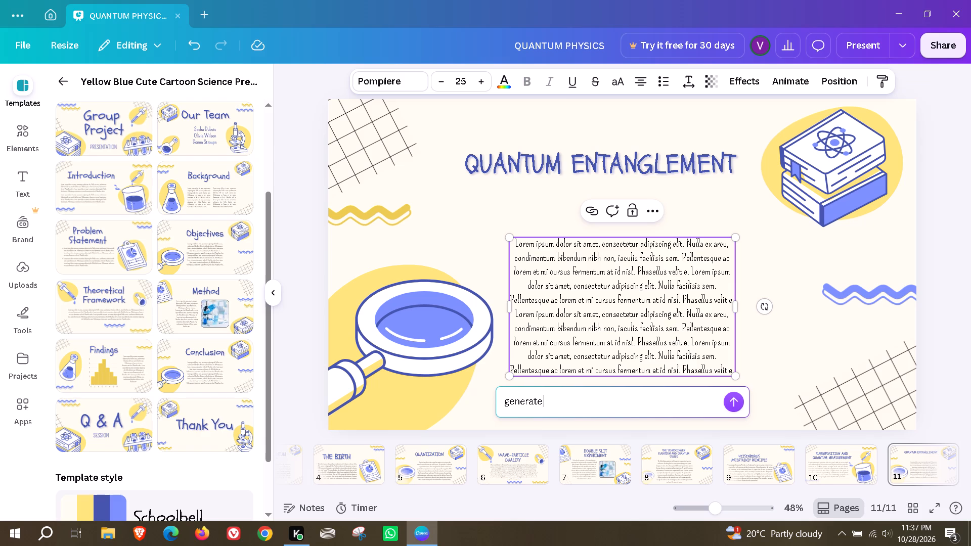
text(5-6 lines)
key(space)
text(on quantum entanglement)
key(space)
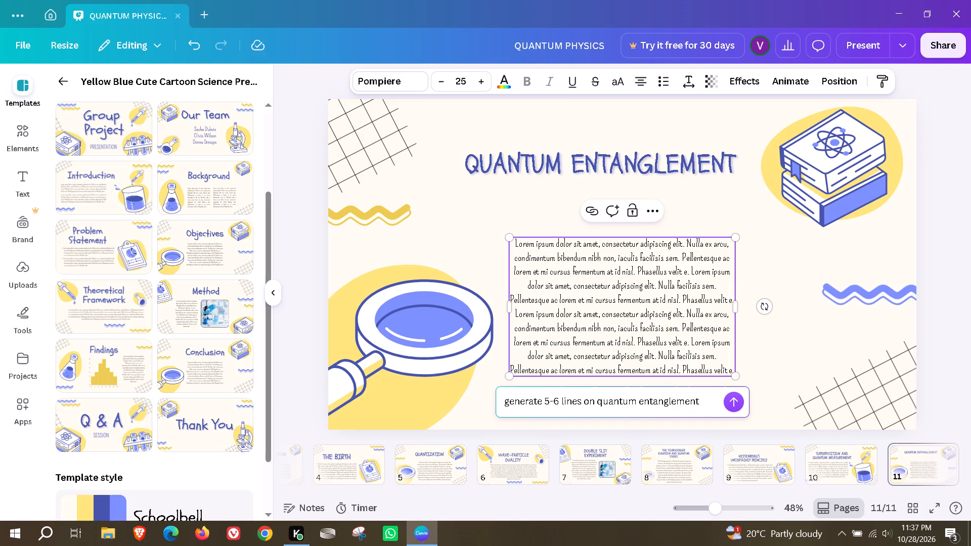
key(Return)
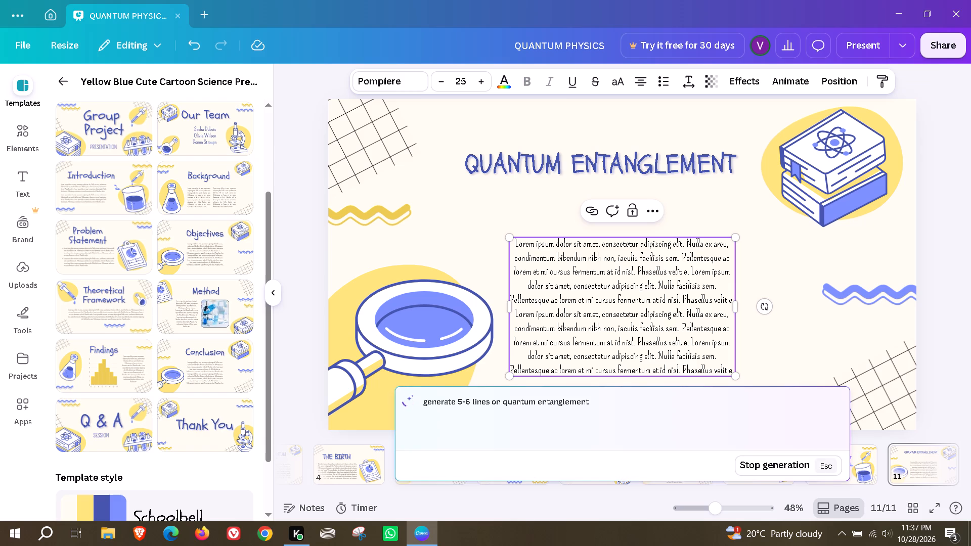
Insert the generated quantum entanglement text on page 10.
scroll(695, 251, up, 2)
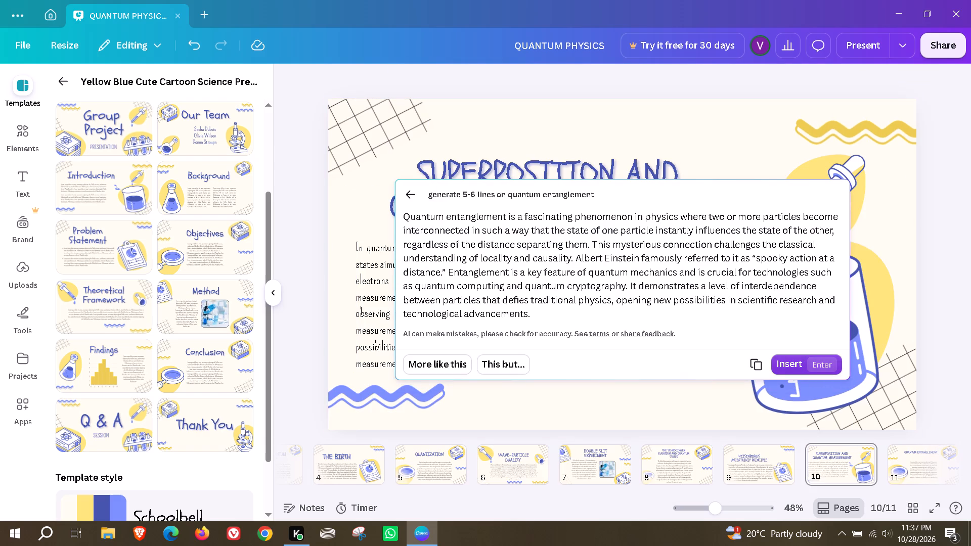
scroll(702, 313, down, 1)
click(776, 365)
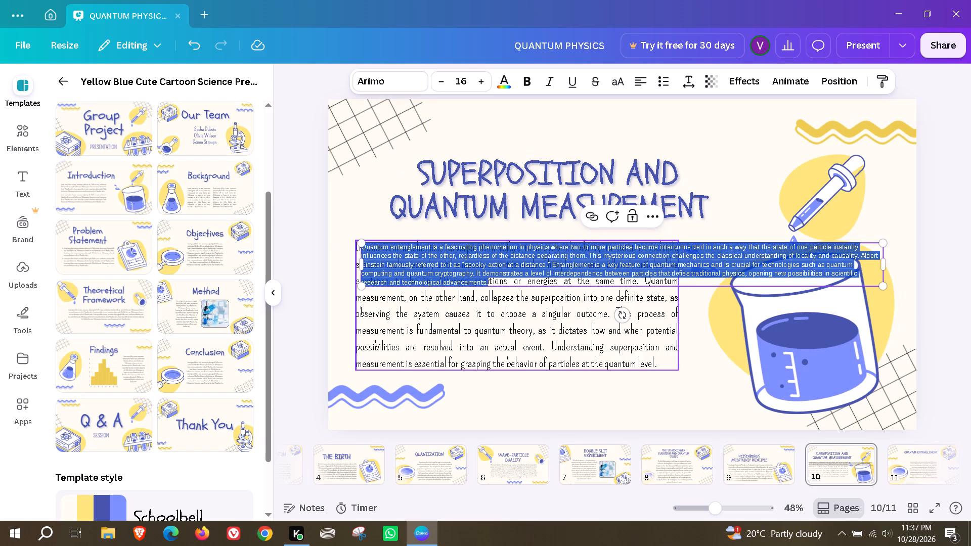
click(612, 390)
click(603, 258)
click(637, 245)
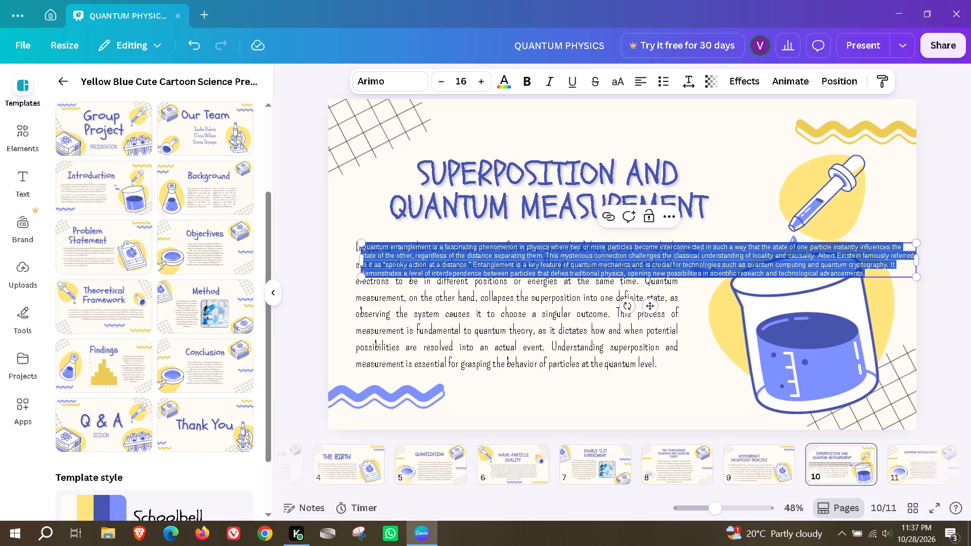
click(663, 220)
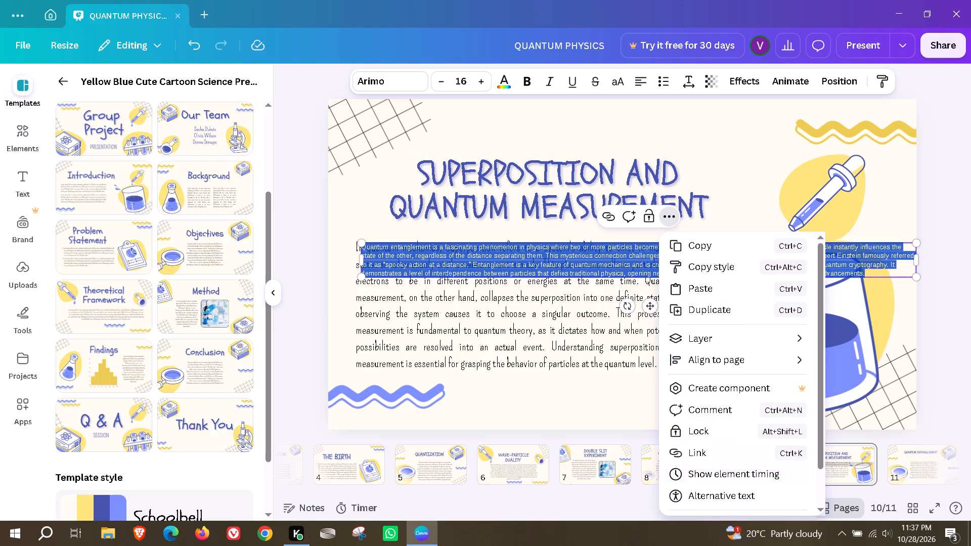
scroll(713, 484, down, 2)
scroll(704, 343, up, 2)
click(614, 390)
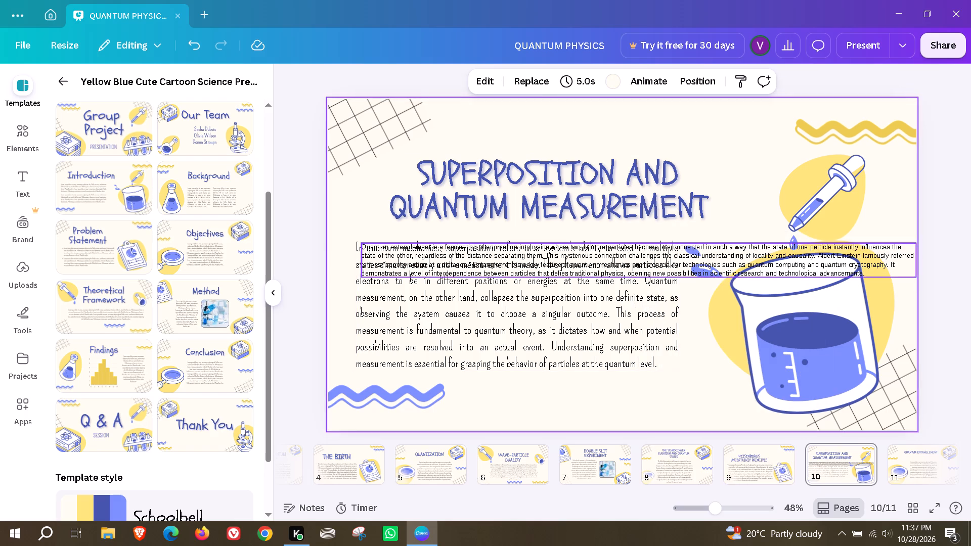
Delete the misplaced quantum entanglement text overlapping the page 10 paragraph.
click(654, 255)
double_click(653, 225)
click(658, 224)
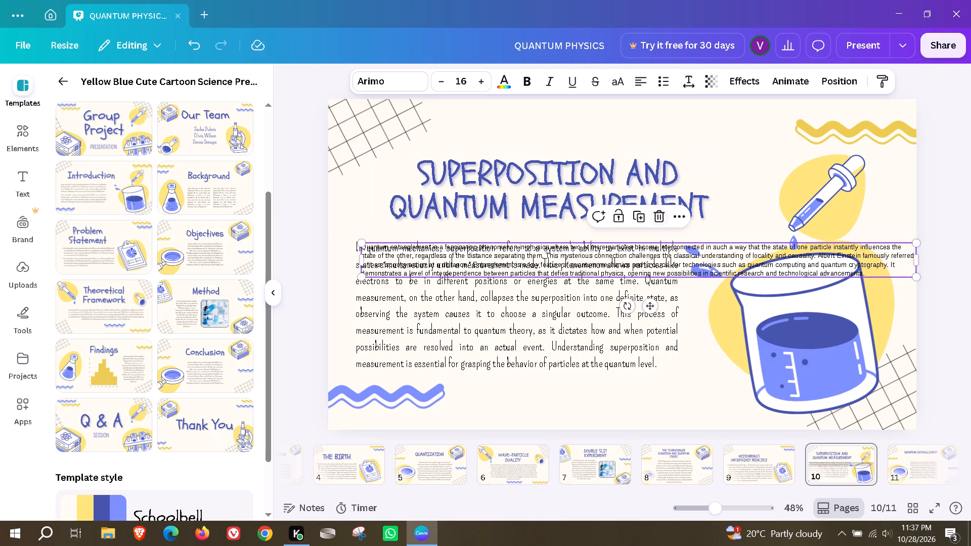
click(615, 278)
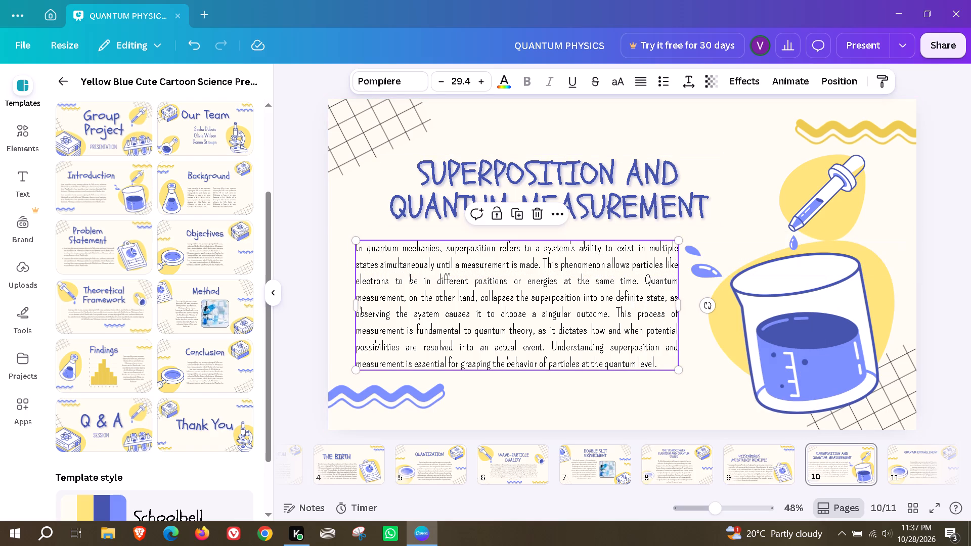
scroll(615, 278, down, 1)
scroll(615, 278, up, 1)
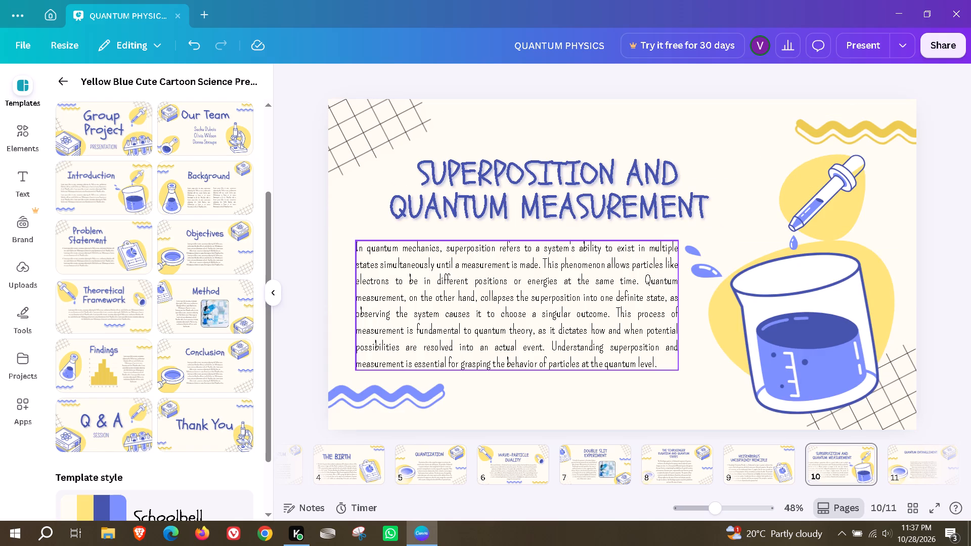
scroll(626, 352, up, 1)
scroll(626, 352, down, 1)
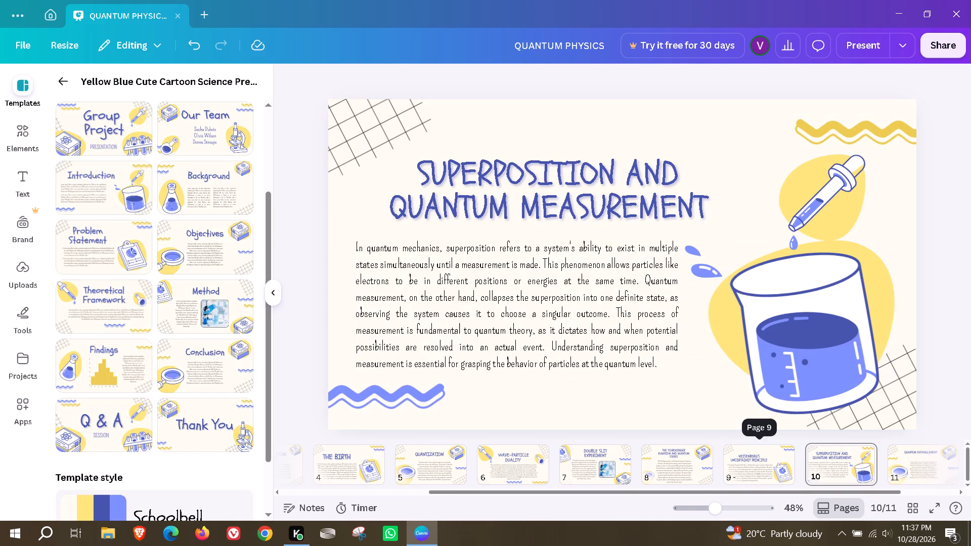
Replace the page 11 placeholder paragraph with AI text generated from the prompt "generate 5-6 lines on quantum entanglement".
click(913, 454)
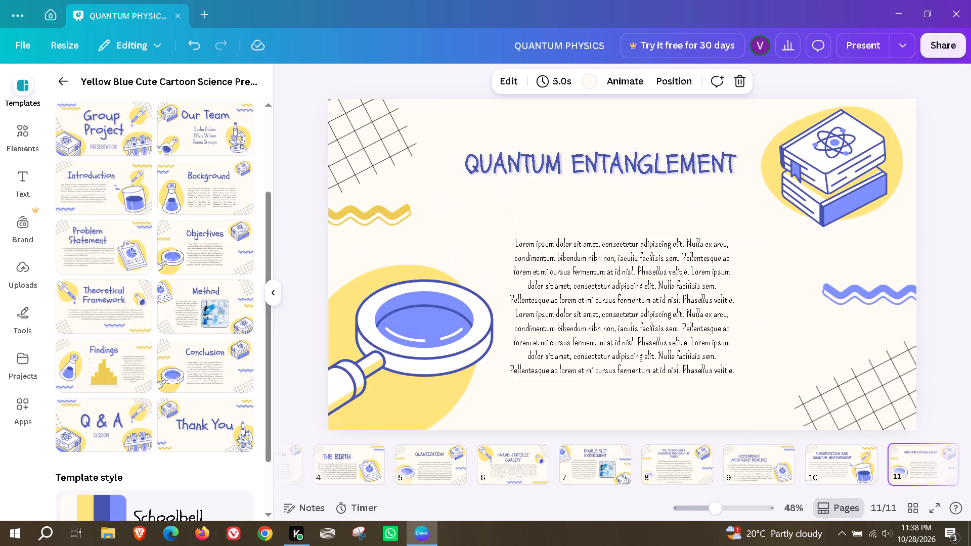
click(855, 472)
drag(853, 492, 887, 497)
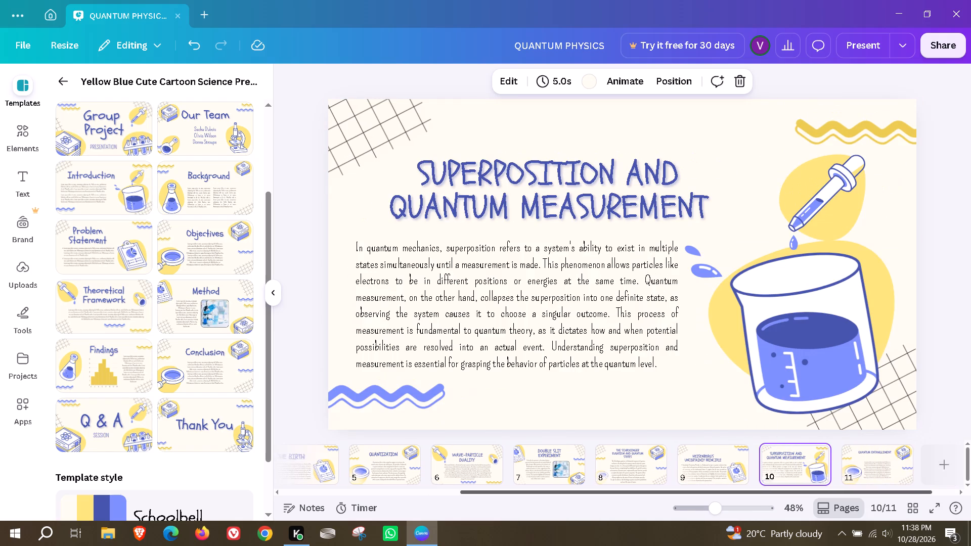
drag(887, 497, 898, 499)
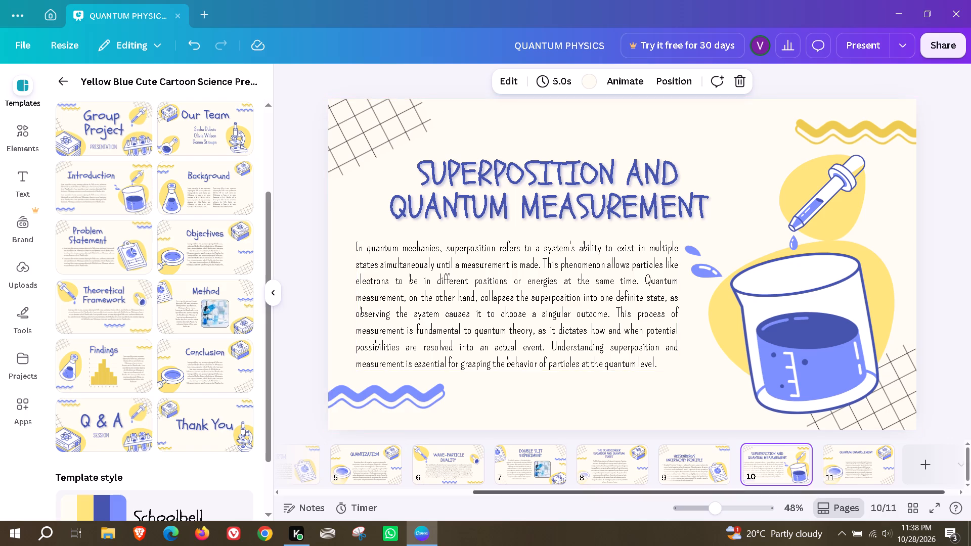
click(866, 470)
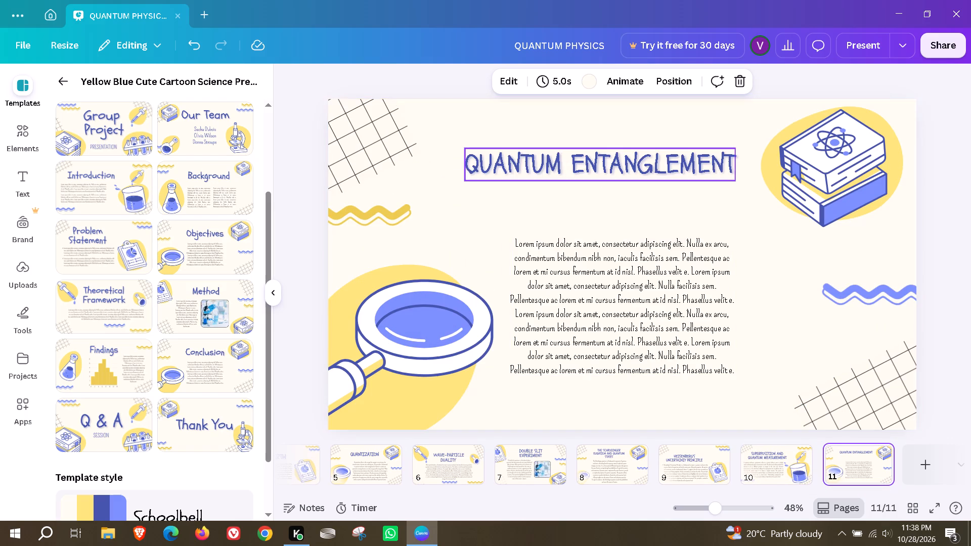
double_click(603, 267)
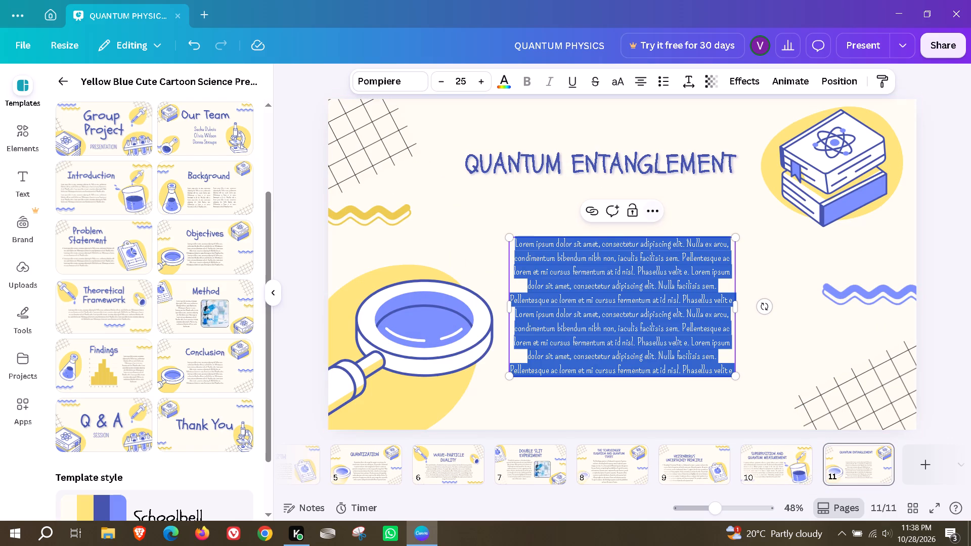
click(644, 207)
scroll(707, 424, down, 4)
click(720, 476)
click(739, 250)
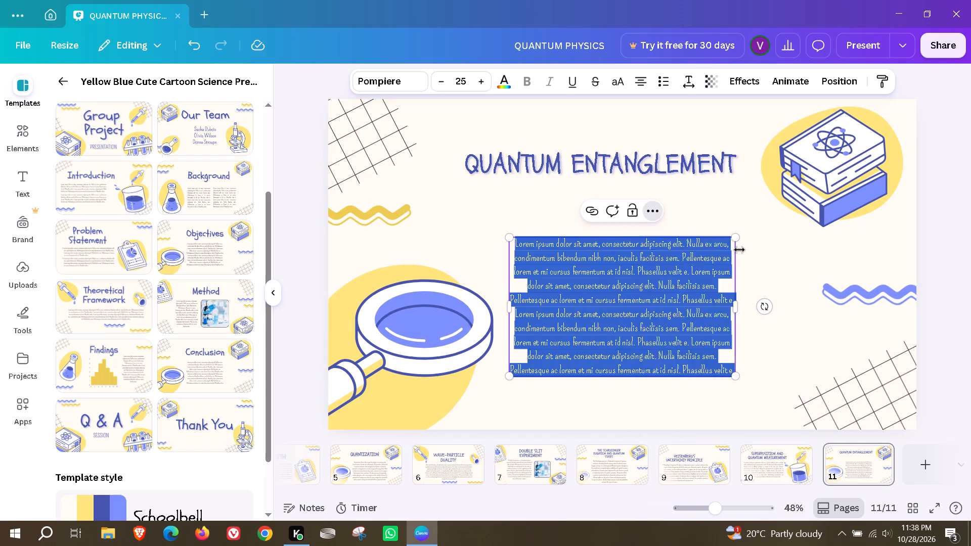
text(generate)
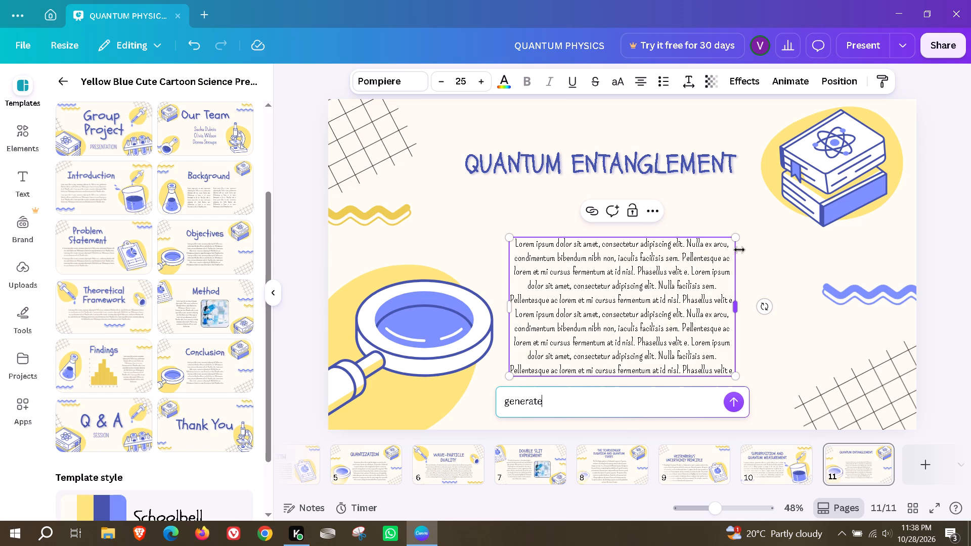
key(space)
text(5-6)
key(space)
text(lies)
key(BackSpace)
key(BackSpace)
text(nes on quantum entanglement)
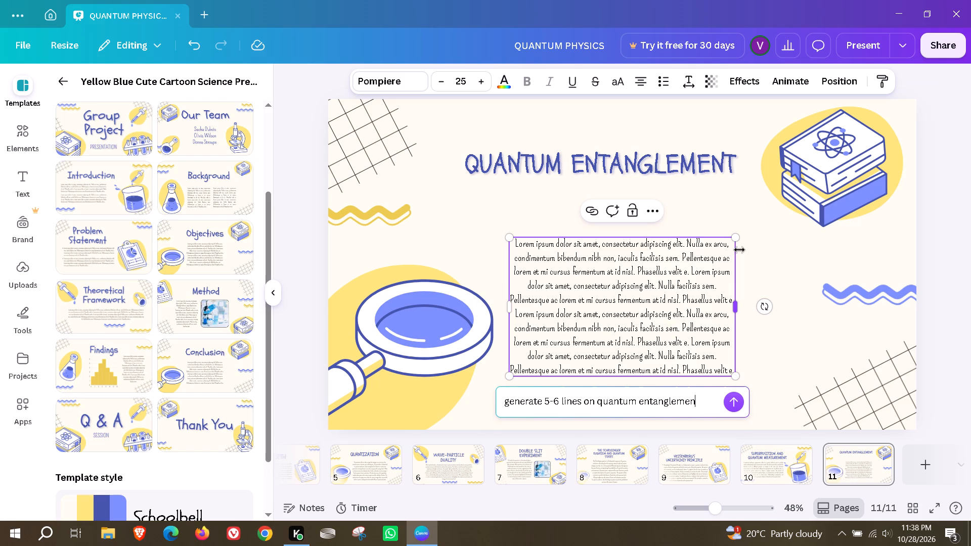
key(space)
key(Return)
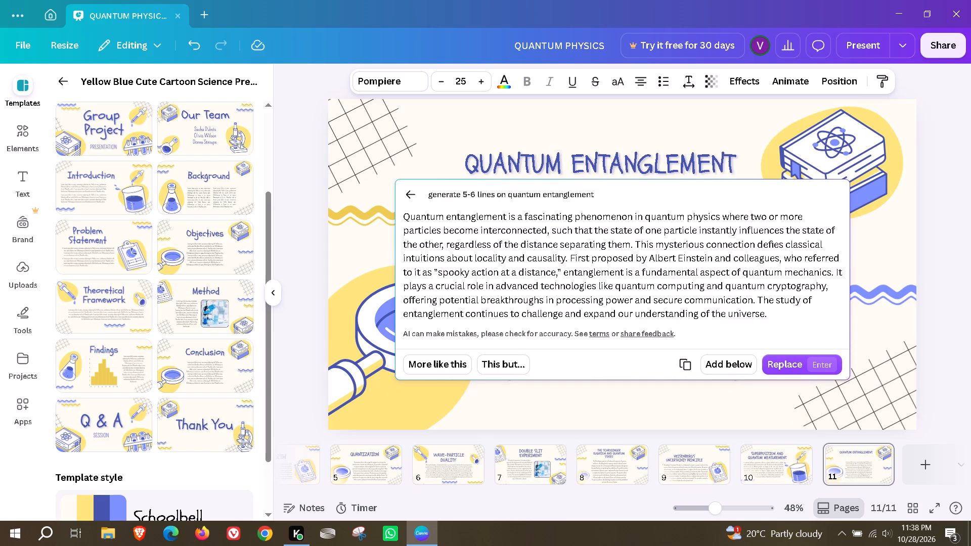
click(775, 358)
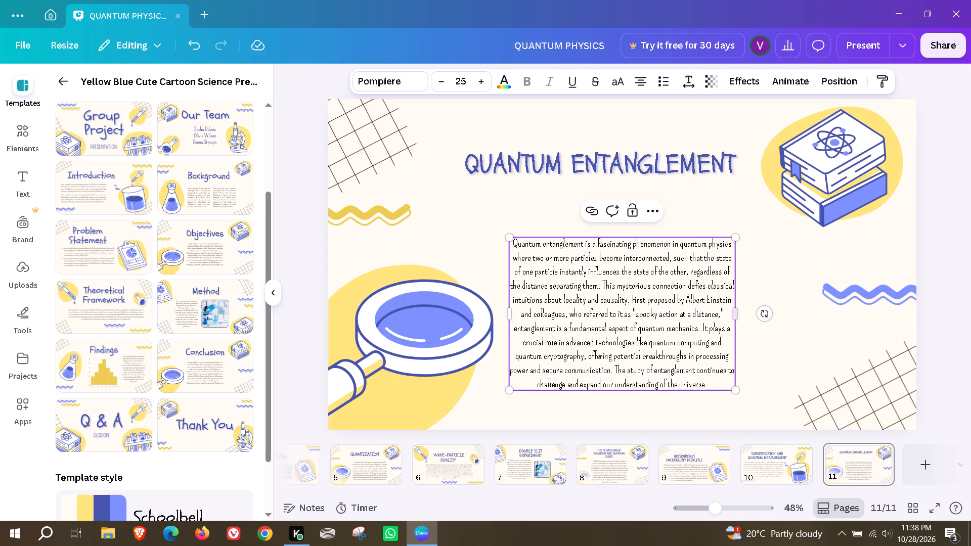
Enlarge the page 11 paragraph to about size 30.5, place it beside the magnifying glass and widen its text box.
drag(736, 391, 786, 425)
click(809, 352)
drag(709, 366, 692, 346)
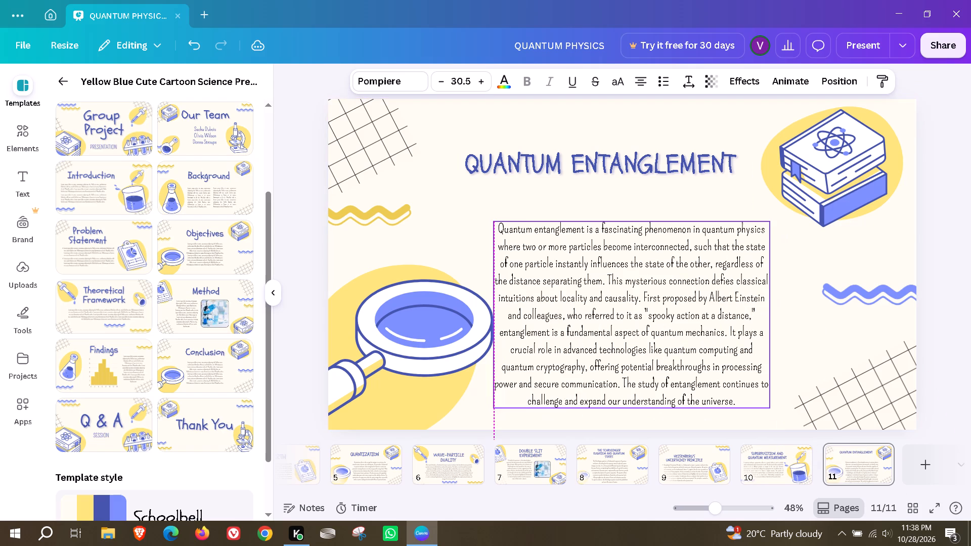
drag(692, 346, 693, 346)
drag(772, 307, 795, 319)
Shrink the magnifying glass graphic on page 11 and position it in the page's lower-left corner, clear of the paragraph.
click(433, 318)
drag(493, 264, 445, 340)
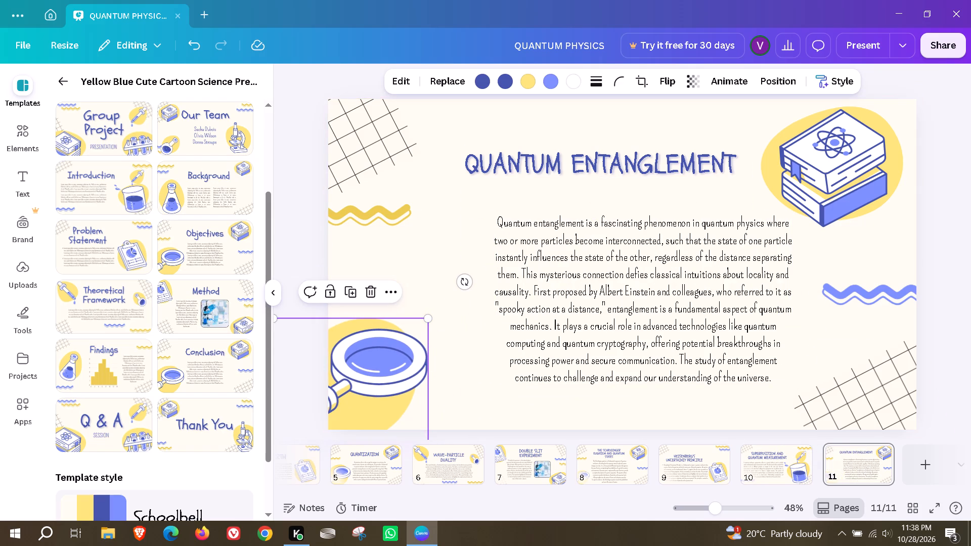
drag(398, 381, 406, 379)
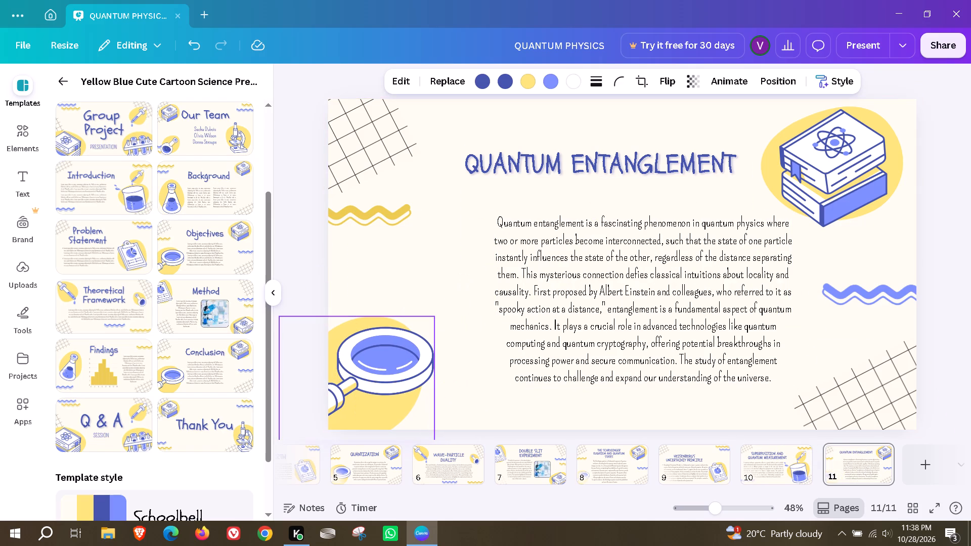
drag(406, 379, 431, 359)
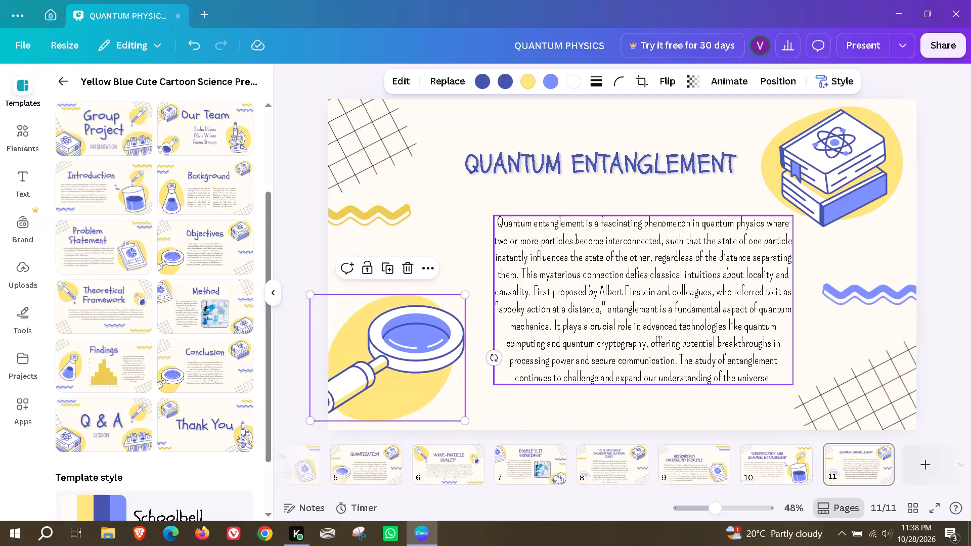
Shrink the books graphic on page 11 and tuck it into the page's upper-right corner, clear of the paragraph.
click(846, 192)
drag(752, 231, 769, 229)
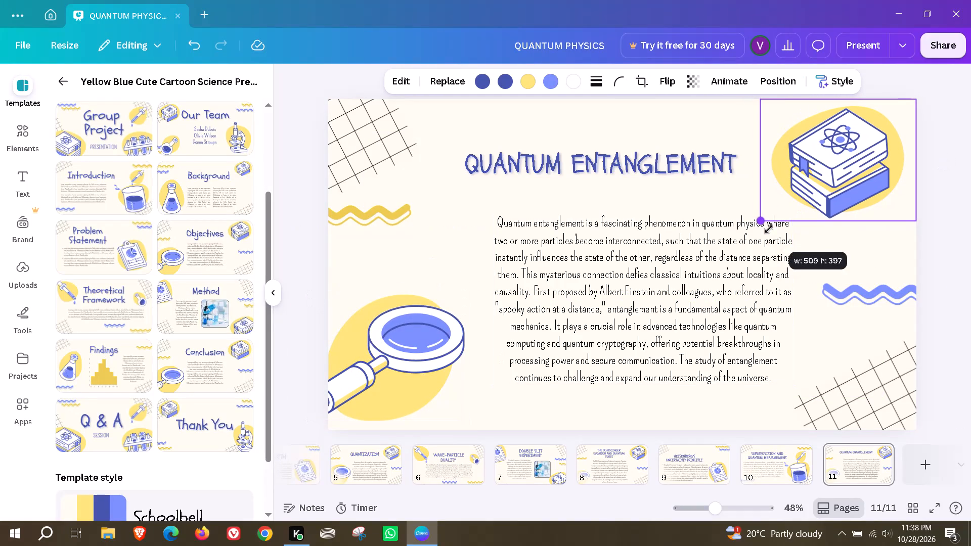
drag(769, 229, 784, 222)
drag(852, 177, 857, 176)
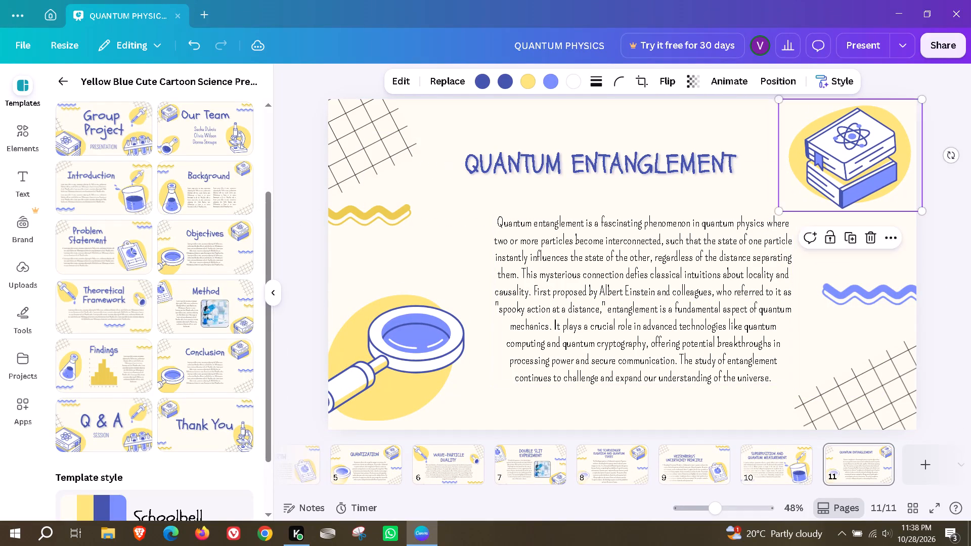
Move the page 11 paragraph lower and slightly left, and bring the "QUANTUM ENTANGLEMENT" heading down just above it.
click(692, 282)
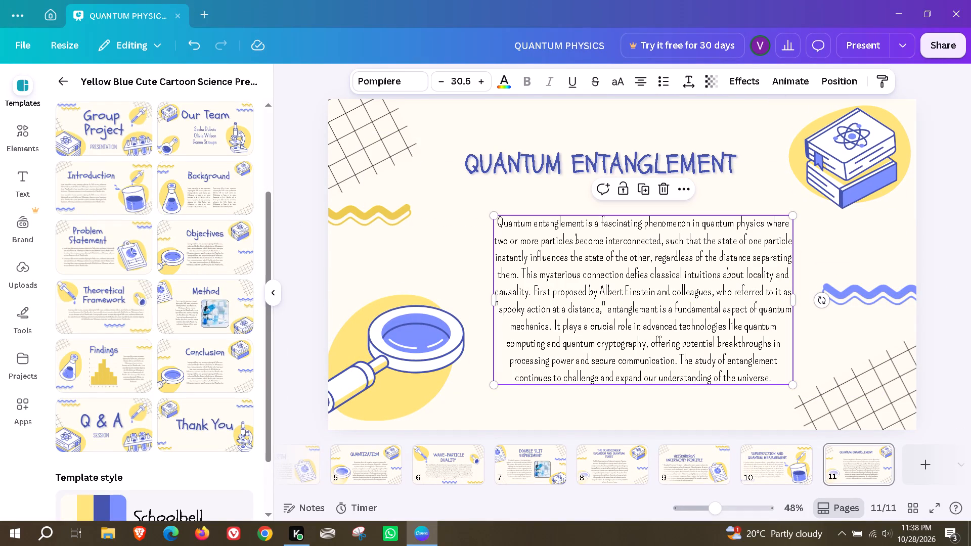
drag(651, 294, 648, 293)
drag(648, 293, 630, 316)
drag(708, 176, 714, 208)
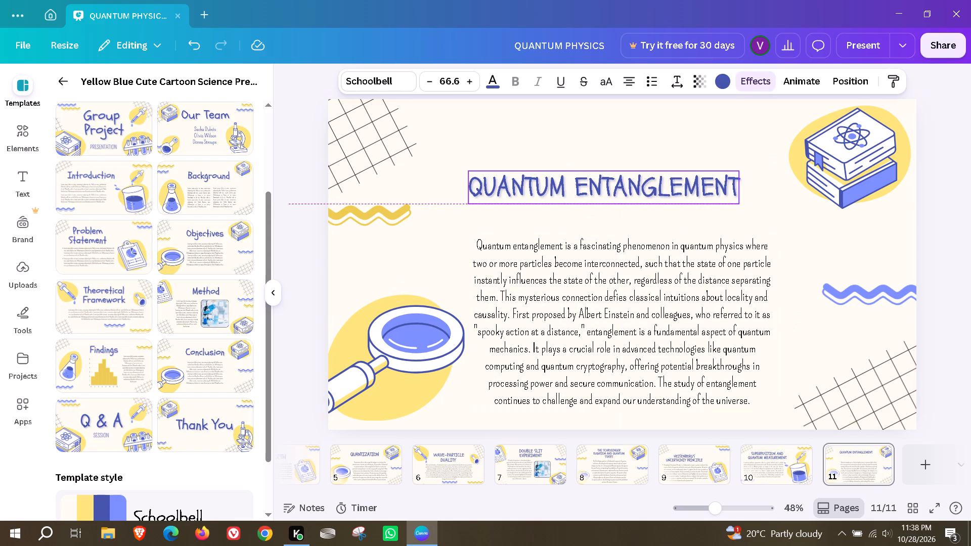
drag(714, 208, 717, 215)
click(812, 340)
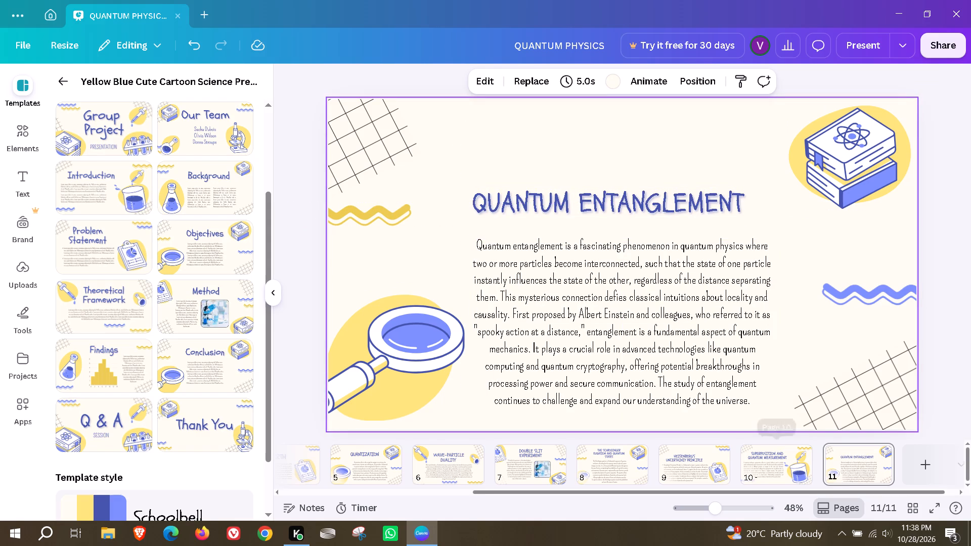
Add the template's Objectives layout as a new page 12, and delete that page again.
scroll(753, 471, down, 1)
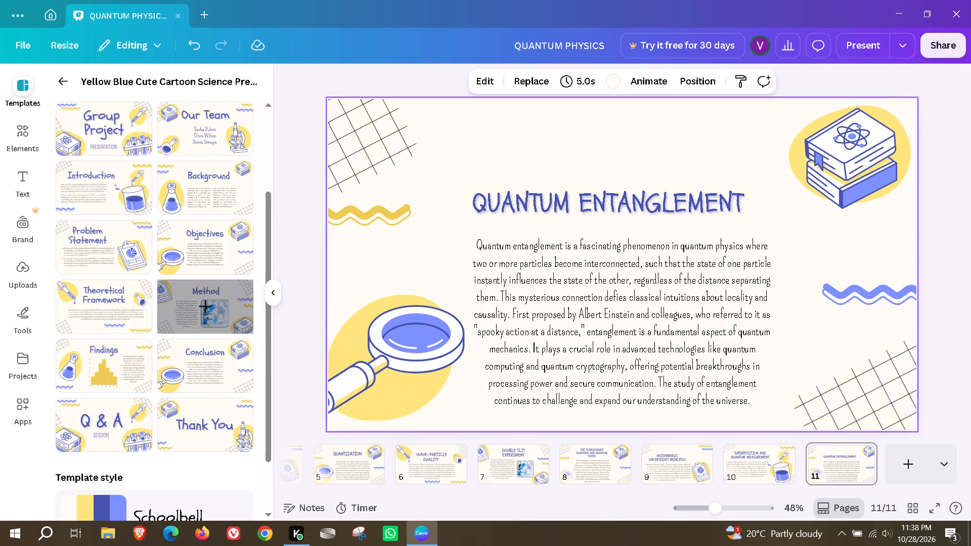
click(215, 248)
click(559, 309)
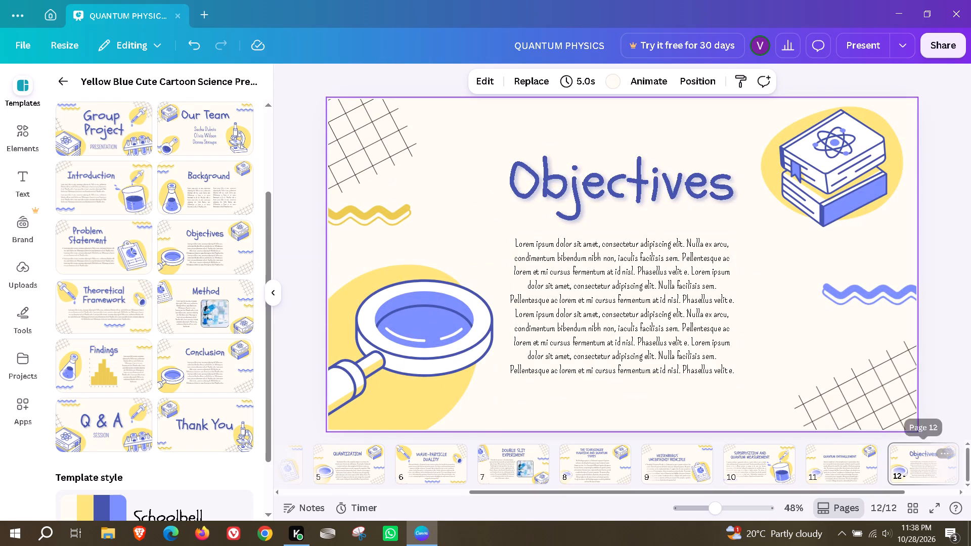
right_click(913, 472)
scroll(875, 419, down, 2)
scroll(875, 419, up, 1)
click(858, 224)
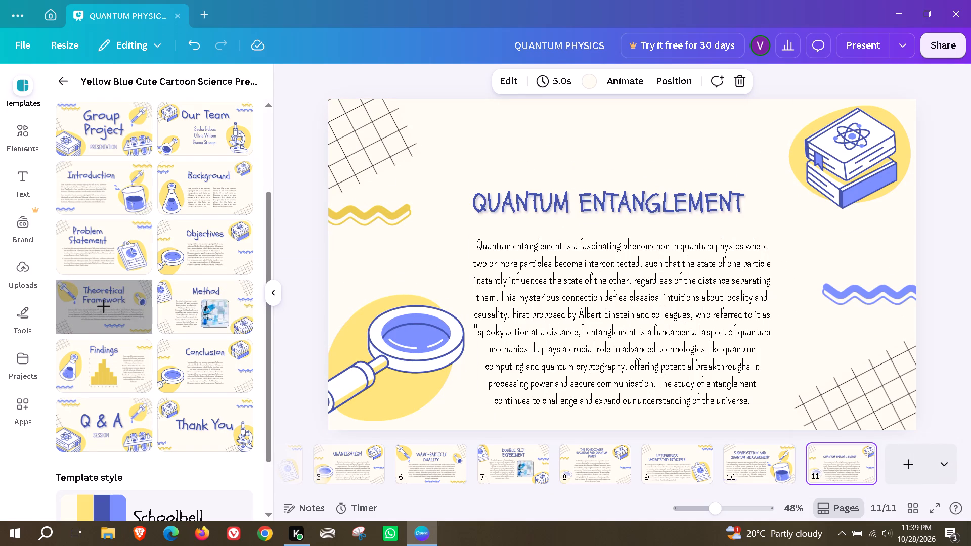
Add the template's Theoretical Framework layout as a new page after page 11.
click(102, 304)
click(541, 297)
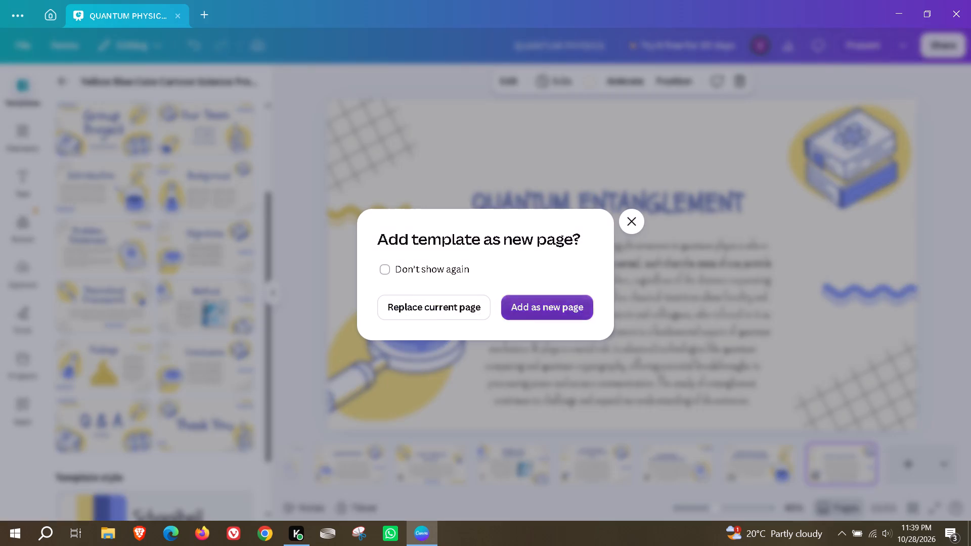
Replace the page 12 heading "Theoretical Framework" with "APPLICATIONS" and widen its text box so it fits on one line.
double_click(587, 198)
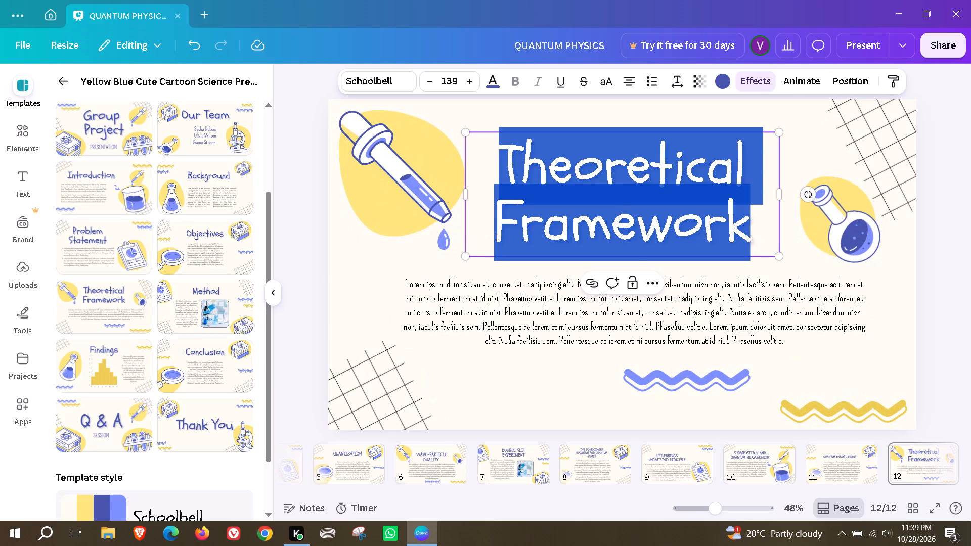
text(APPLICATIONS)
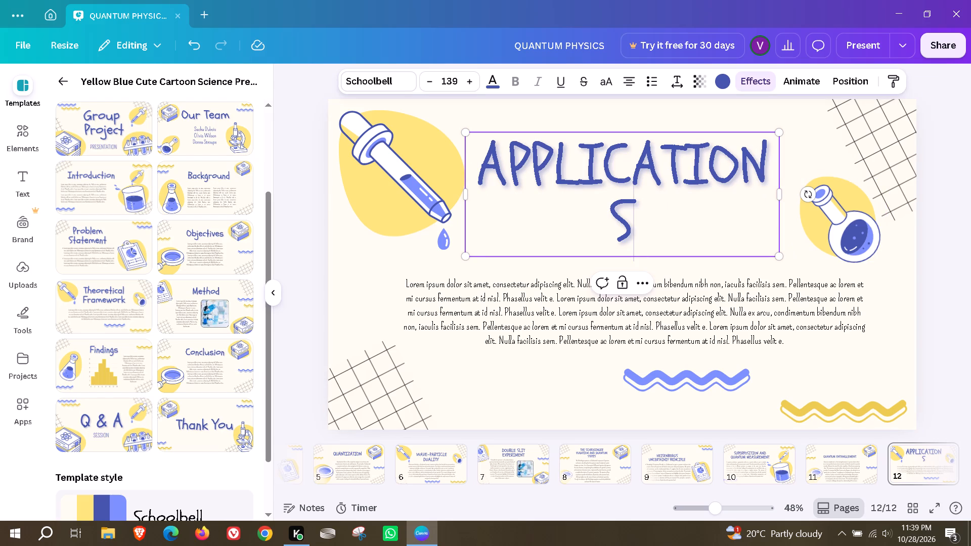
drag(784, 197, 798, 197)
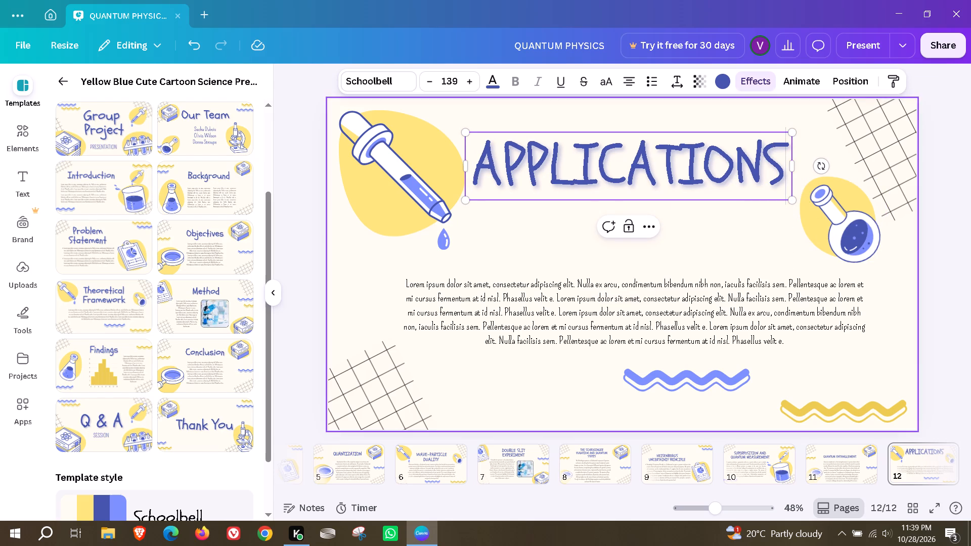
Shrink the "APPLICATIONS" heading and centre it above the page 12 paragraph, between the dropper and flask graphics.
drag(791, 205, 706, 162)
drag(601, 161, 643, 208)
click(643, 194)
drag(613, 165, 653, 210)
Replace the page 12 placeholder paragraph with AI-transformed text using the prompt "generation of 5-6 on application of quantum physics".
double_click(641, 287)
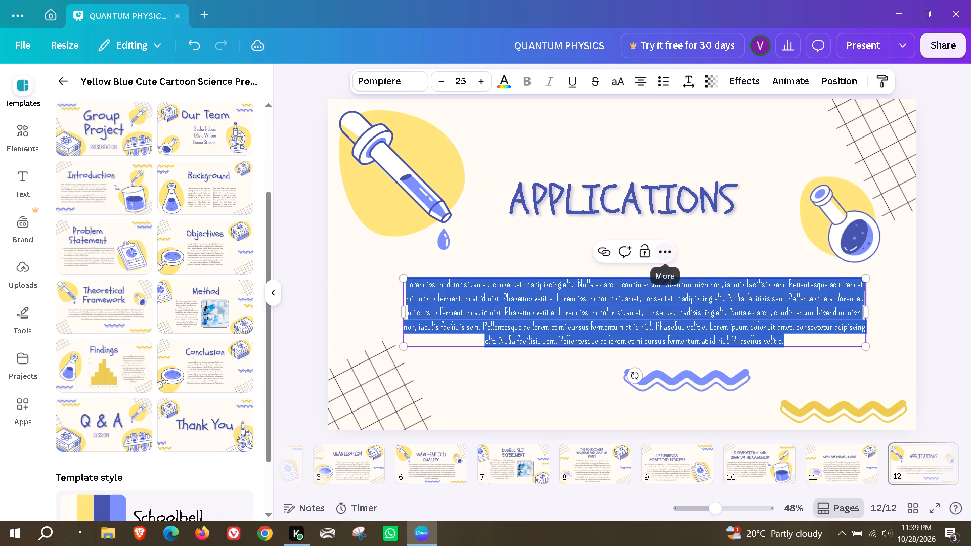
click(666, 261)
scroll(719, 448, down, 3)
click(714, 481)
click(703, 289)
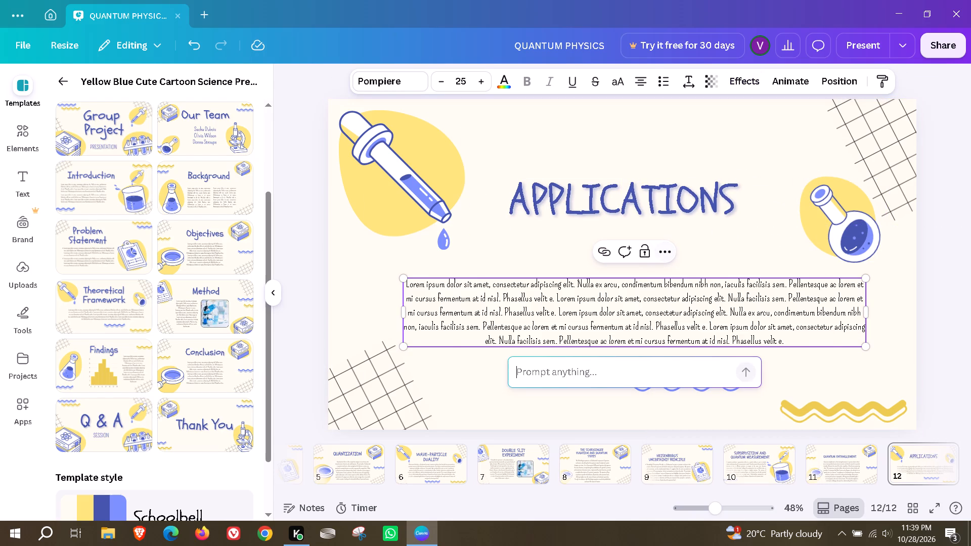
text(ap)
key(BackSpace)
key(BackSpace)
text(generation of)
key(space)
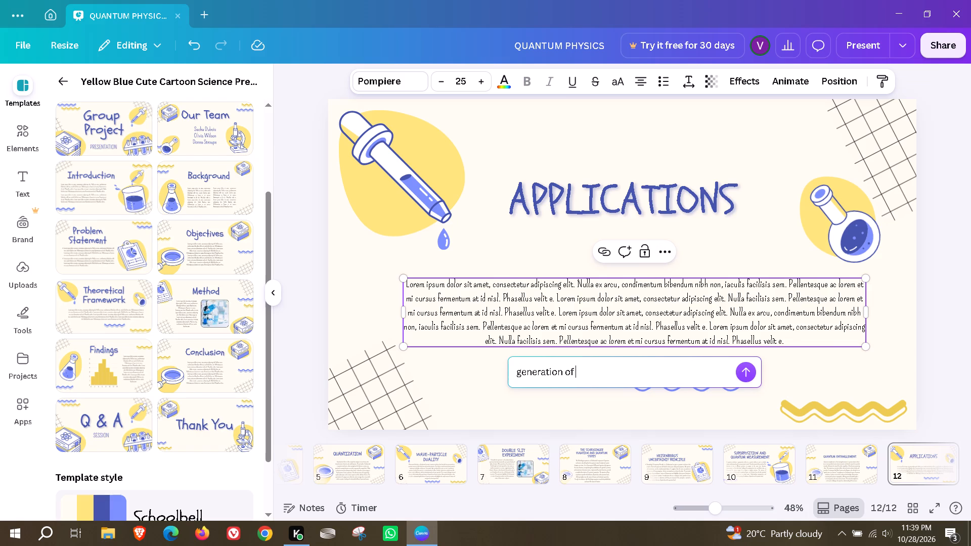
text(5-6)
key(space)
text(on application of)
key(space)
key(u)
key(BackSpace)
text(quantum)
key(space)
text(physcis)
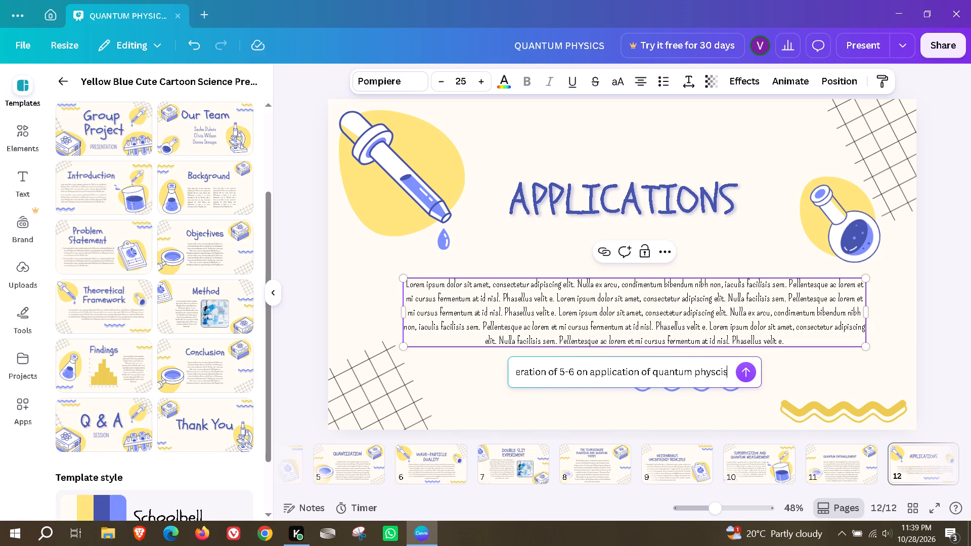
key(BackSpace)
key(BackSpace)
key(BackSpace)
text(ics)
key(space)
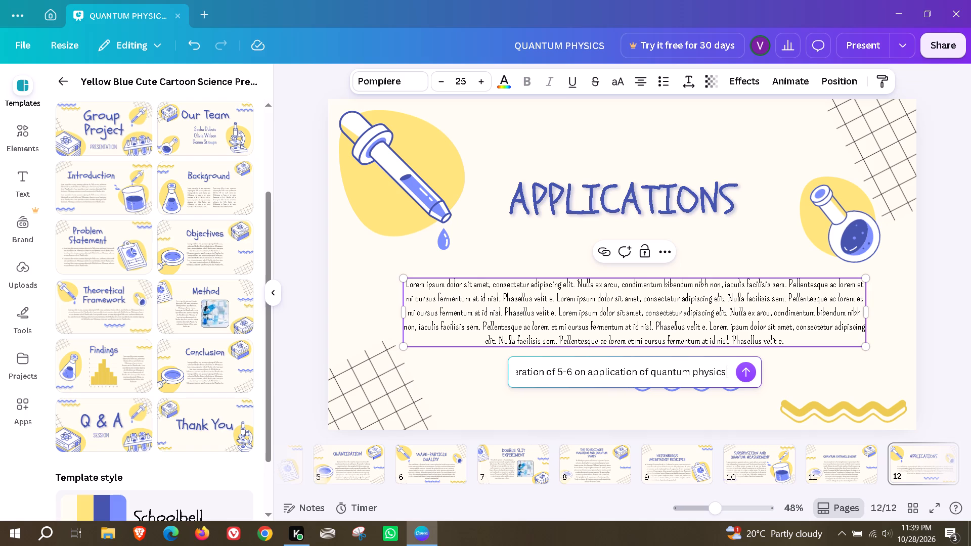
key(Return)
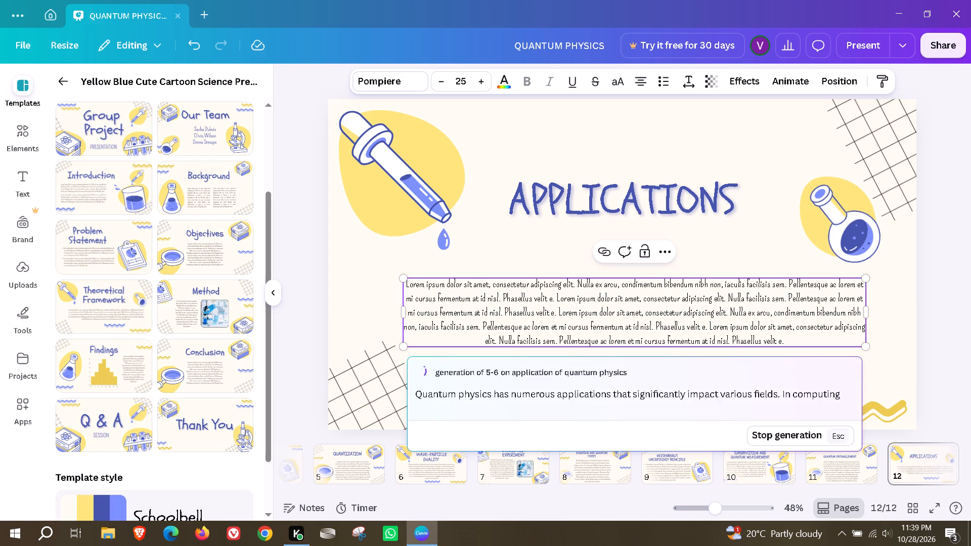
click(801, 378)
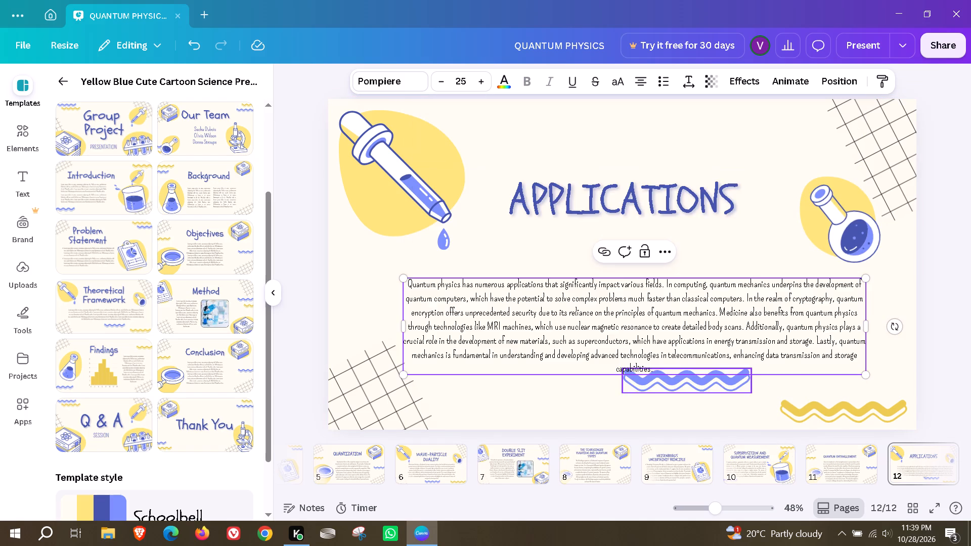
Narrow the page 12 paragraph, enlarge its text to 26.6, centre it under the heading, and move the blue wave below it.
drag(867, 328, 762, 330)
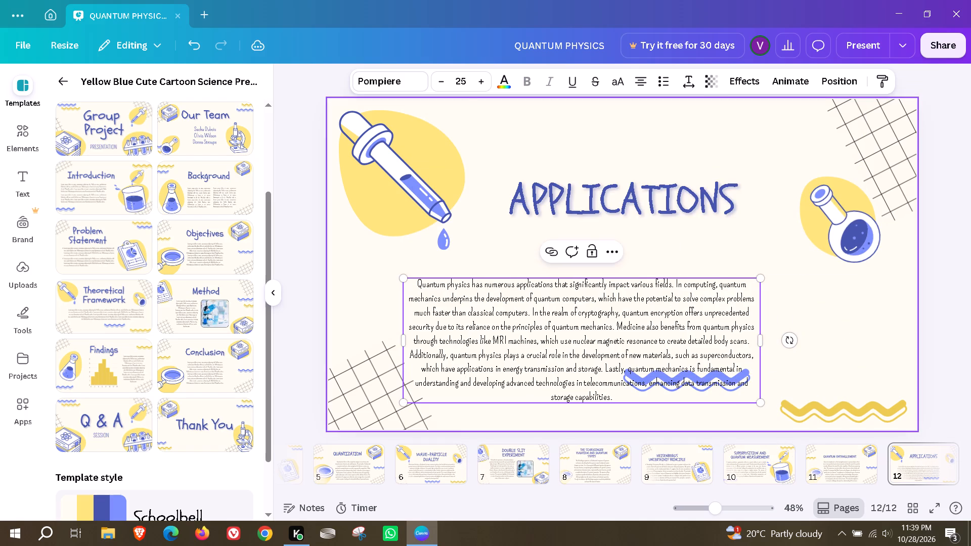
click(816, 328)
drag(594, 331, 634, 289)
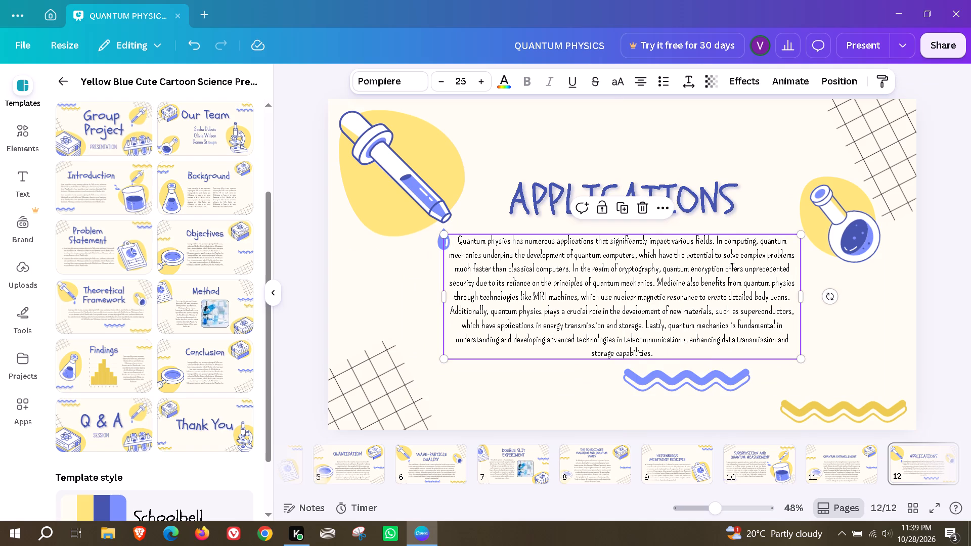
drag(686, 378, 618, 410)
drag(627, 314, 628, 332)
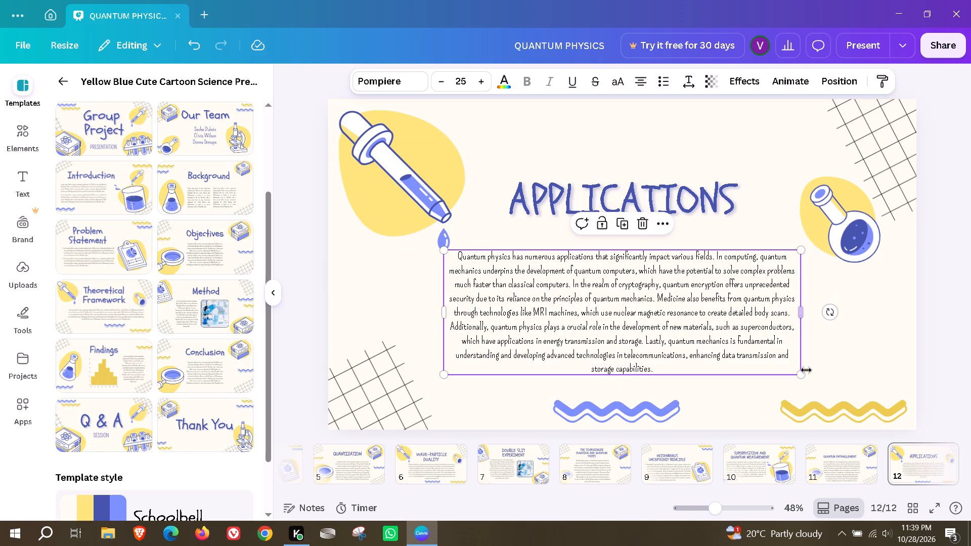
drag(801, 374, 817, 398)
click(823, 316)
drag(823, 317, 779, 326)
click(851, 347)
drag(623, 350, 632, 341)
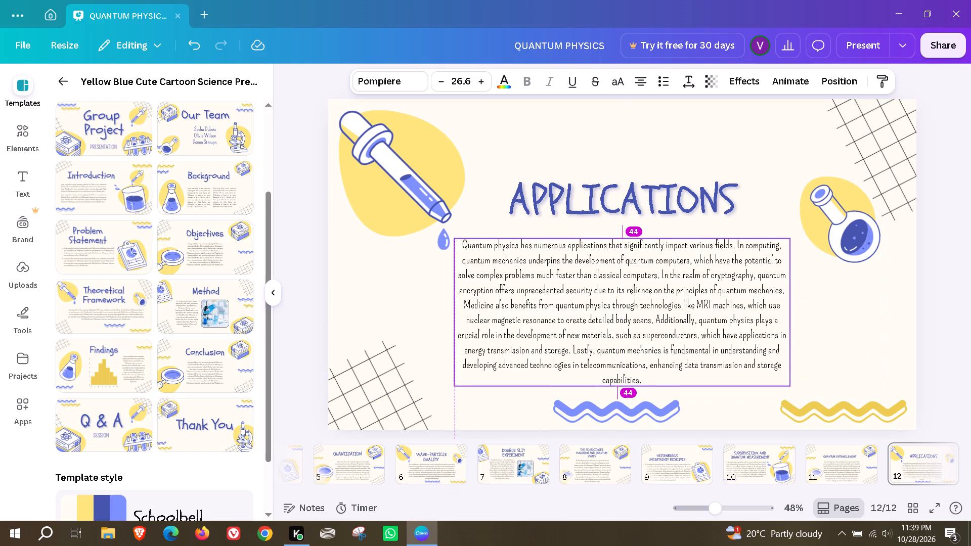
drag(632, 341, 633, 338)
Shrink the "APPLICATIONS" heading to size 84.5, centre it above the paragraph, and nudge the paragraph slightly up.
drag(559, 195, 559, 189)
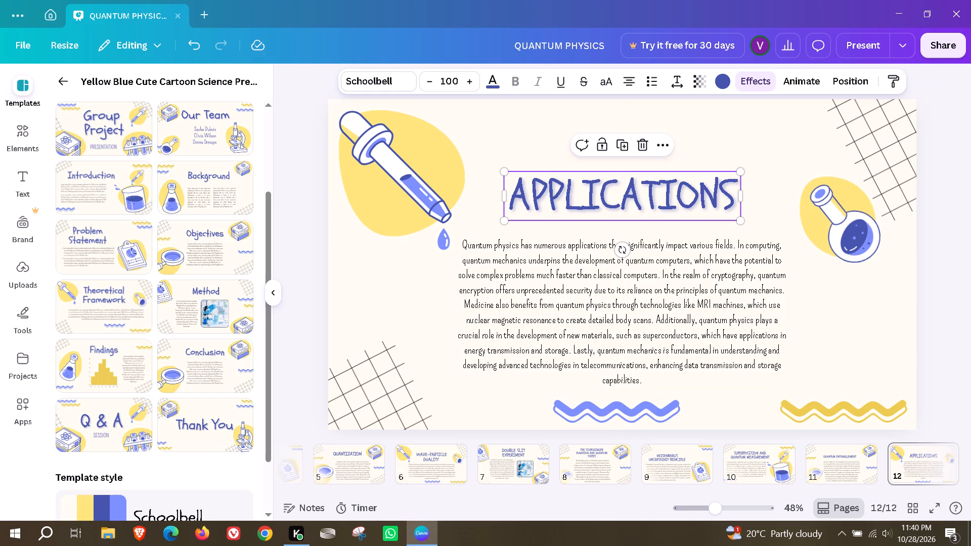
drag(738, 221, 701, 215)
drag(639, 203, 646, 208)
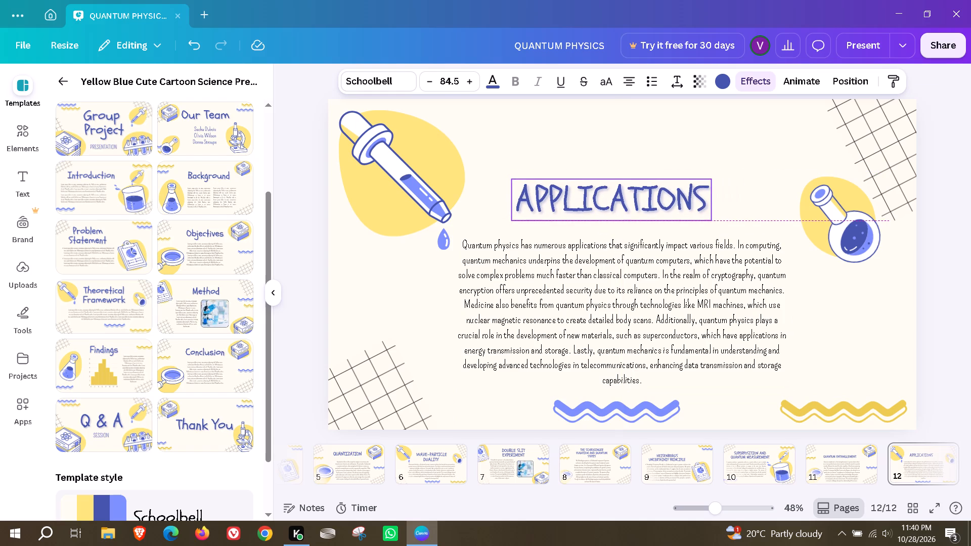
drag(646, 208, 650, 206)
drag(640, 297, 638, 290)
Shrink page 12's dropper graphic and the grid pattern in its lower-left corner, keeping the grid tucked into that corner.
click(404, 178)
drag(467, 251, 445, 212)
click(395, 396)
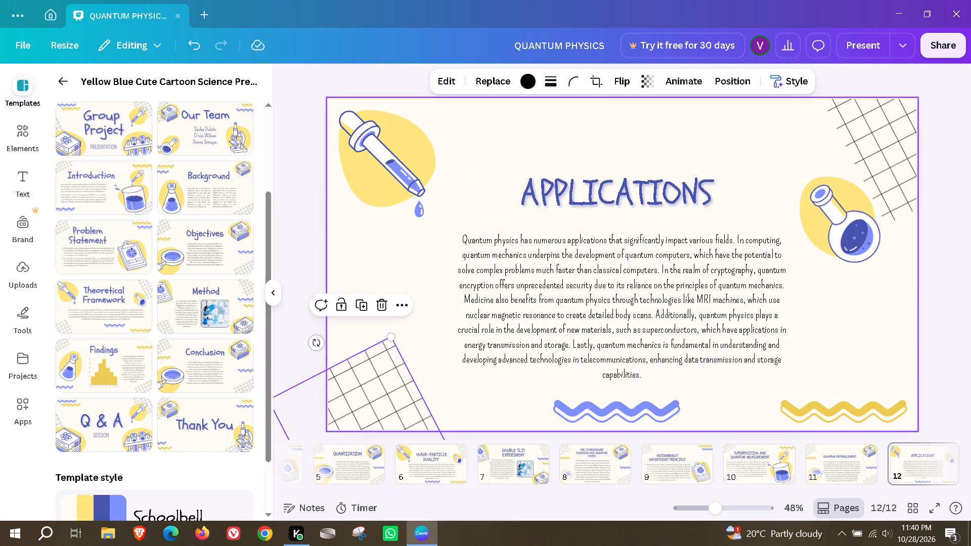
drag(396, 339, 377, 371)
click(458, 393)
drag(389, 405, 403, 362)
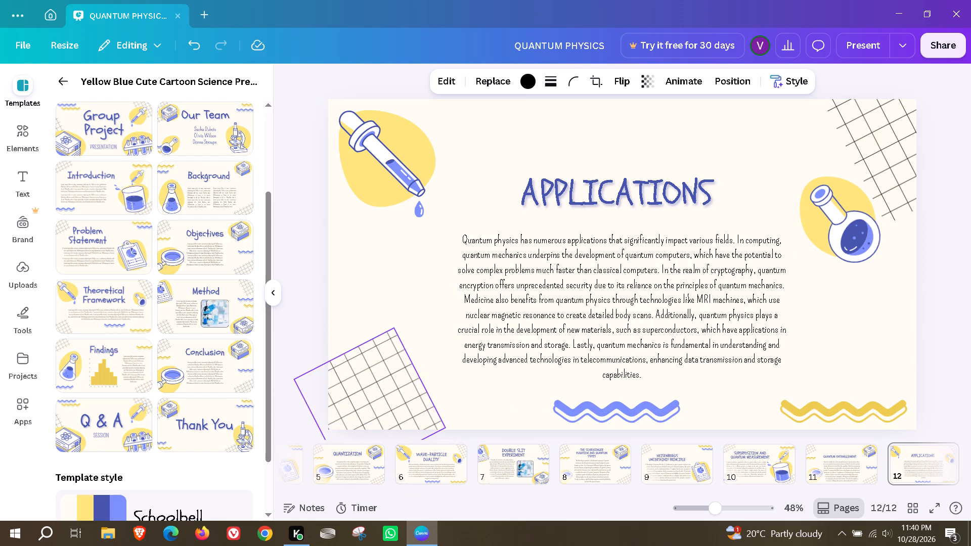
drag(403, 362, 402, 377)
click(493, 397)
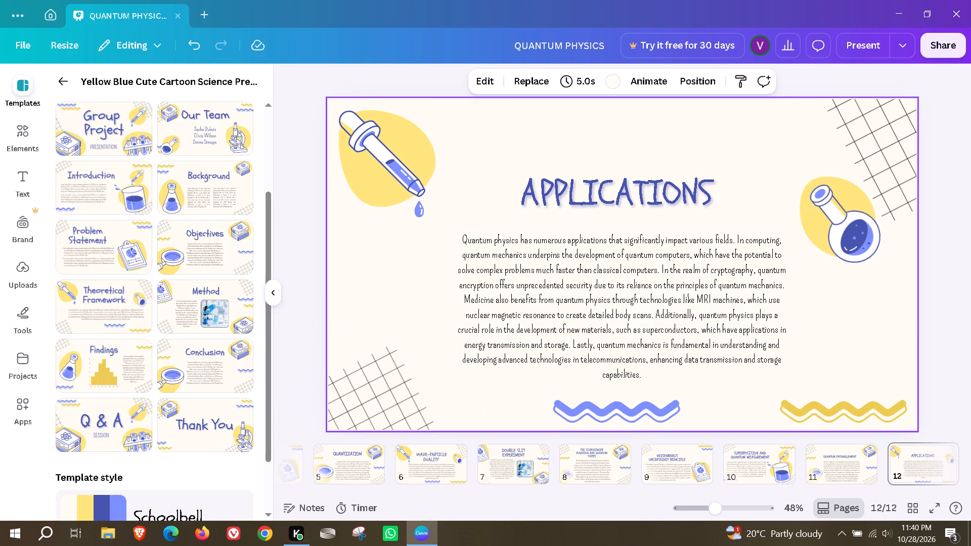
Enlarge the page 12 paragraph text to size 27.8 and recentre it between the heading and the blue wave.
click(639, 306)
drag(788, 381, 799, 400)
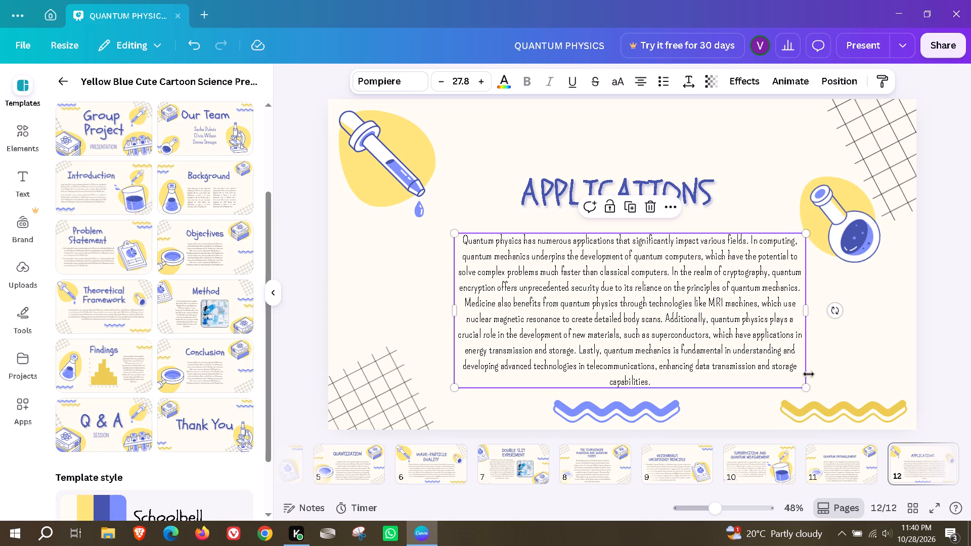
click(837, 369)
drag(666, 348, 649, 340)
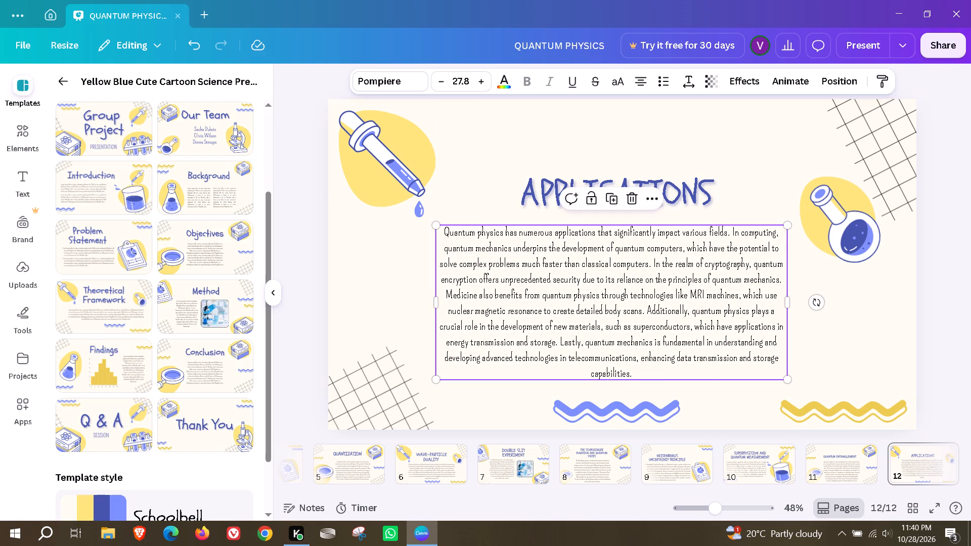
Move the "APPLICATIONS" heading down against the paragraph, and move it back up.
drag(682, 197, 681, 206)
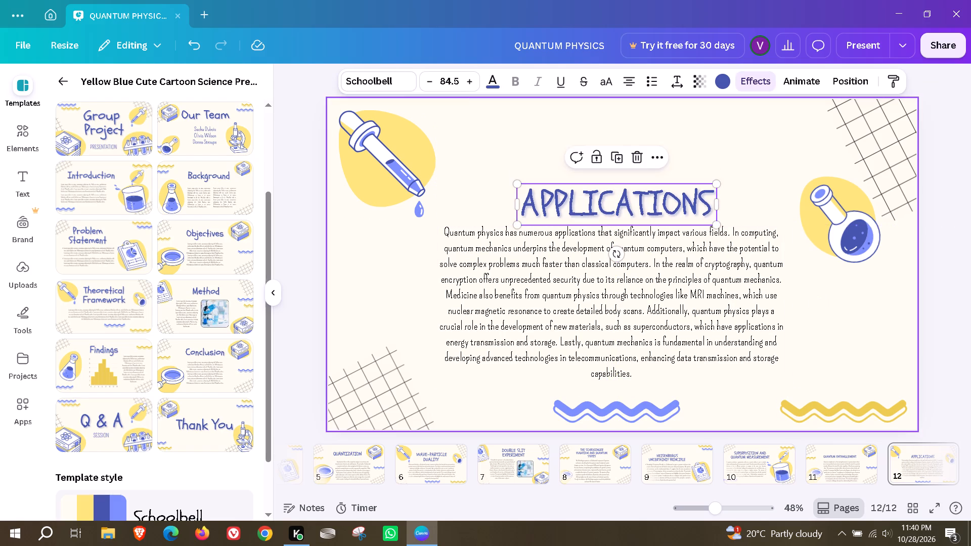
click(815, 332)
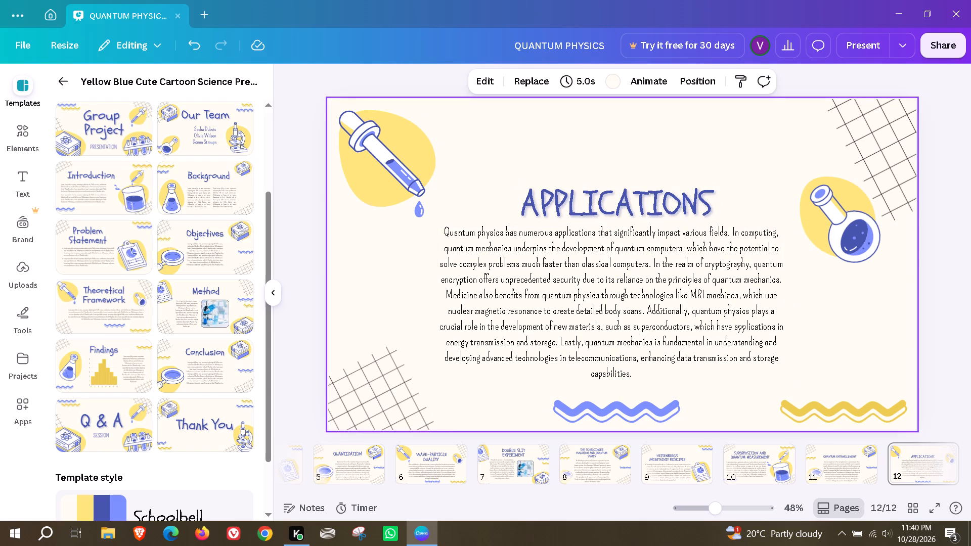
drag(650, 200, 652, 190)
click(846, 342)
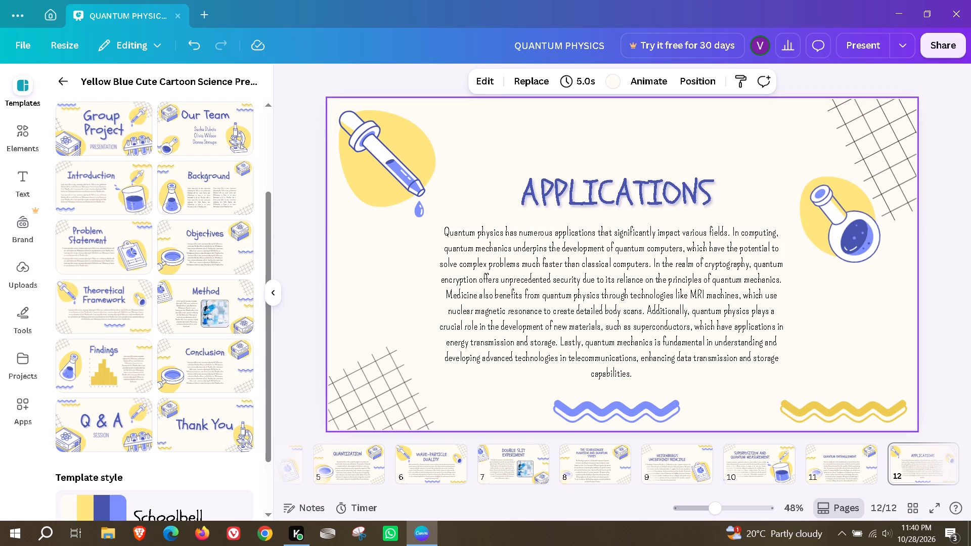
Add the template's Conclusion layout as a new page after page 12.
scroll(803, 462, down, 4)
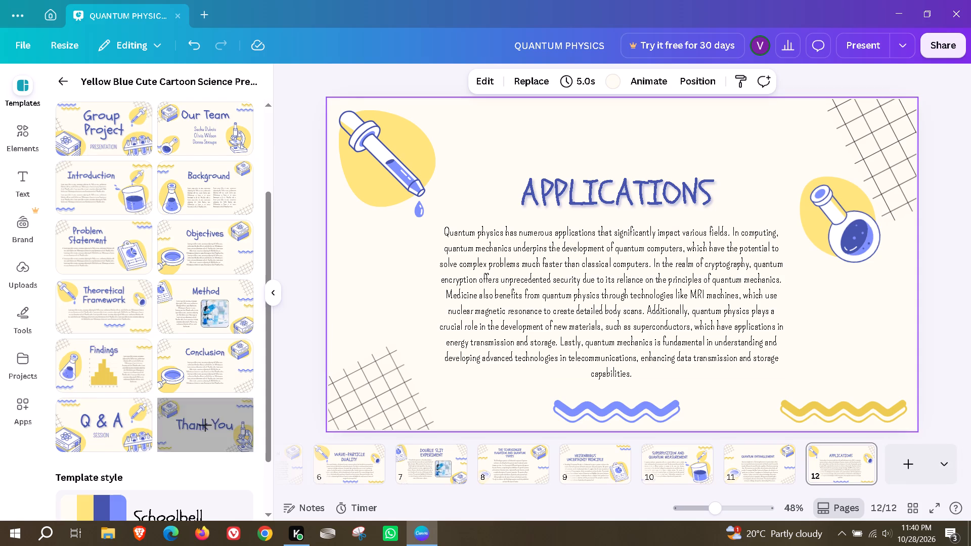
click(203, 366)
click(569, 315)
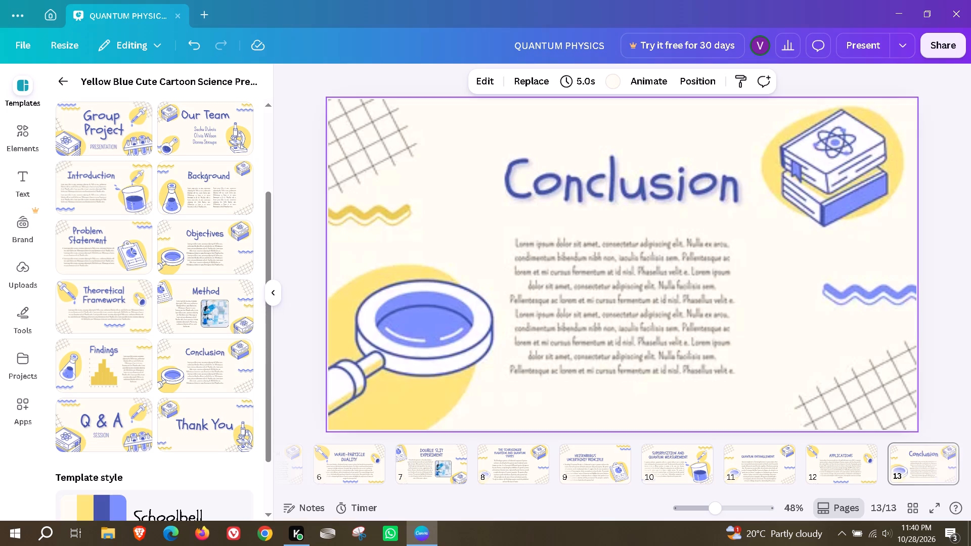
Shrink the books graphic and the magnifying glass graphic on page 13, keeping each in its corner of the page.
click(775, 210)
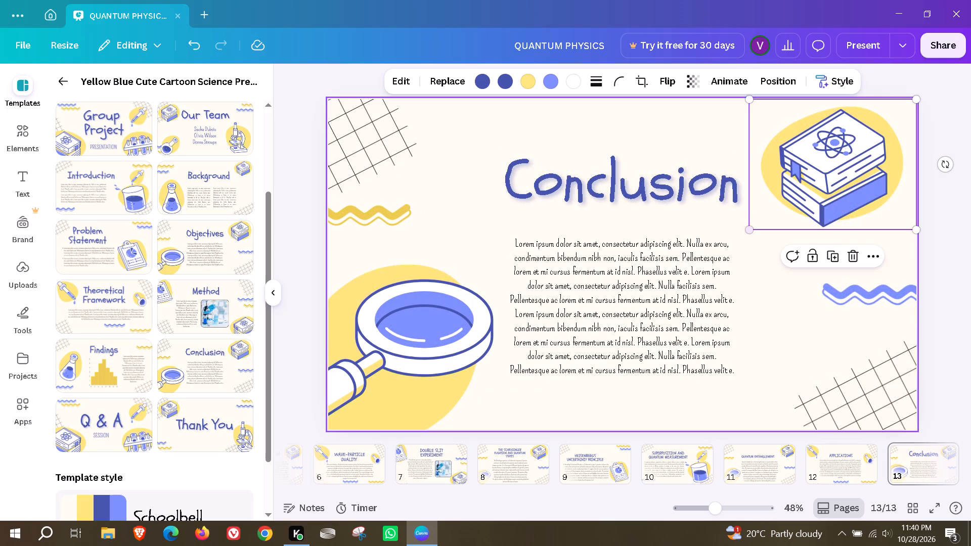
drag(749, 230, 803, 210)
click(435, 331)
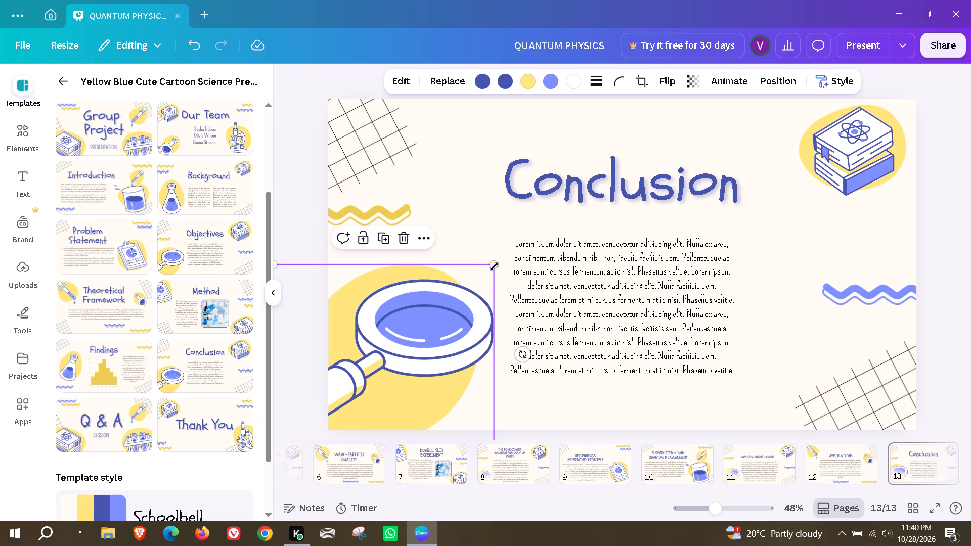
drag(494, 266, 442, 305)
drag(405, 363, 448, 350)
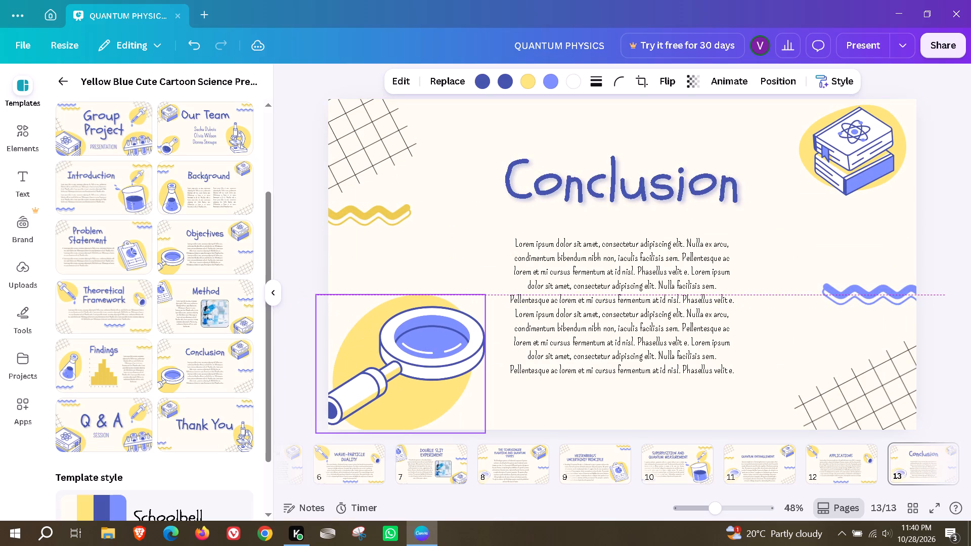
drag(448, 350, 436, 358)
drag(473, 298, 470, 300)
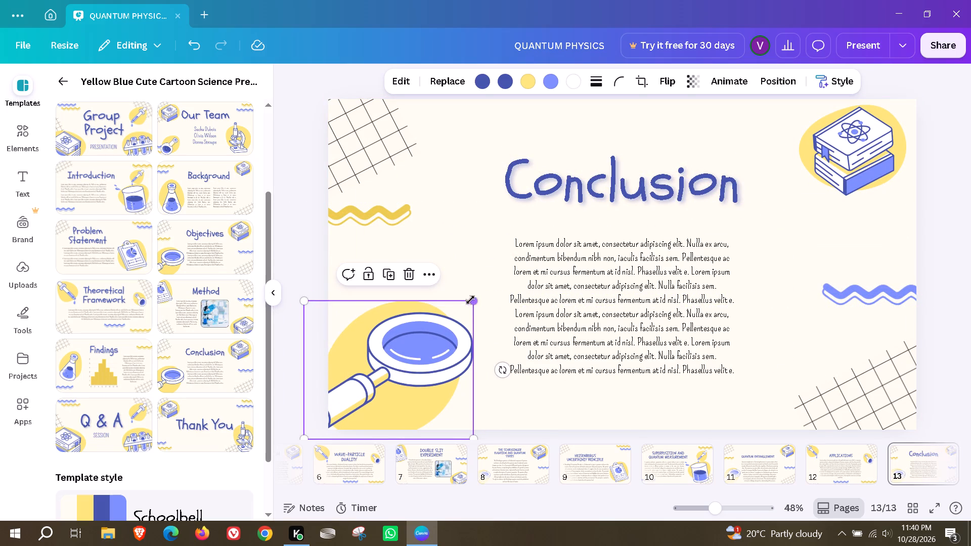
drag(470, 300, 457, 315)
Replace the page 13 heading "Conclusion" with "FUTURE".
double_click(644, 181)
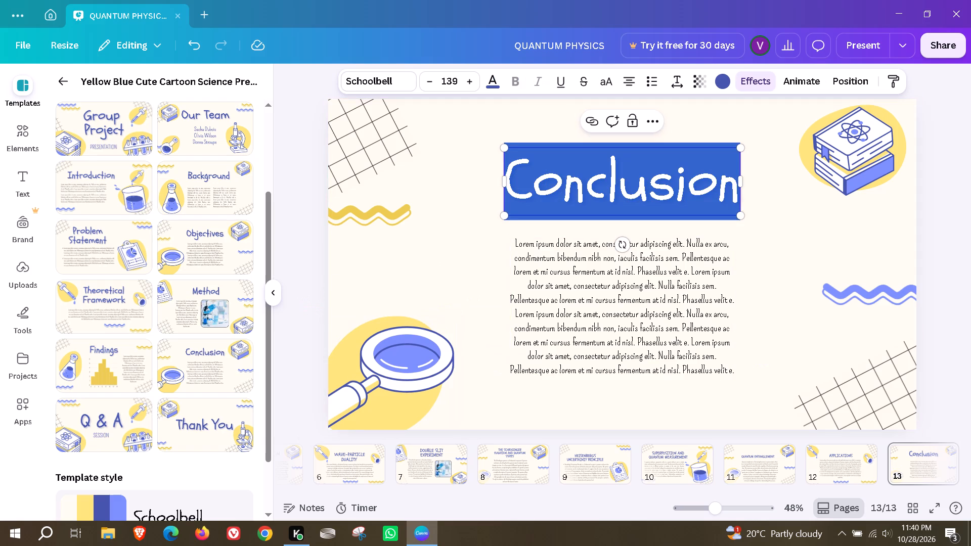
text(FUTURE)
key(space)
Replace the page 13 placeholder paragraph with Magic Write text from the prompt "generate 5-6 lines on future of quantum physics".
double_click(609, 310)
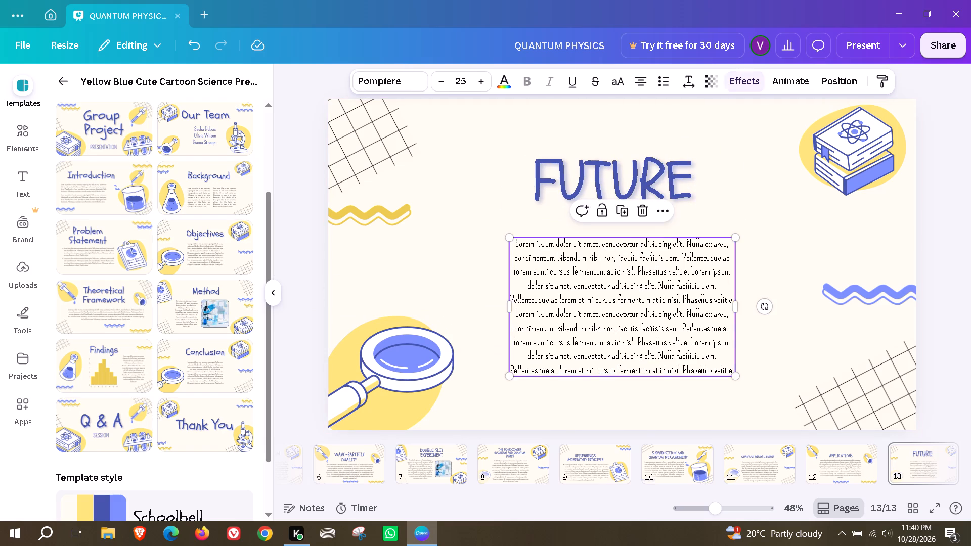
click(651, 210)
scroll(749, 338, down, 3)
click(724, 481)
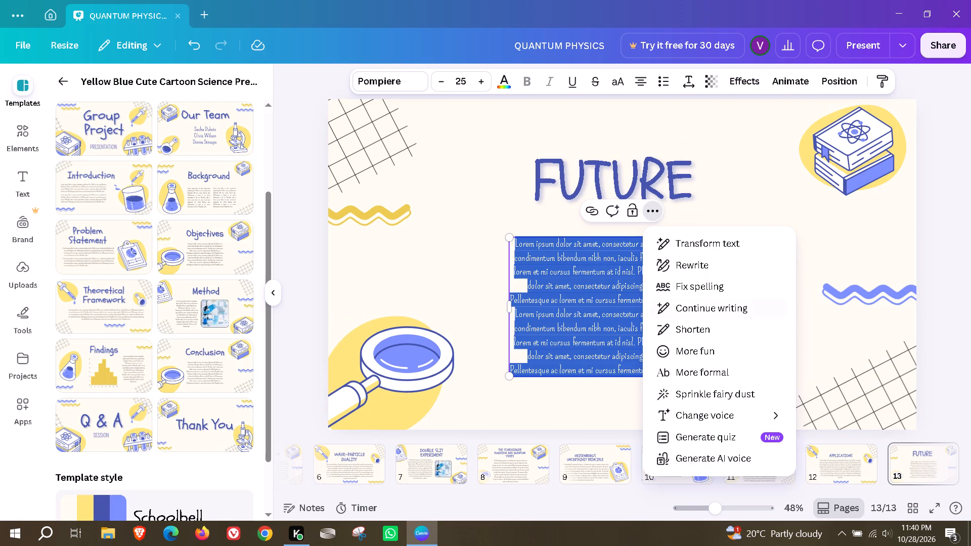
click(709, 247)
text(generate)
key(space)
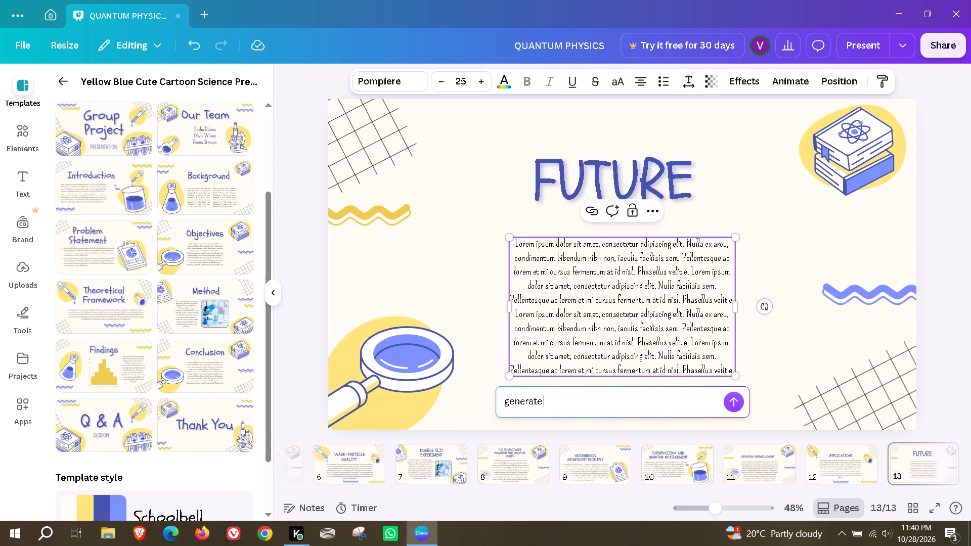
text(5-6)
key(space)
text(line)
key(space)
key(BackSpace)
text(s on fuut)
key(BackSpace)
key(BackSpace)
text(ture of wuantum)
key(BackSpace)
key(BackSpace)
key(BackSpace)
key(BackSpace)
key(BackSpace)
key(BackSpace)
key(BackSpace)
text(quantum)
key(space)
text(physics)
key(space)
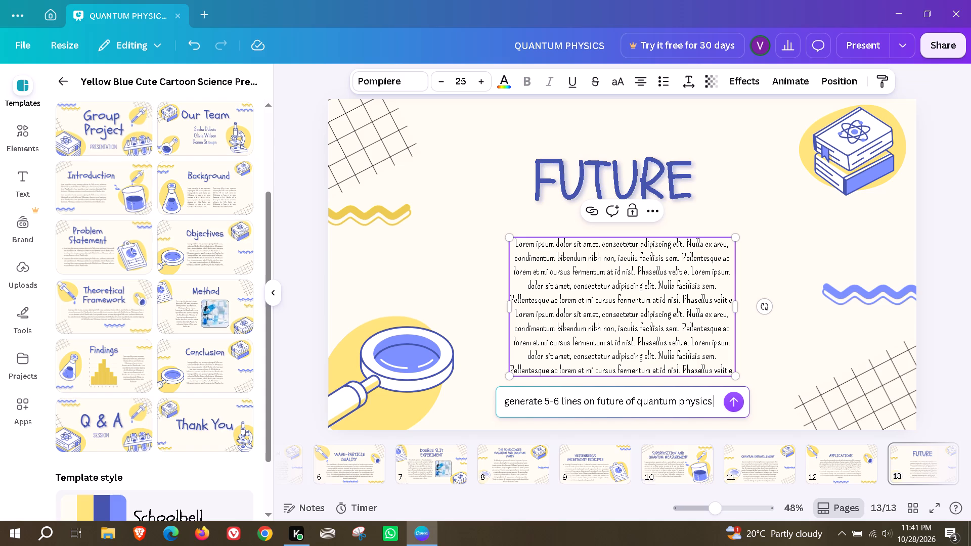
key(Return)
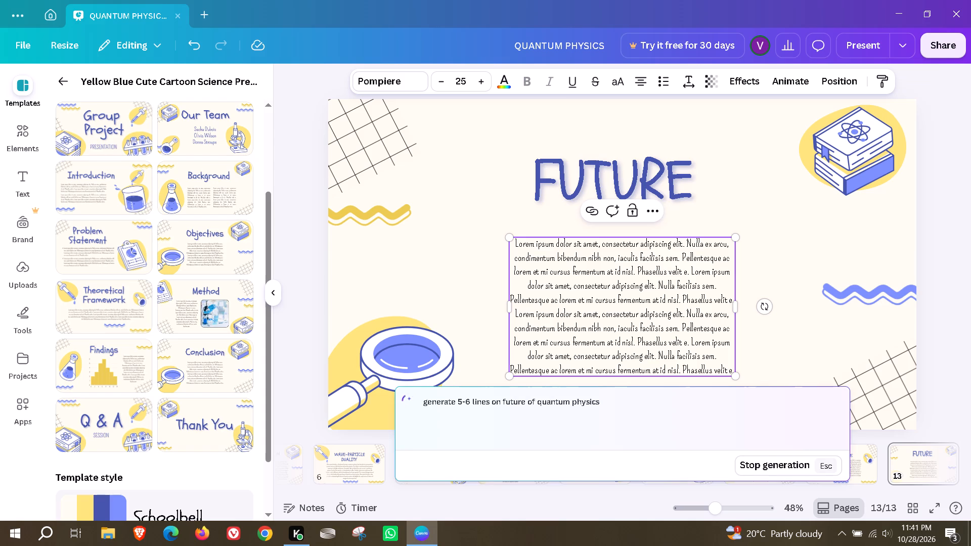
click(778, 357)
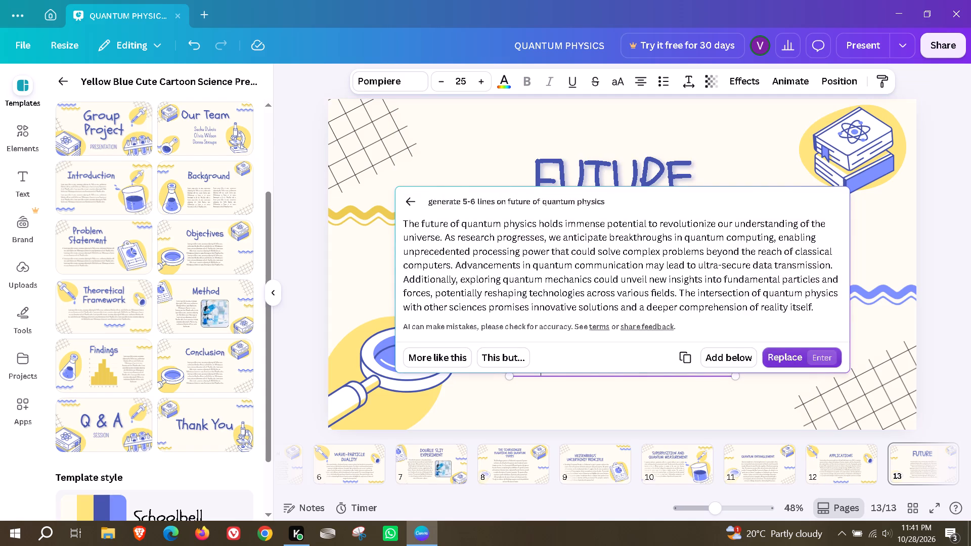
Enlarge the page 13 paragraph to font size 33.1 and move it to sit centred under the "FUTURE" heading.
drag(736, 375, 798, 440)
click(835, 353)
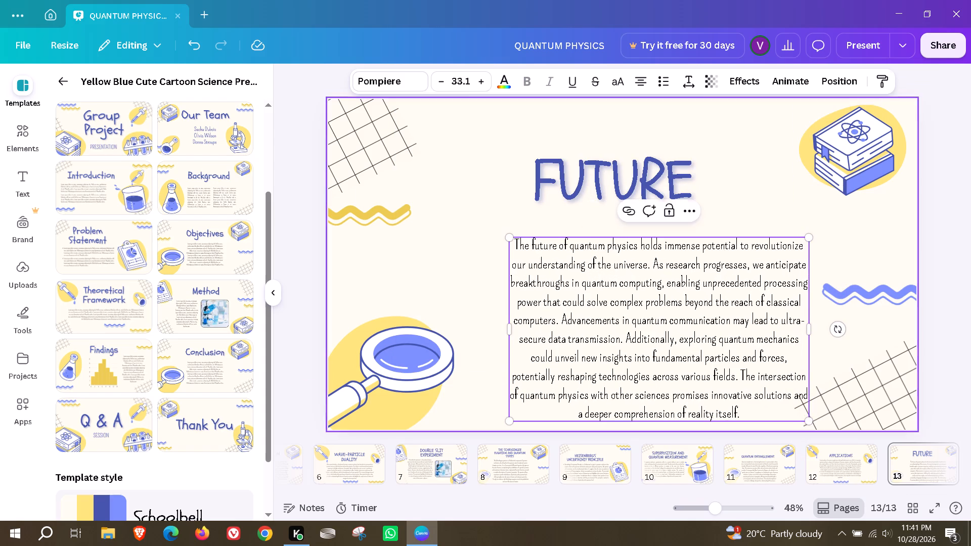
drag(688, 357, 644, 348)
Shrink the magnifying glass and books graphics on page 13 further and reposition each within its corner of the page.
click(369, 386)
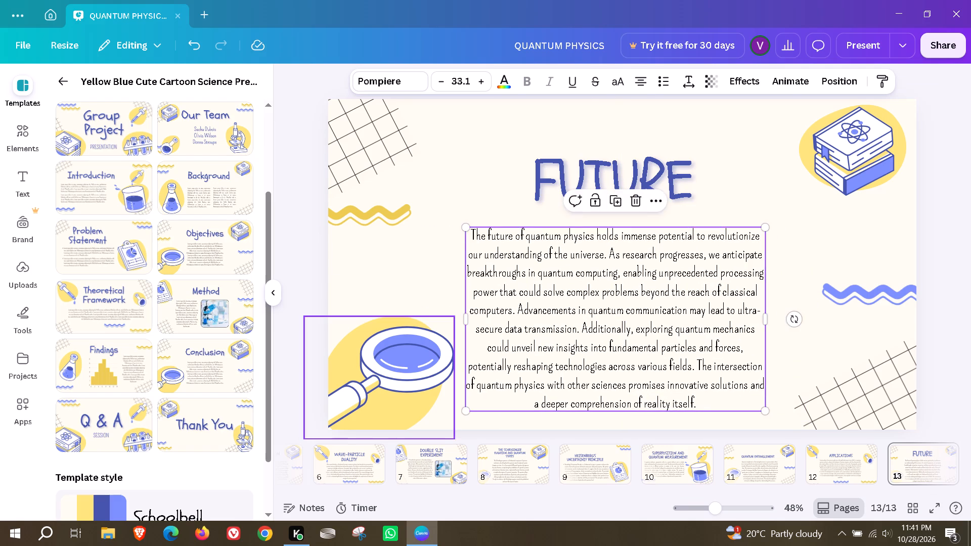
drag(452, 321, 412, 370)
drag(374, 396, 401, 386)
click(838, 144)
drag(791, 195, 829, 195)
drag(852, 171, 857, 167)
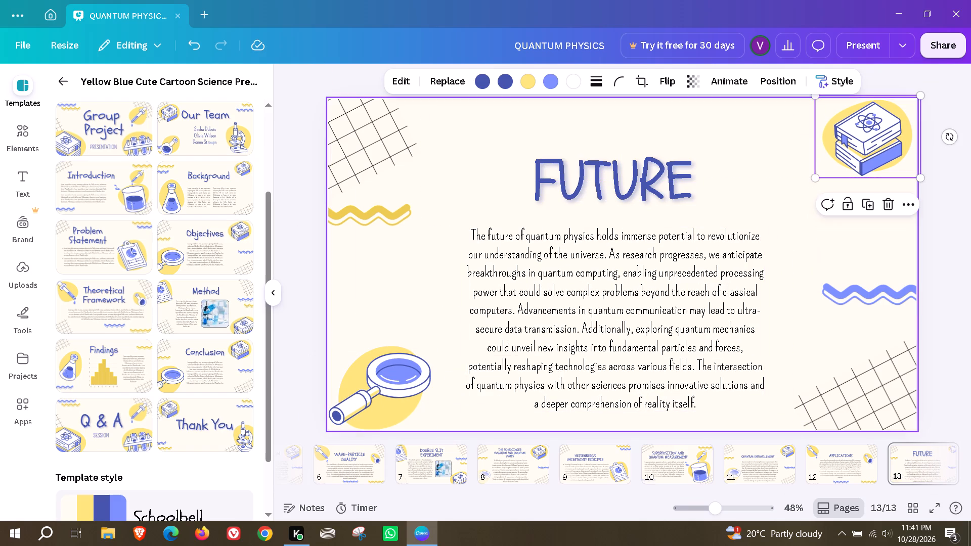
Shrink the "FUTURE" heading to font size 101, centre it on the page, and move the paragraph up towards it.
click(769, 196)
click(615, 174)
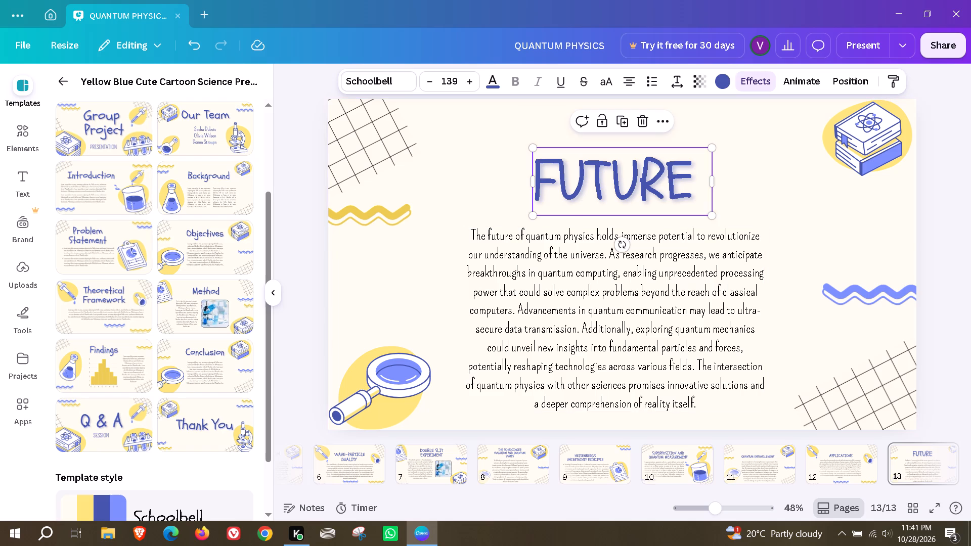
drag(710, 213, 666, 182)
click(707, 186)
drag(601, 177, 625, 177)
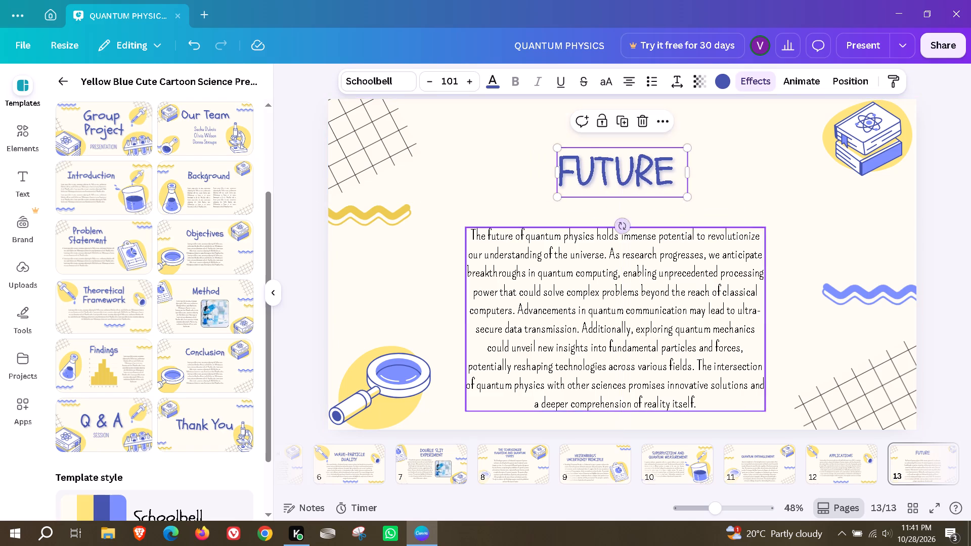
drag(630, 297, 628, 284)
Move the yellow wave and the blue wave on page 13 further in from the page edges.
drag(373, 208, 386, 207)
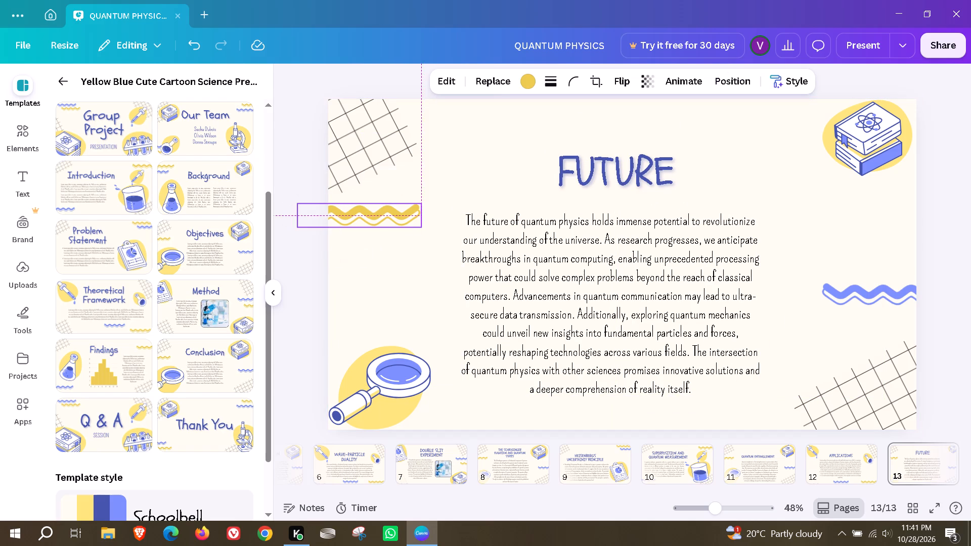
drag(386, 207, 399, 207)
drag(829, 289, 811, 287)
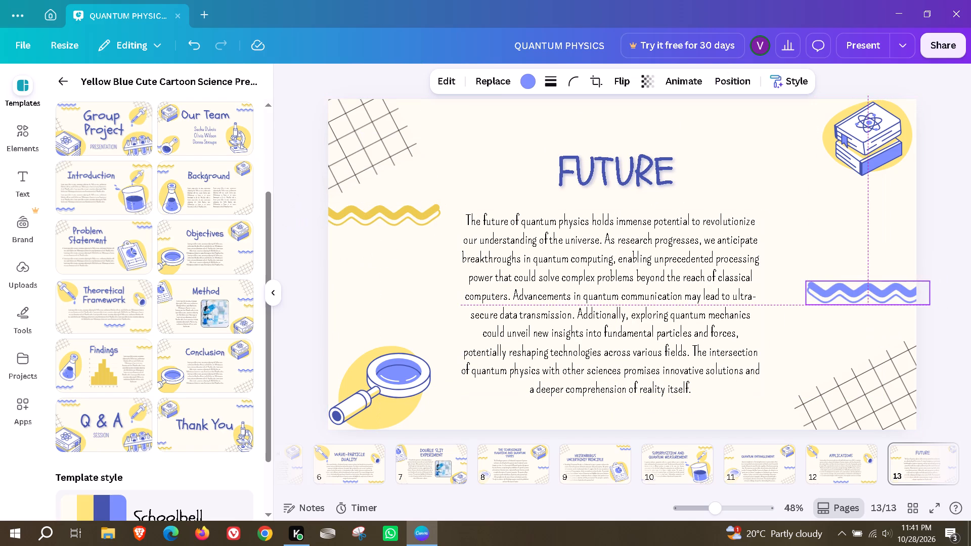
drag(811, 287, 809, 287)
Shrink the lower grid pattern on page 13 slightly and set it back into its corner.
click(842, 396)
drag(792, 395, 795, 396)
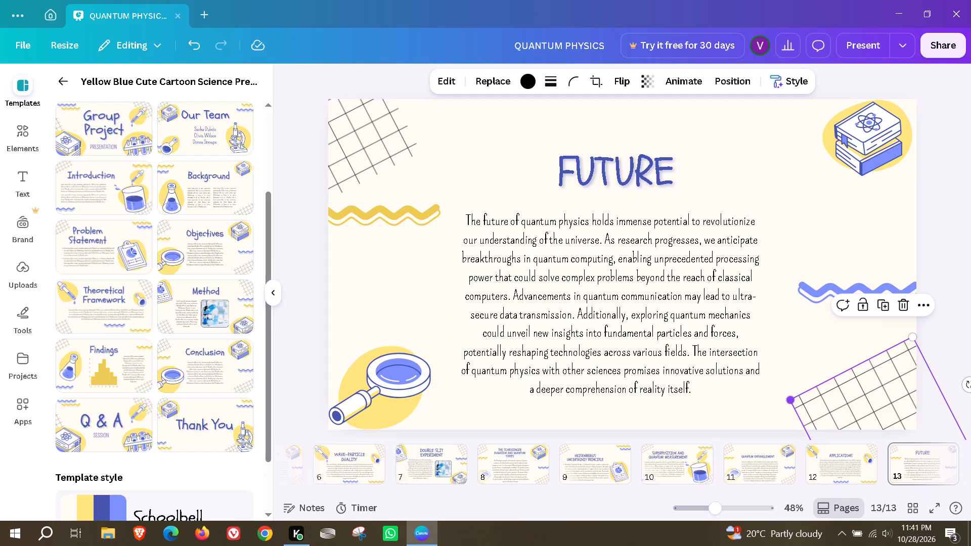
drag(795, 396, 816, 405)
click(785, 369)
drag(869, 403, 850, 391)
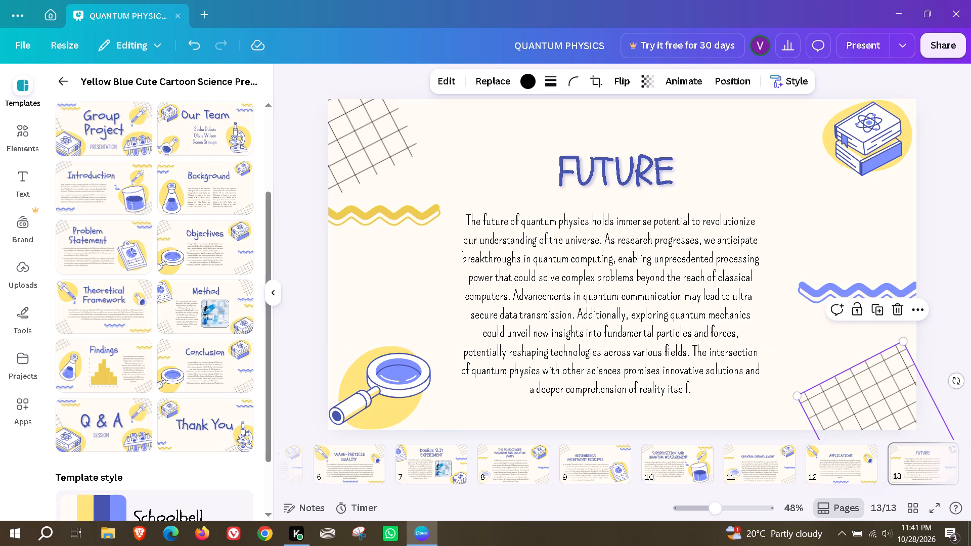
Move the page 13 paragraph up slightly, closer beneath the "FUTURE" heading.
click(728, 414)
drag(648, 331, 651, 323)
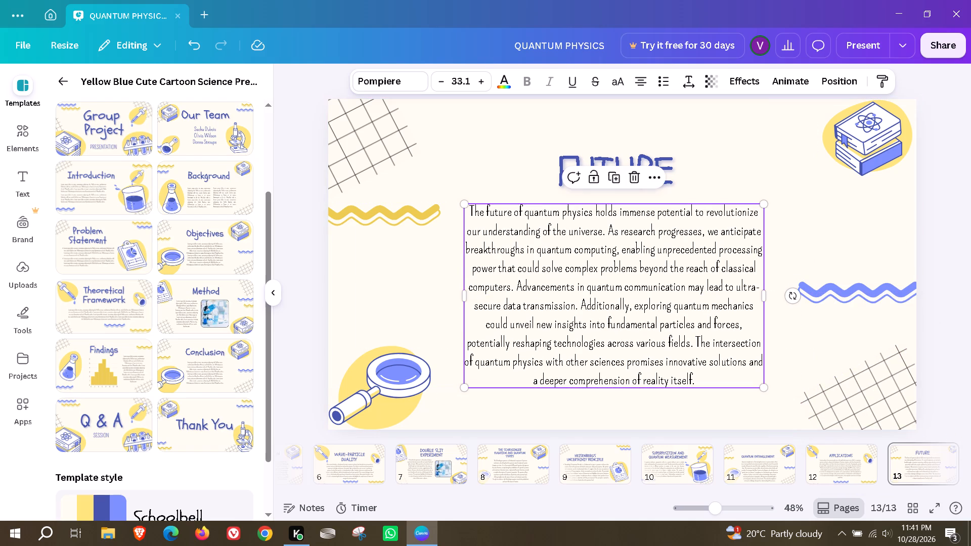
click(834, 227)
Add the template's Thank You layout as a new page after page 13.
scroll(799, 466, down, 3)
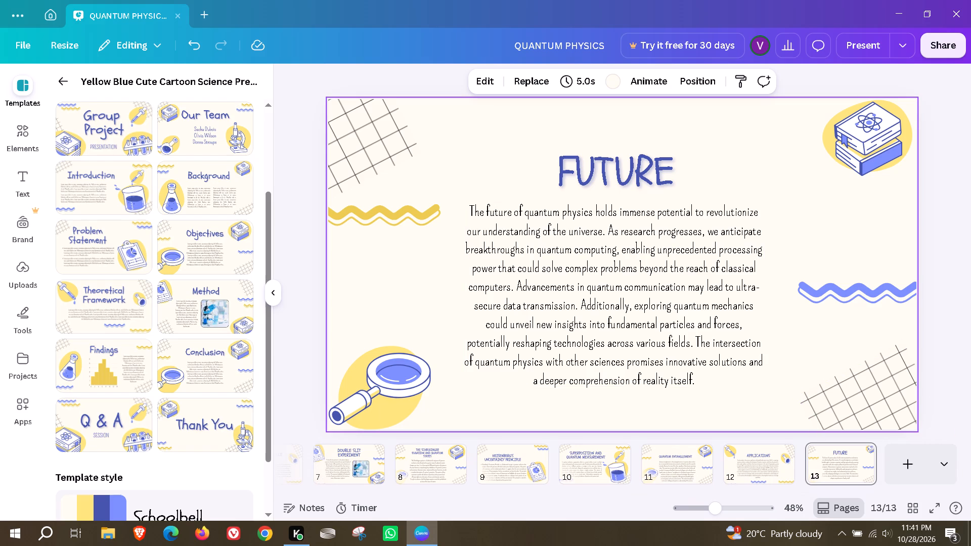
double_click(204, 428)
click(193, 448)
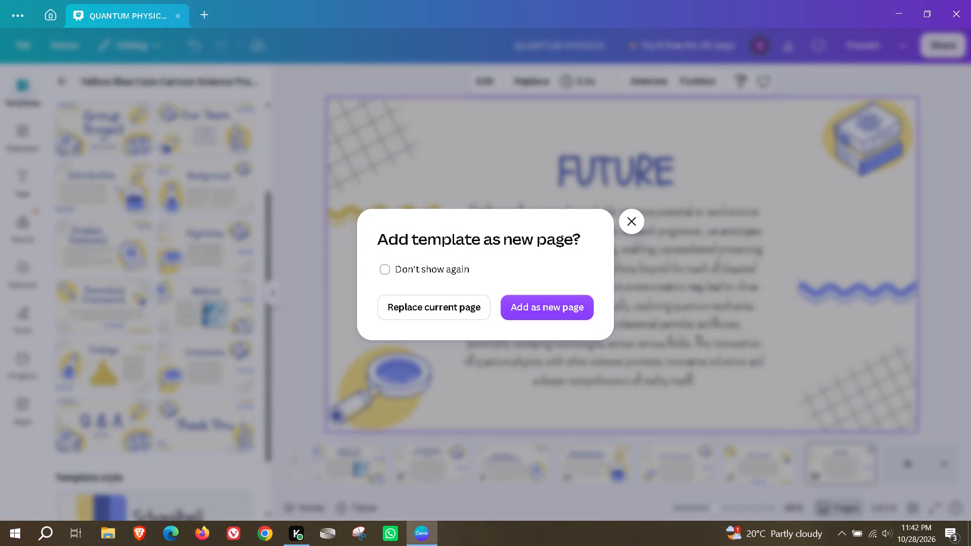
click(531, 311)
Replace the page 14 heading "Thank You" with "CONCLUSION", shrink it to font size 107 and centre it on the page.
double_click(643, 255)
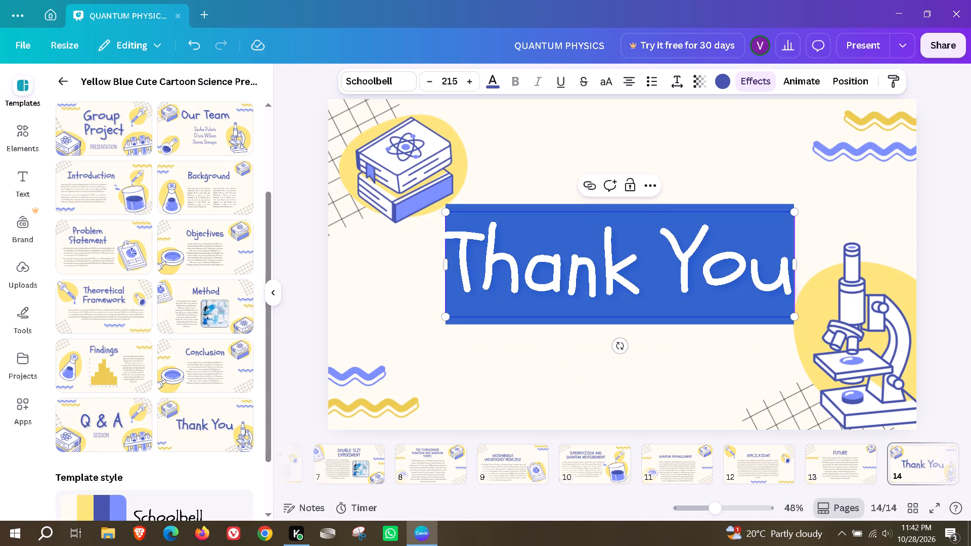
text(CONCLUSION)
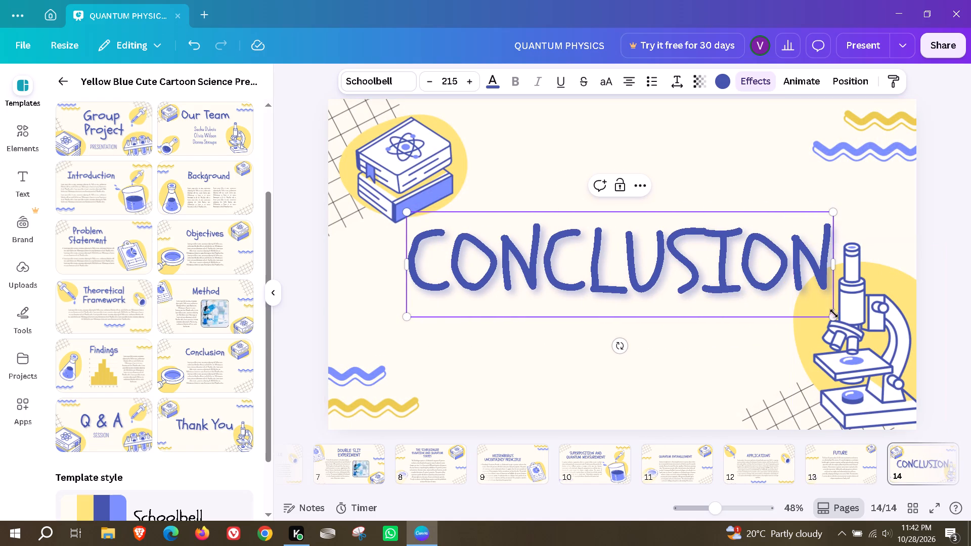
drag(832, 313, 607, 302)
click(511, 319)
drag(526, 246, 609, 278)
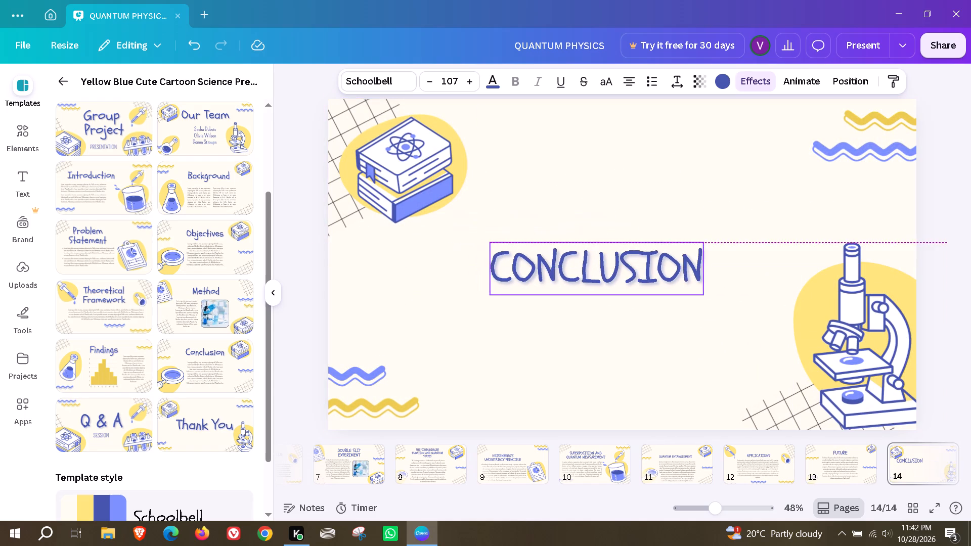
drag(609, 278, 636, 270)
click(654, 347)
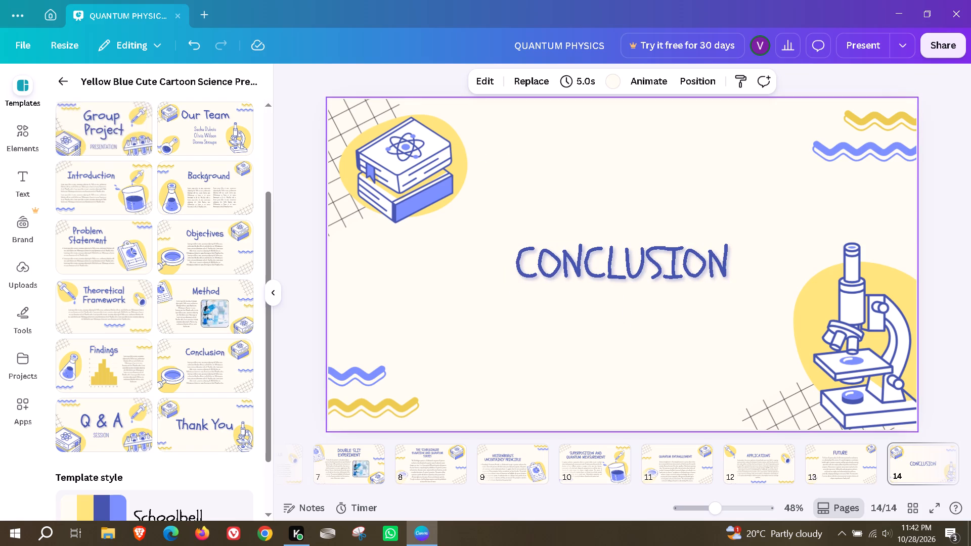
Add a body text box to page 14.
click(30, 178)
click(148, 360)
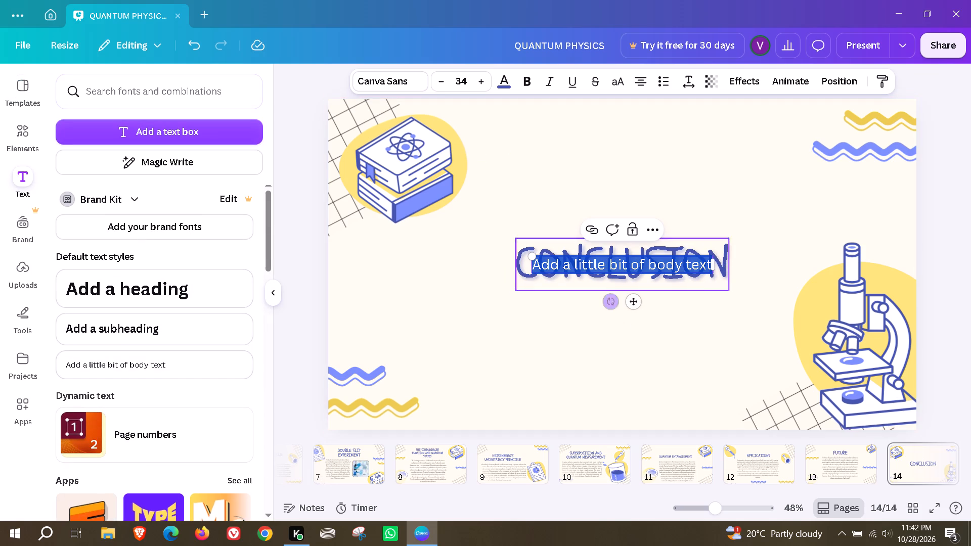
Replace the new box's placeholder with Magic Write text from the prompt "generate 2 lines on quantum physics , best quote ever".
click(651, 232)
scroll(722, 402, down, 4)
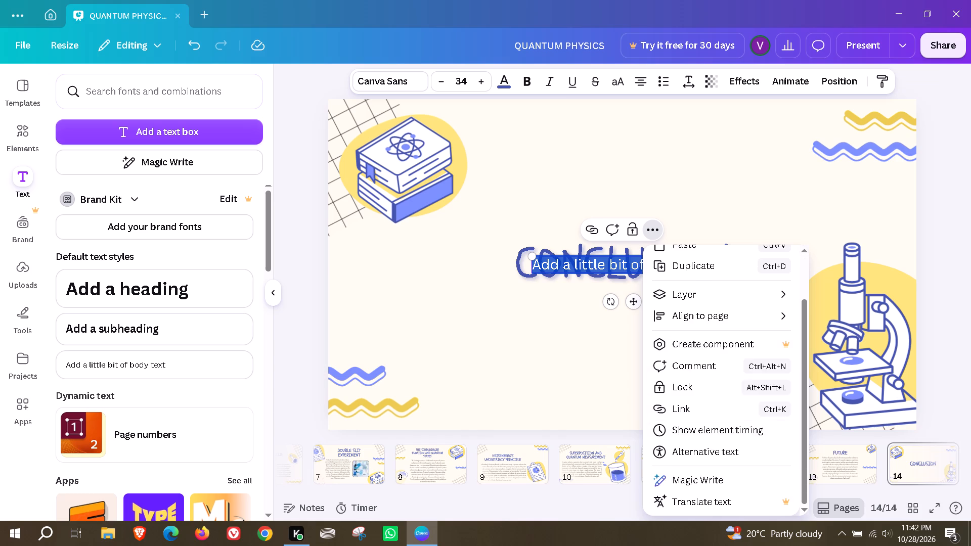
click(706, 471)
click(691, 259)
text(generate 2 ln)
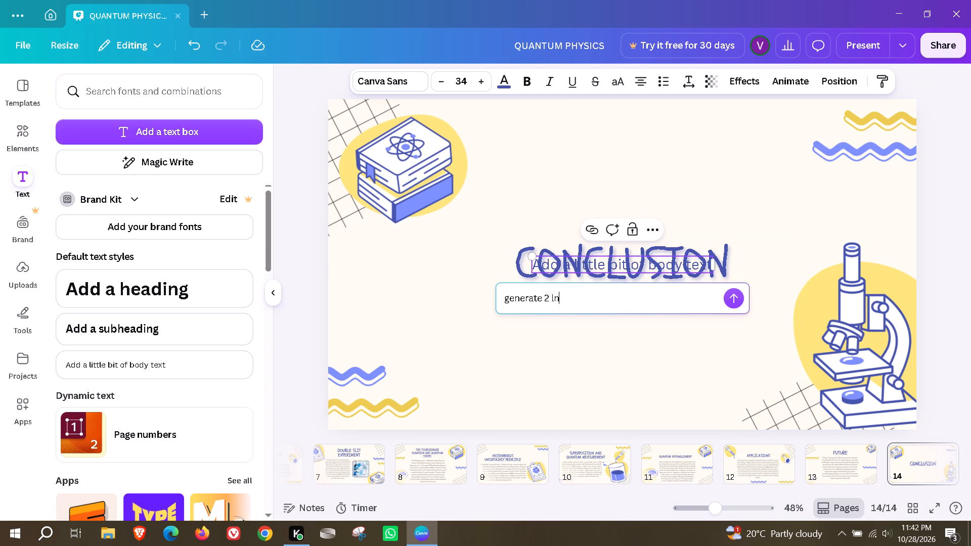
key(BackSpace)
text(ins)
key(BackSpace)
text(es on wuantu)
key(BackSpace)
key(BackSpace)
key(BackSpace)
key(BackSpace)
key(BackSpace)
key(BackSpace)
text(quantum physics)
key(space)
text(, best qut)
key(BackSpace)
text(ote ever)
key(Return)
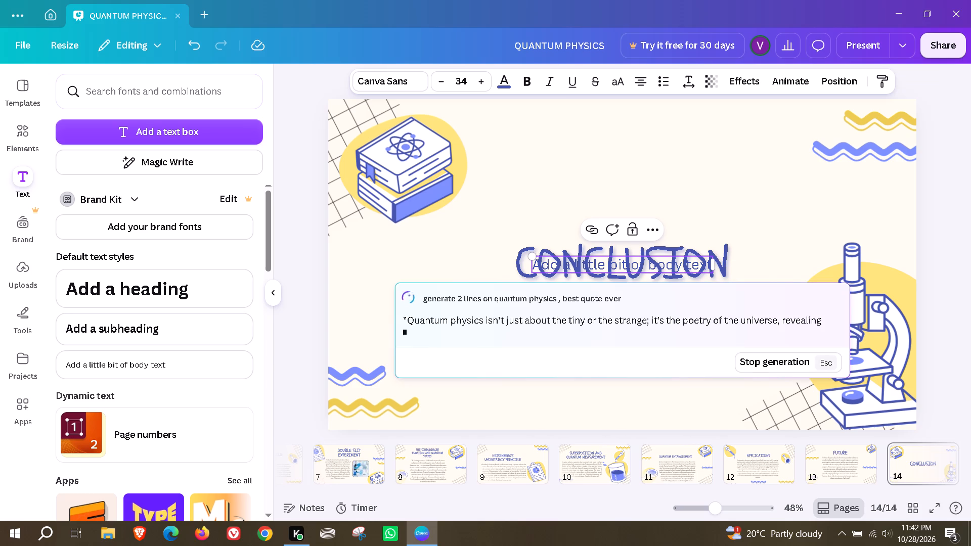
click(789, 383)
Move the generated quote below the "CONCLUSION" heading and narrow its text box so it wraps onto three lines.
drag(677, 274, 679, 312)
click(689, 331)
drag(696, 295, 686, 311)
drag(703, 283, 689, 339)
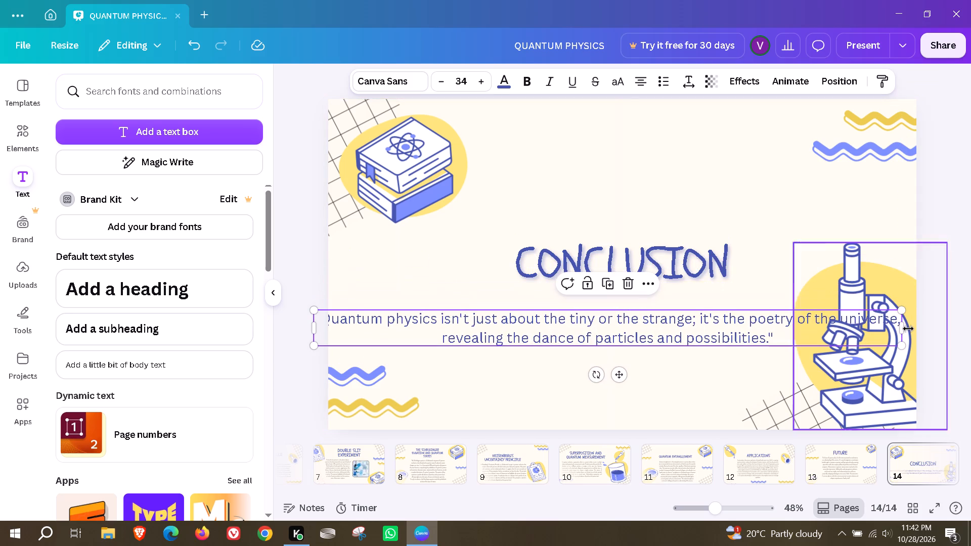
drag(908, 329, 719, 332)
click(775, 248)
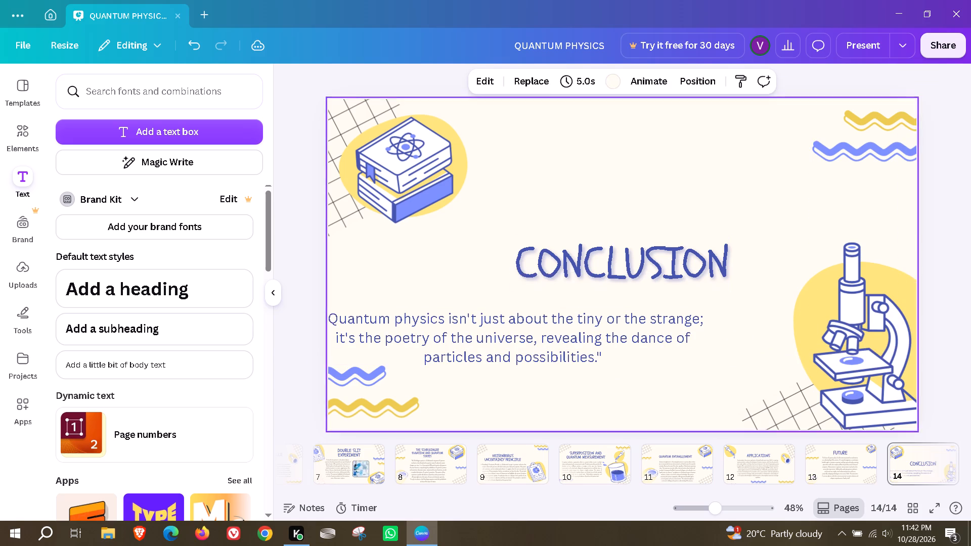
Move the "CONCLUSION" heading up, shrink it a little more, and centre it across the page.
drag(646, 272, 645, 226)
drag(730, 246, 698, 231)
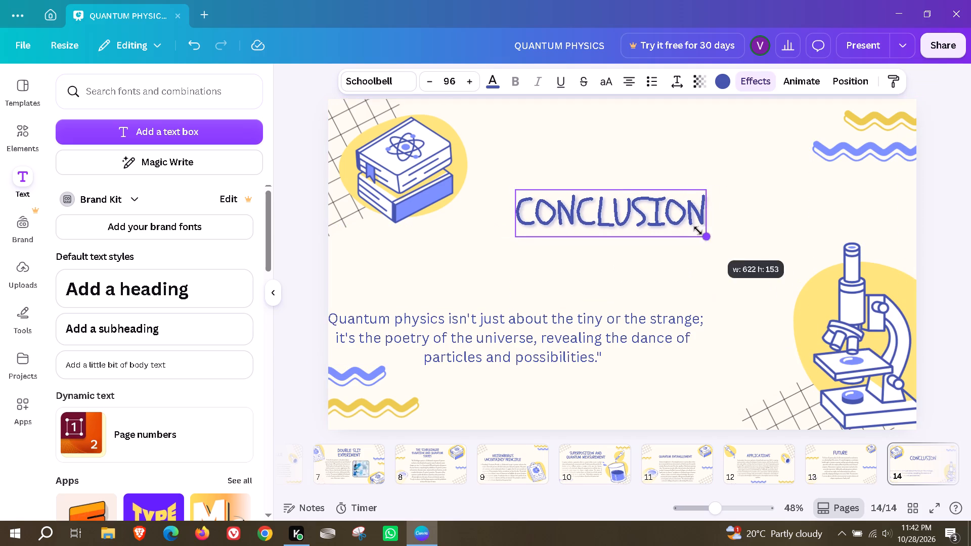
drag(698, 231, 688, 223)
click(727, 231)
drag(623, 226, 642, 224)
Move the quote up to sit under the "CONCLUSION" heading, near the middle of page 14.
drag(539, 338, 631, 286)
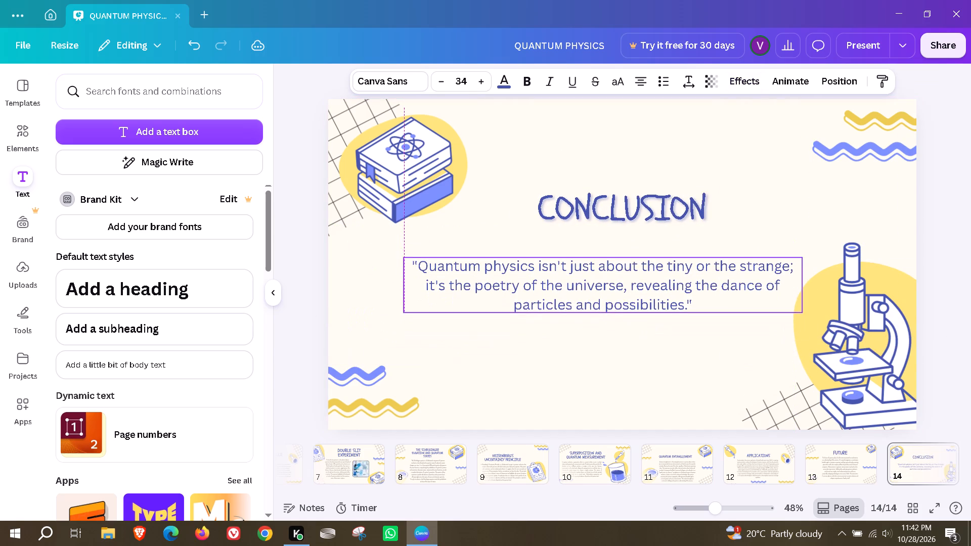
drag(631, 286, 639, 278)
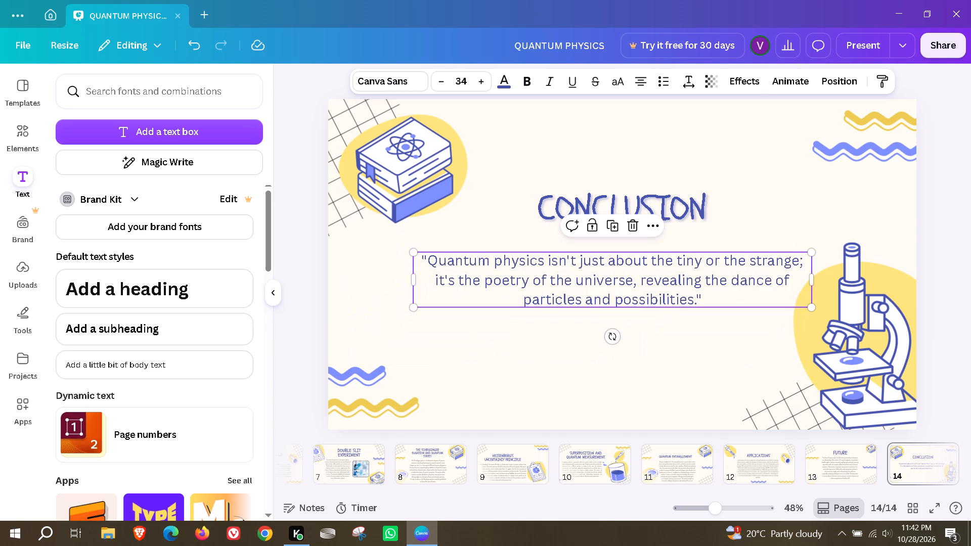
Narrow the quote's text box on page 14 and move it up beneath the "CONCLUSION" heading.
drag(812, 279, 766, 278)
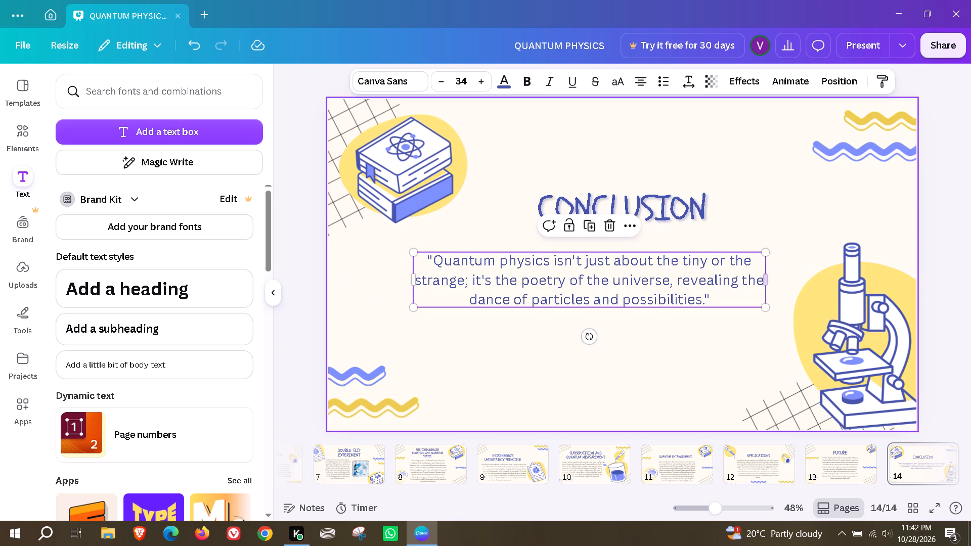
click(807, 216)
drag(650, 270, 675, 264)
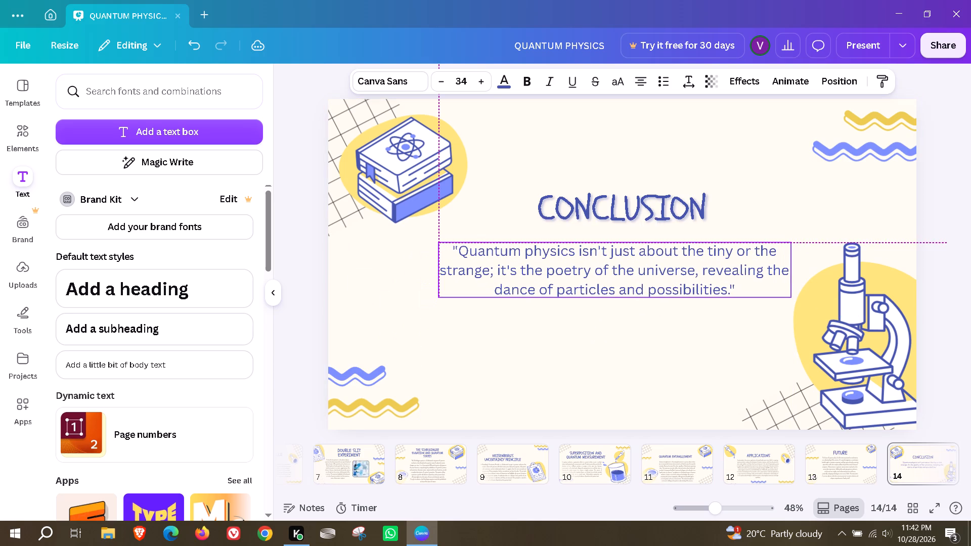
drag(675, 264, 673, 262)
Shrink the microscope illustration, move it fully inside the page's lower-right corner, and shift the grid pattern beside it further left.
click(831, 311)
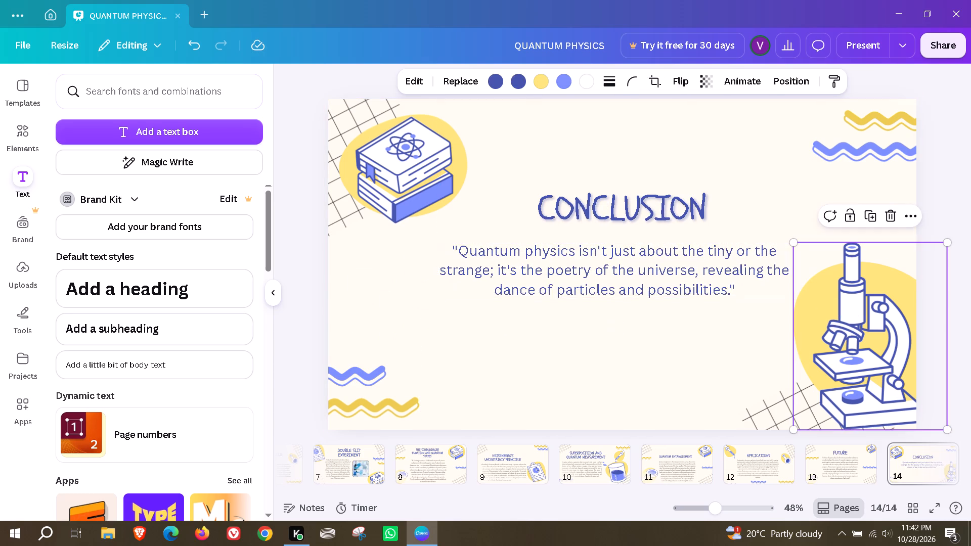
drag(793, 244, 809, 292)
drag(804, 392, 750, 383)
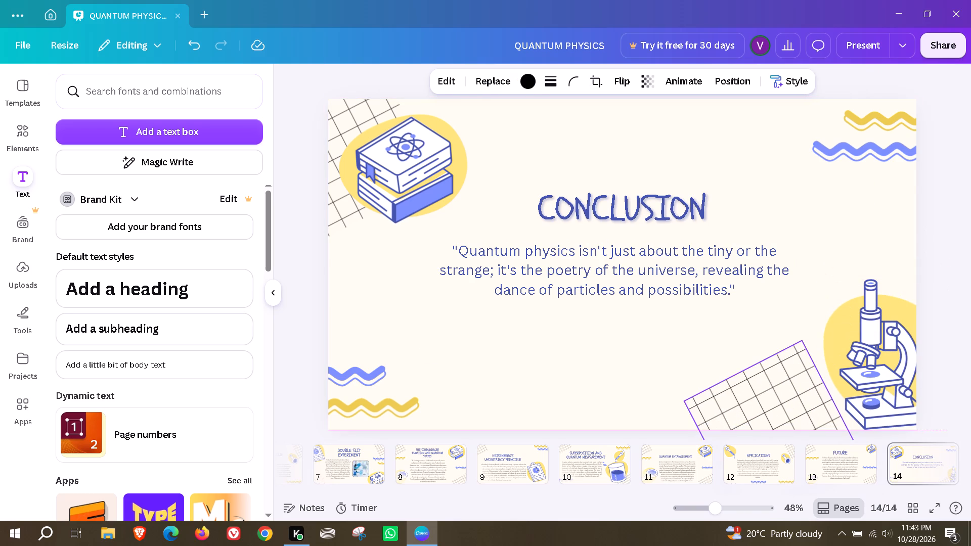
drag(750, 383, 743, 382)
drag(838, 359, 809, 353)
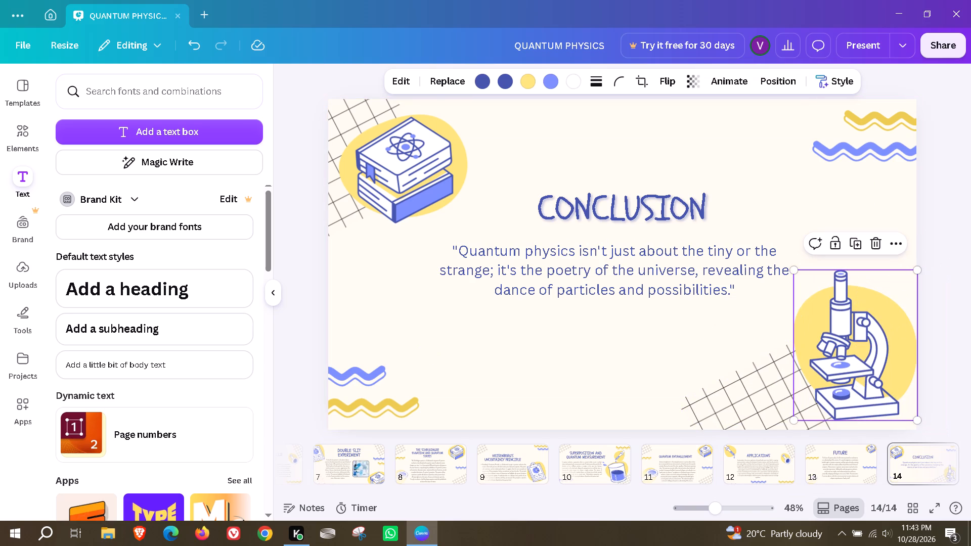
Move the yellow and blue waves in the page's lower-left corner inward so both show in full.
click(403, 395)
drag(393, 400, 465, 397)
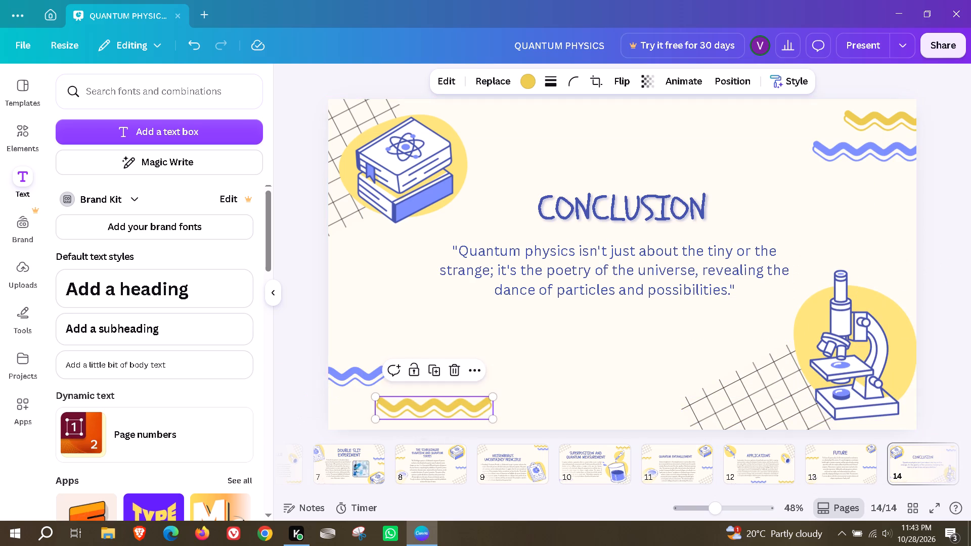
drag(367, 373, 429, 374)
Shrink the books illustration and fit it back into the page's upper-left corner over the grid.
click(421, 200)
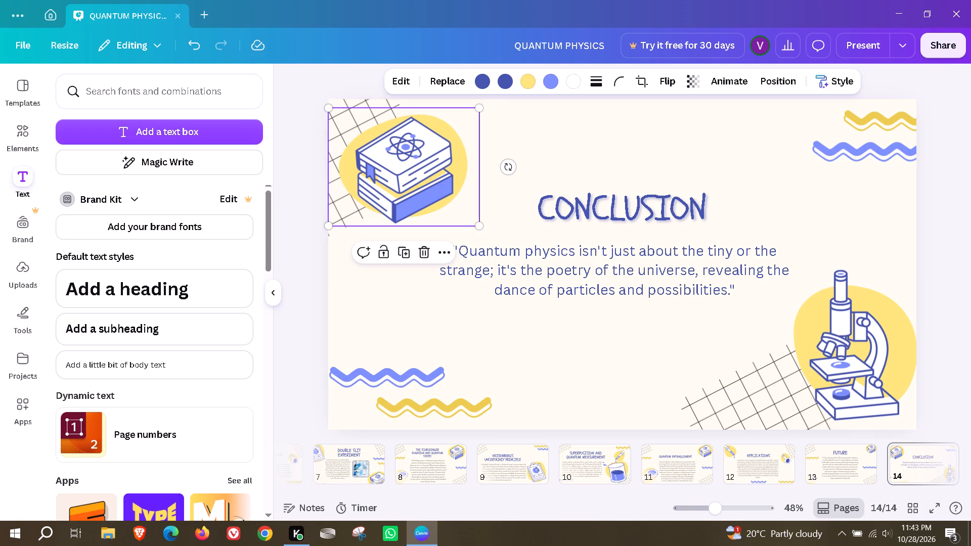
drag(477, 223, 450, 201)
drag(425, 170, 457, 170)
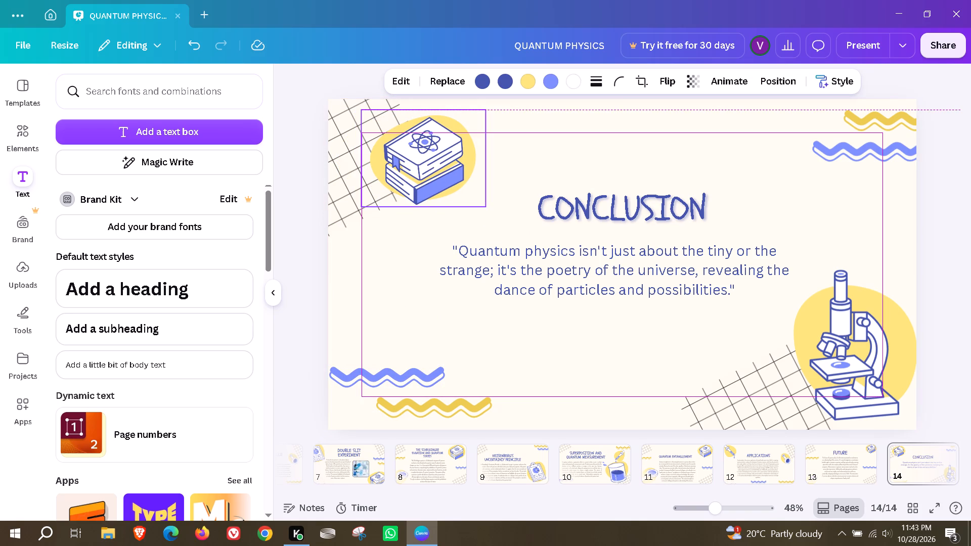
drag(457, 170, 425, 165)
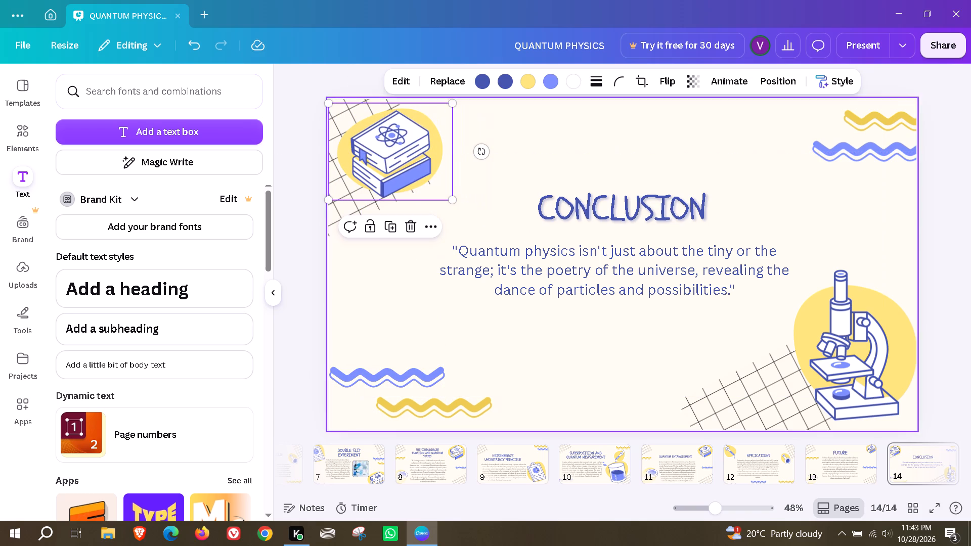
Shift the blue and yellow waves in the page's upper-right corner inward to the left.
drag(849, 153, 788, 153)
drag(823, 148, 867, 151)
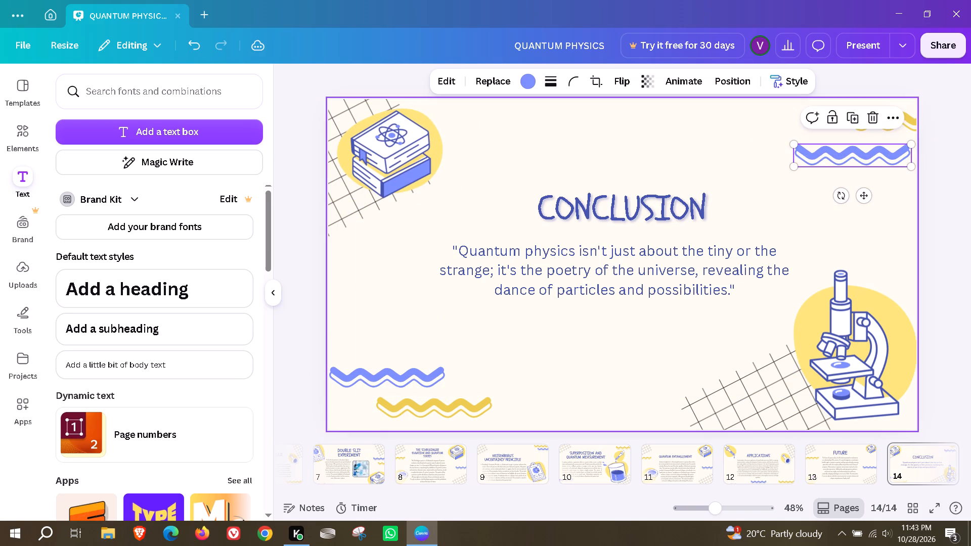
drag(867, 152, 862, 150)
drag(885, 127, 841, 127)
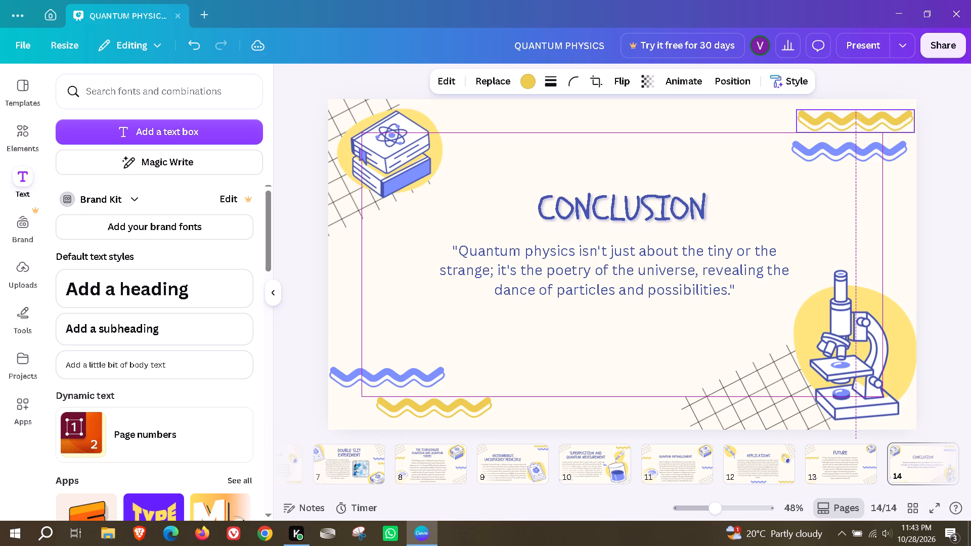
drag(841, 127, 847, 128)
Nudge the quote slightly right and the "CONCLUSION" heading slightly left so they are centred on each other.
click(639, 270)
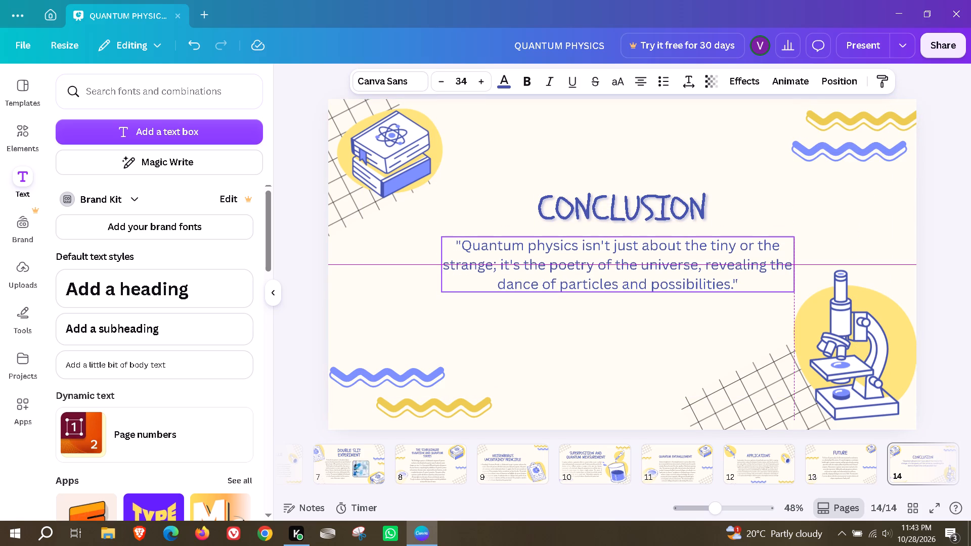
click(774, 197)
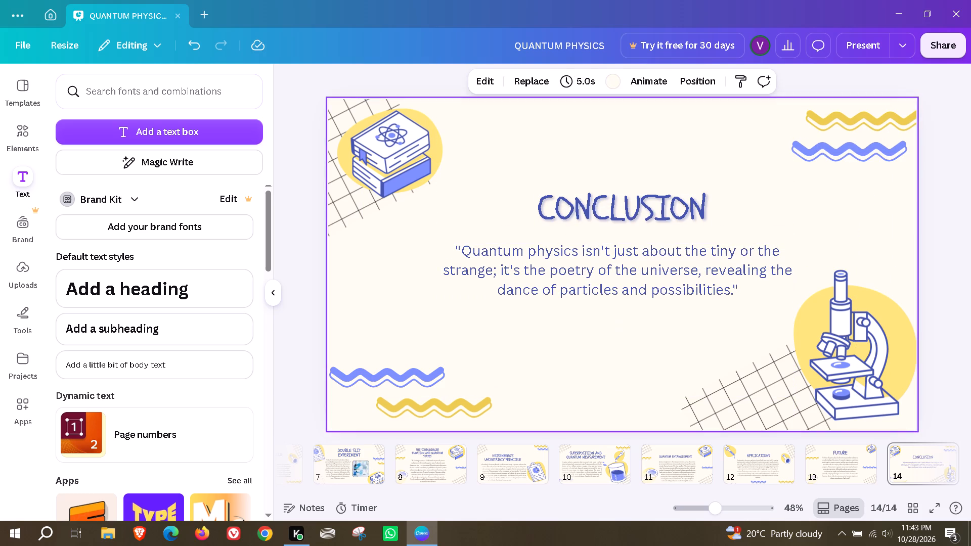
click(647, 211)
Go back to page 1 and search the animation elements for "quantum physics".
scroll(642, 466, down, 5)
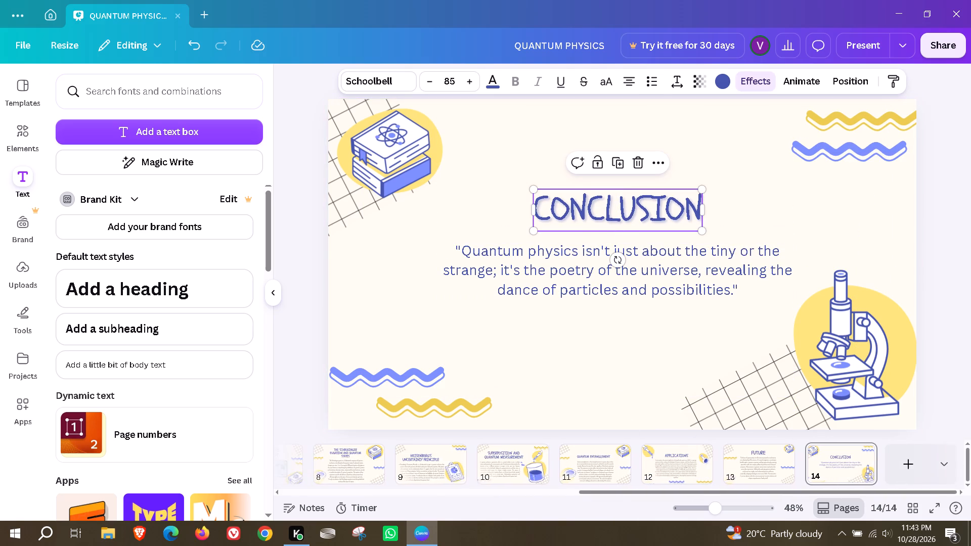
scroll(639, 466, down, 5)
scroll(627, 475, up, 20)
scroll(627, 475, up, 3)
click(321, 472)
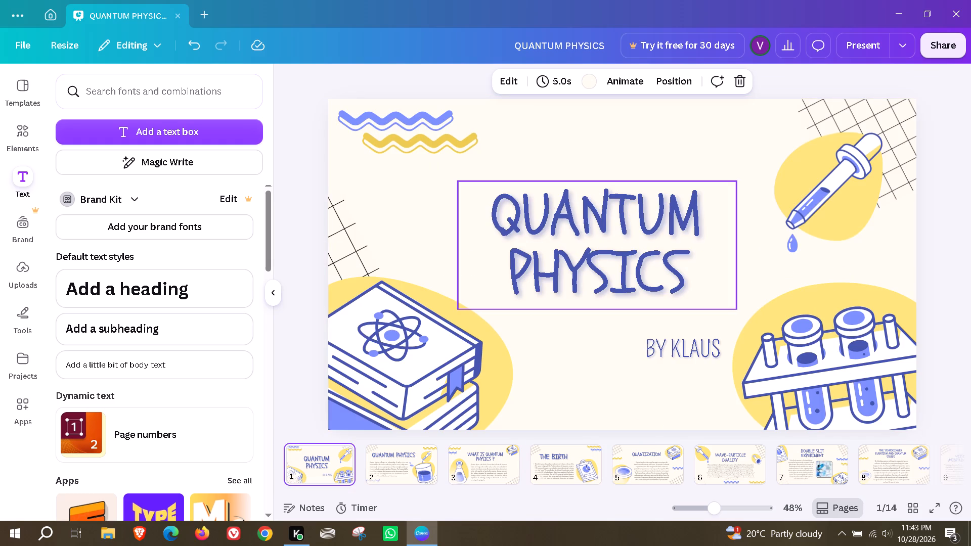
click(16, 96)
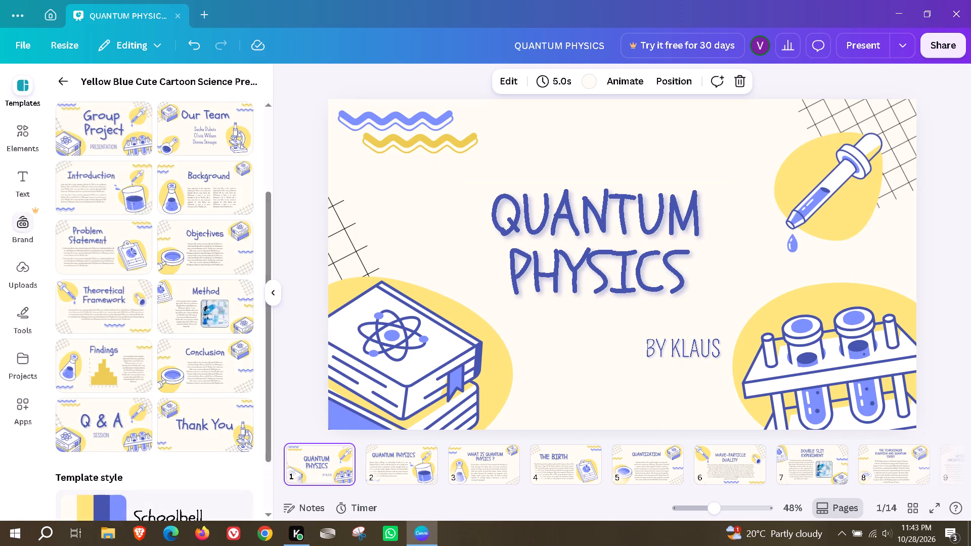
click(21, 140)
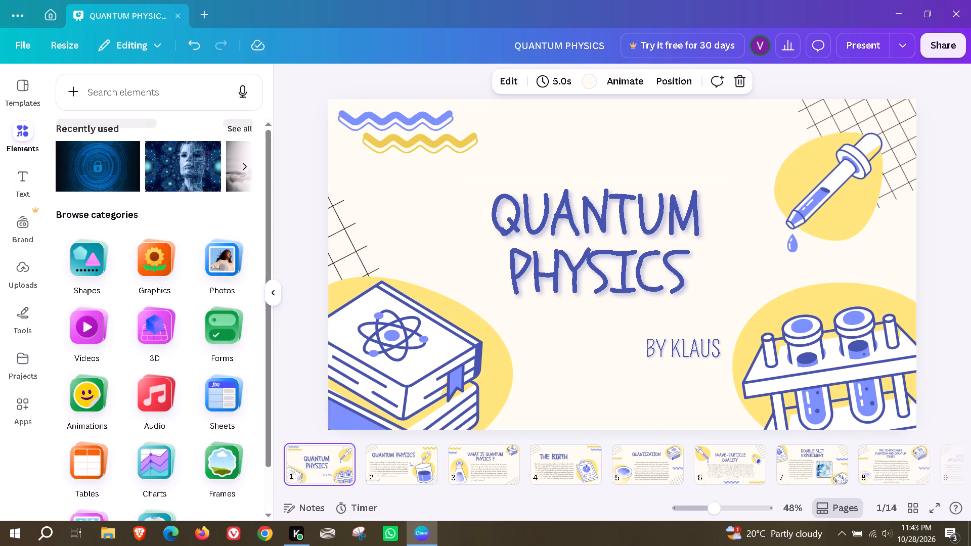
click(89, 477)
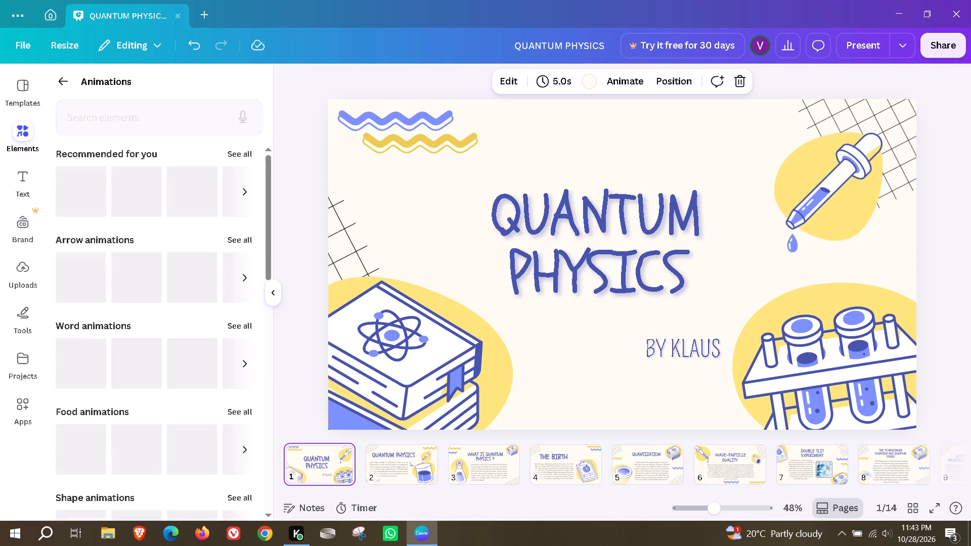
click(147, 118)
text(physics)
key(BackSpace)
key(BackSpace)
key(BackSpace)
key(BackSpace)
key(BackSpace)
key(BackSpace)
key(BackSpace)
key(BackSpace)
key(BackSpace)
text(quantum)
key(space)
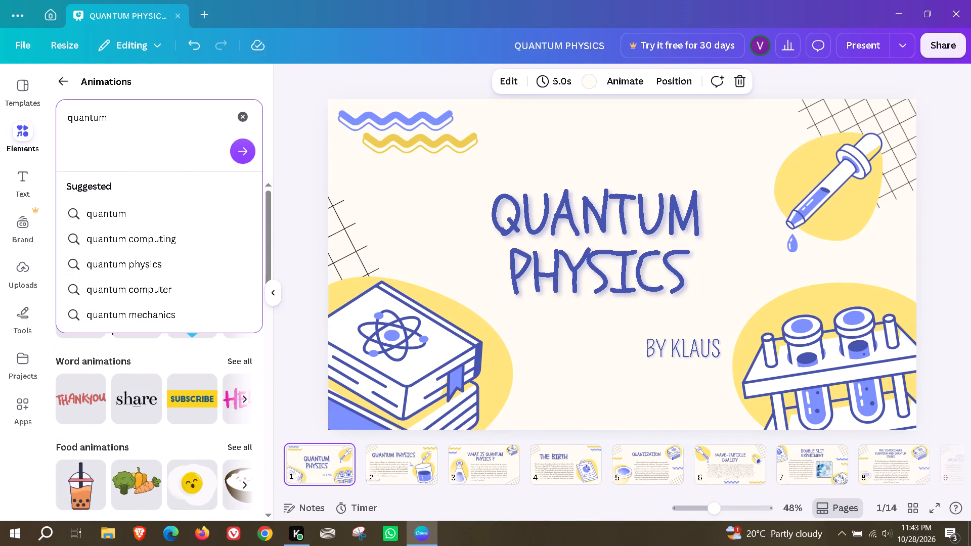
text(phys)
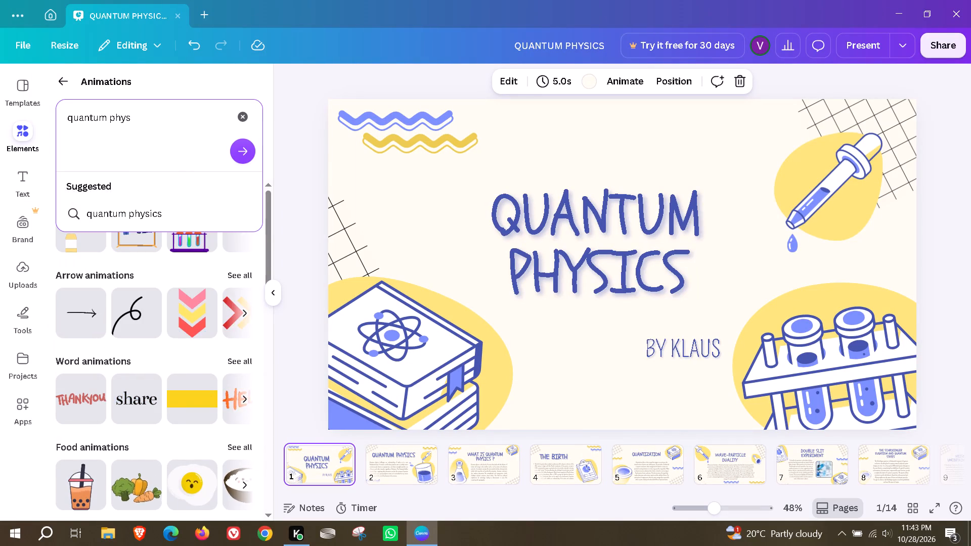
text(ics)
key(Return)
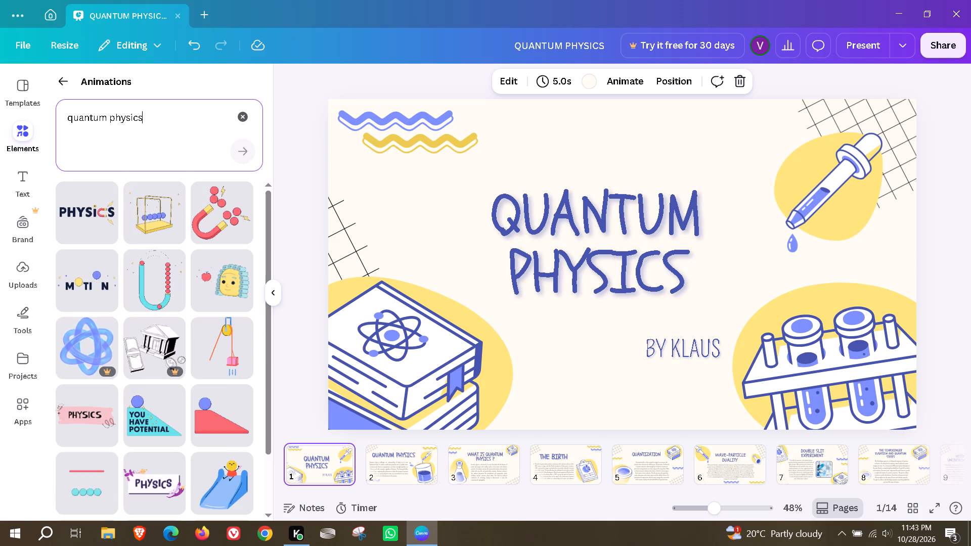
Add the red magnet animation to page 1, shrink it, and place it just left of the "QUANTUM PHYSICS" title.
drag(207, 221, 457, 209)
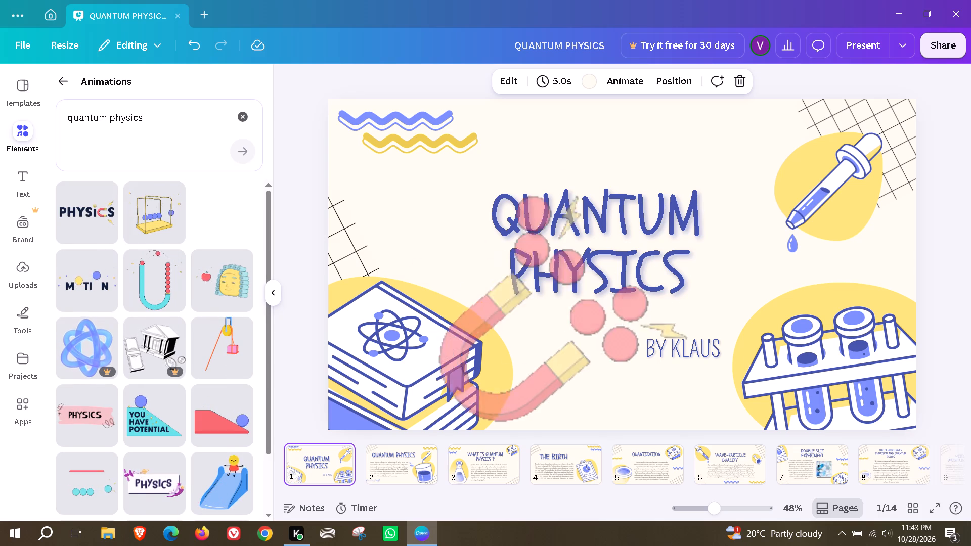
drag(457, 209, 479, 155)
drag(726, 114, 575, 334)
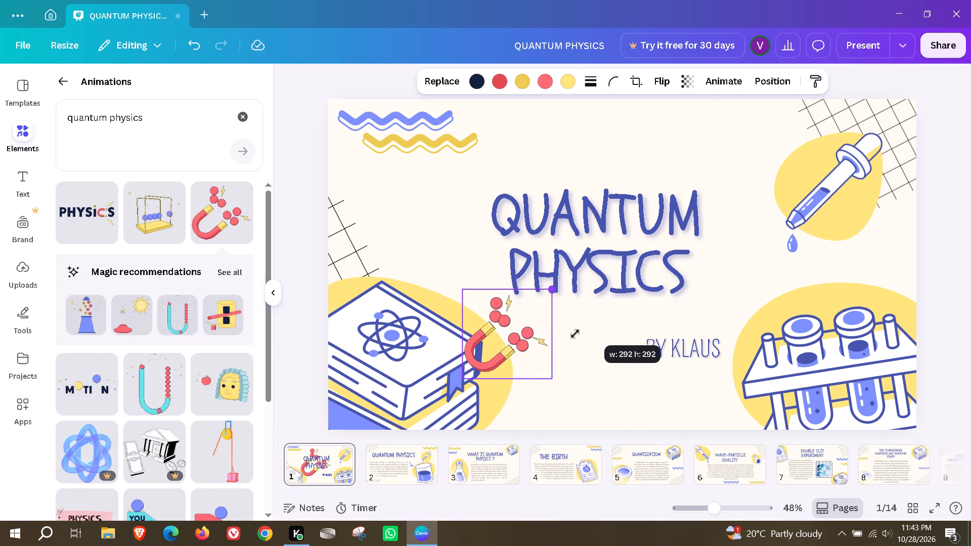
drag(575, 334, 561, 358)
drag(491, 367, 585, 343)
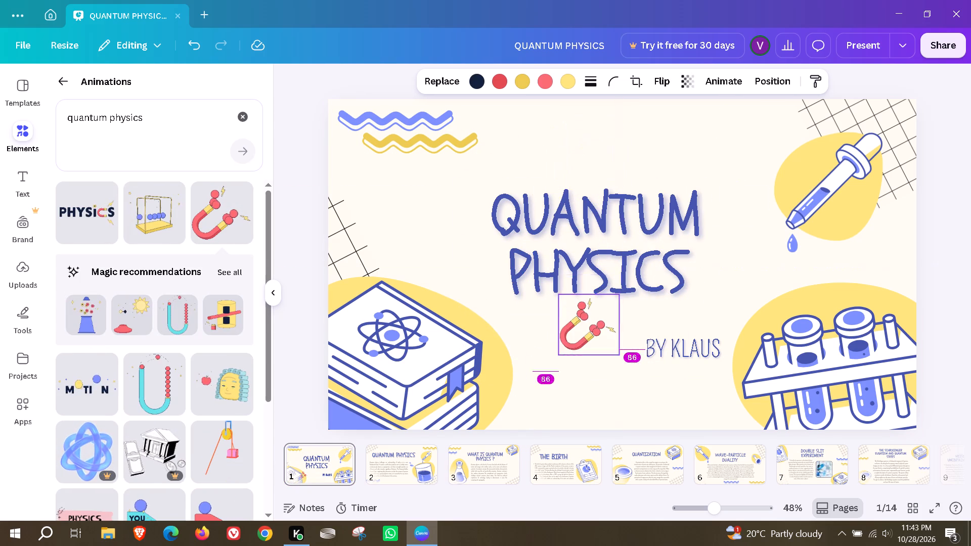
drag(585, 343, 447, 258)
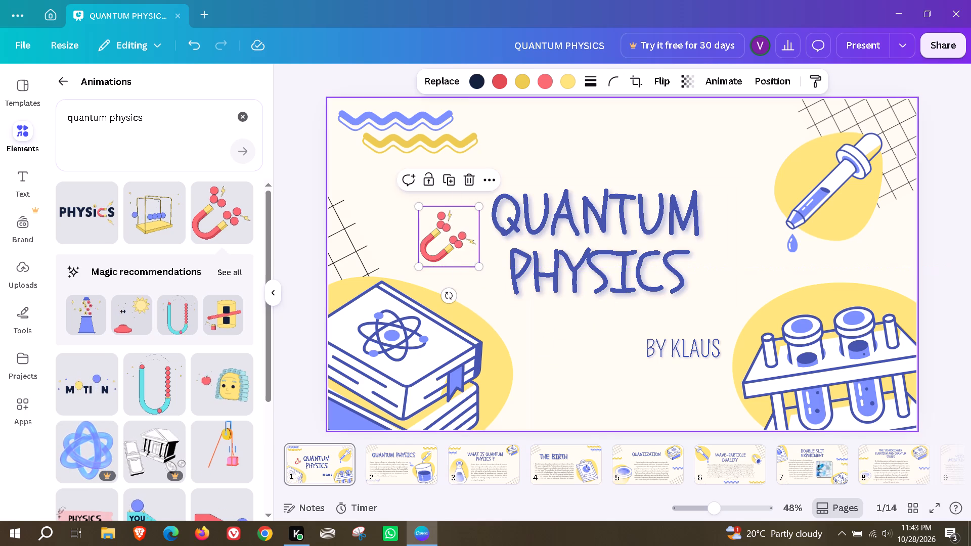
click(565, 363)
Shrink page 2's "QUANTUM PHYSICS" heading to size 77.2 and place it just above the body paragraph.
click(400, 462)
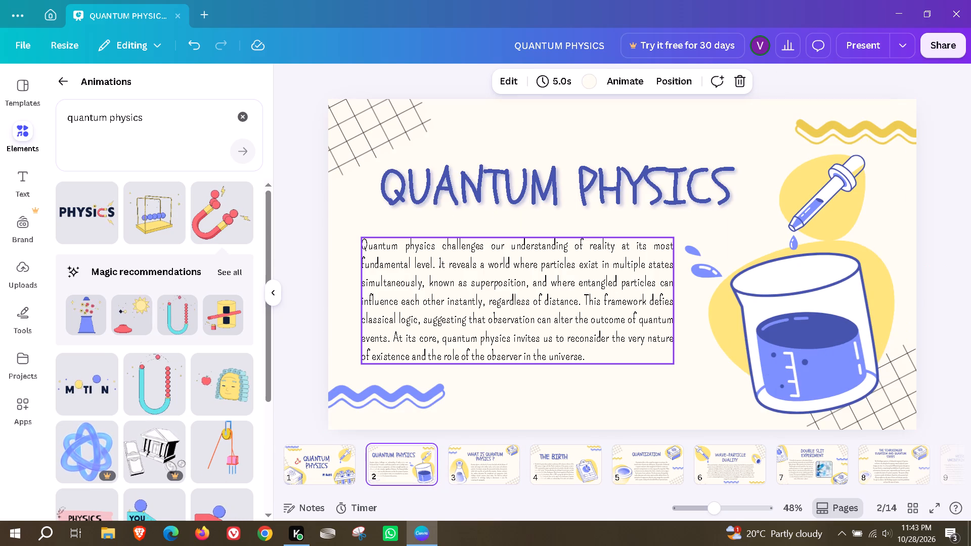
click(703, 192)
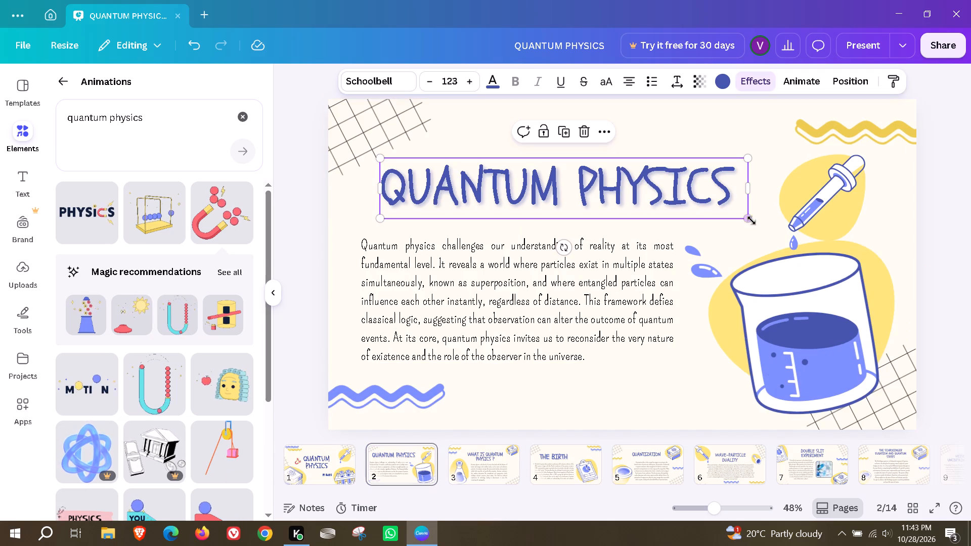
drag(752, 220, 612, 207)
drag(513, 179, 504, 212)
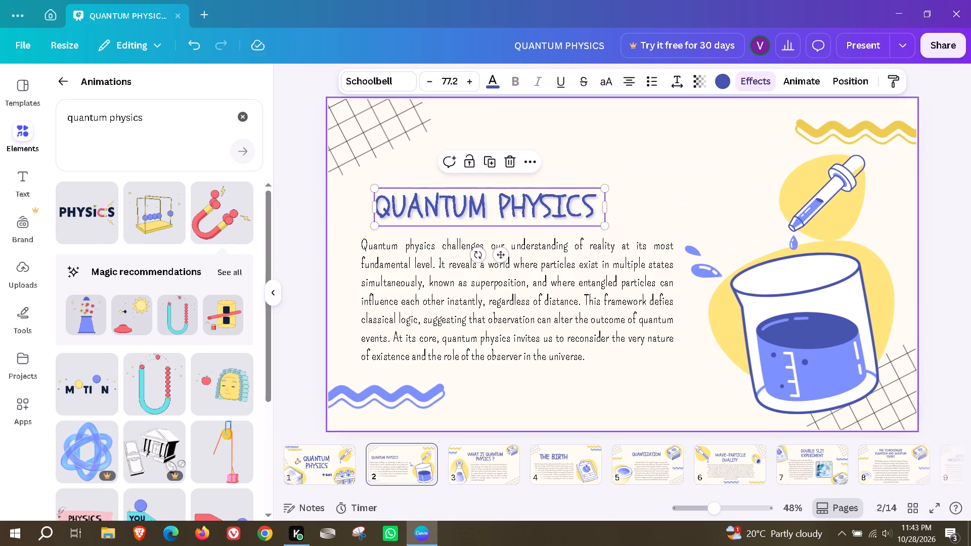
drag(534, 211, 550, 220)
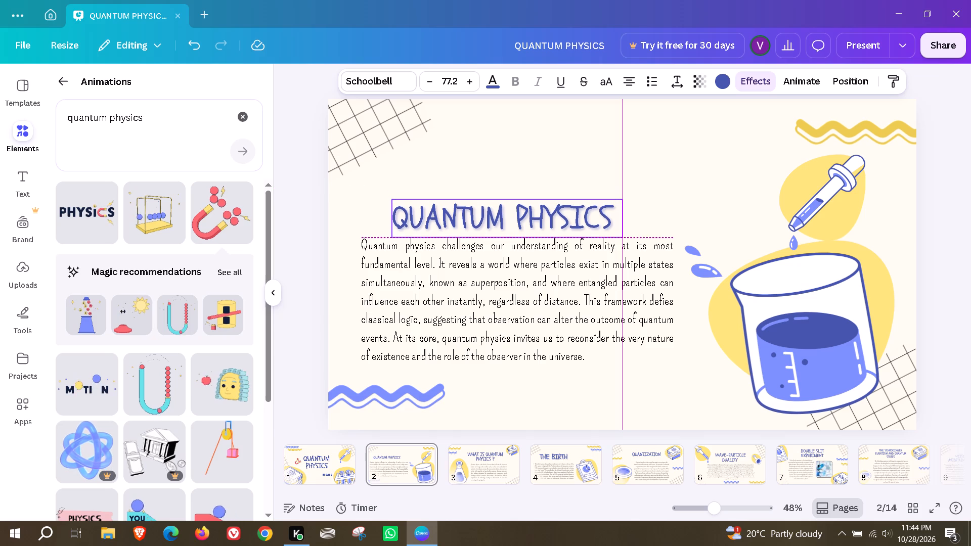
drag(550, 220, 550, 216)
click(693, 195)
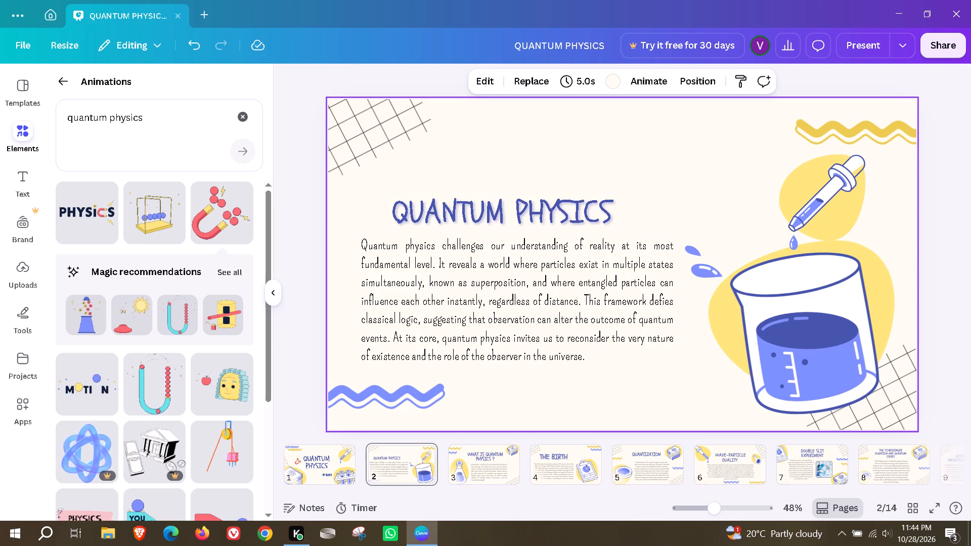
Add the Newton's cradle animation to page 2, shrink it, and place it above the right end of the heading.
drag(167, 215, 509, 158)
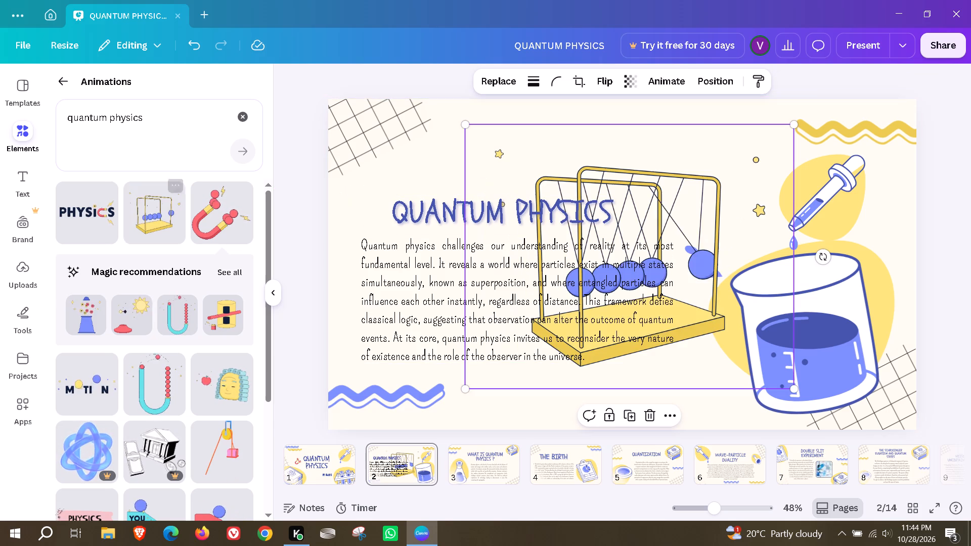
drag(793, 125, 584, 354)
drag(521, 377, 627, 165)
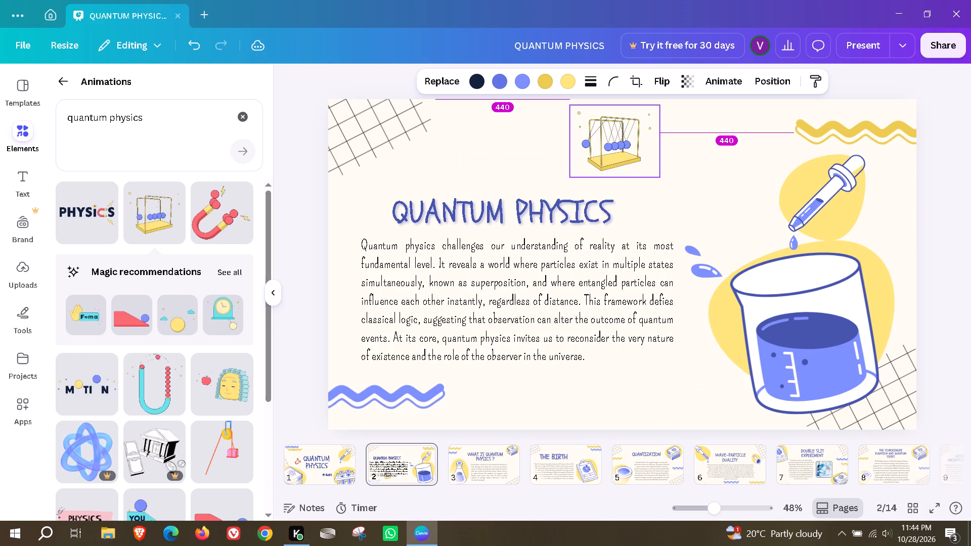
drag(627, 165, 627, 175)
click(699, 195)
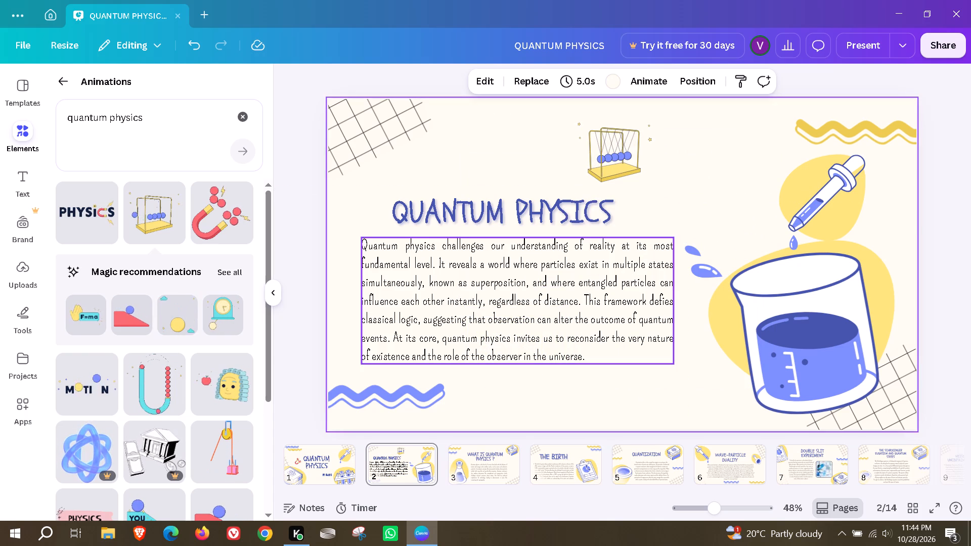
Shrink page 3's "WHAT IS QUANTUM PHYSICS ?" heading to size 59.9 and place it just above the body paragraph.
click(503, 457)
click(706, 195)
drag(817, 245, 686, 215)
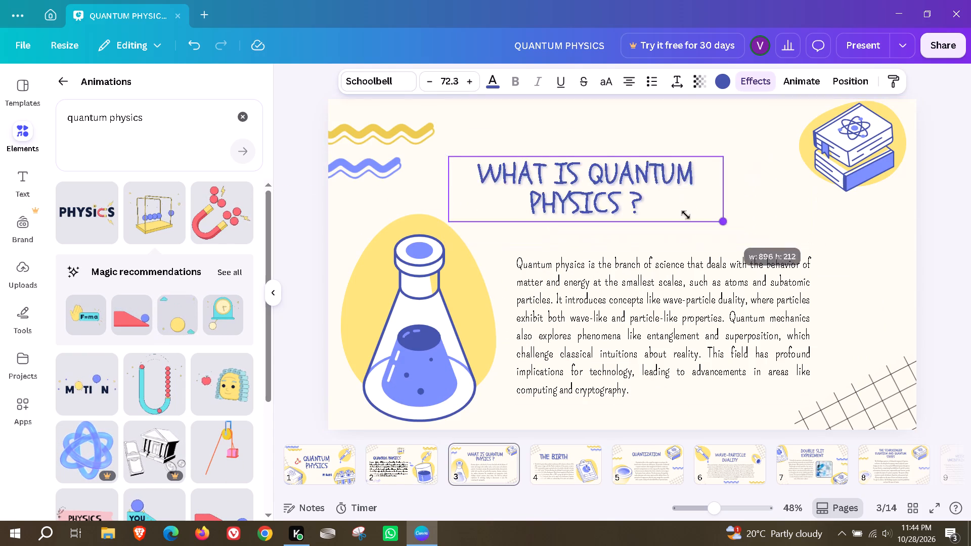
drag(686, 215, 677, 213)
drag(590, 196, 680, 227)
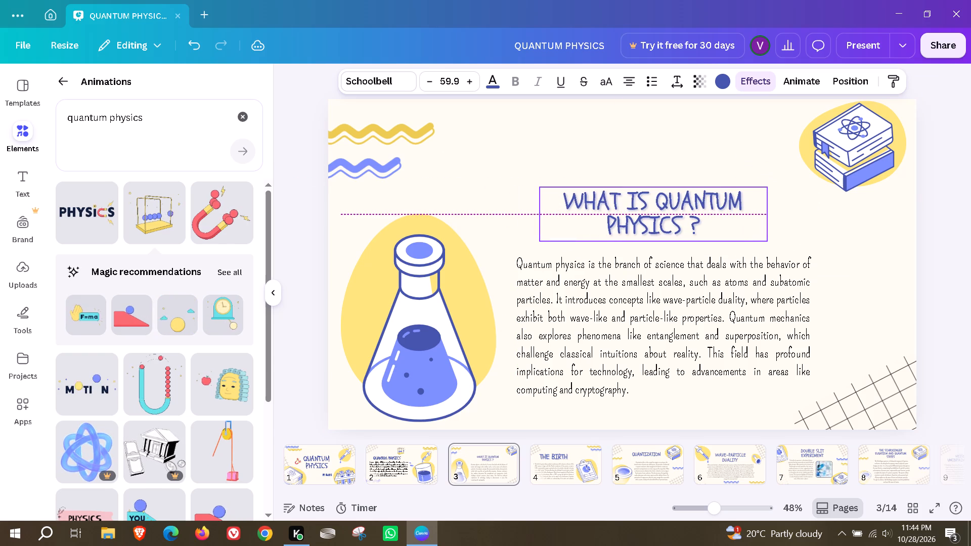
drag(680, 227, 681, 227)
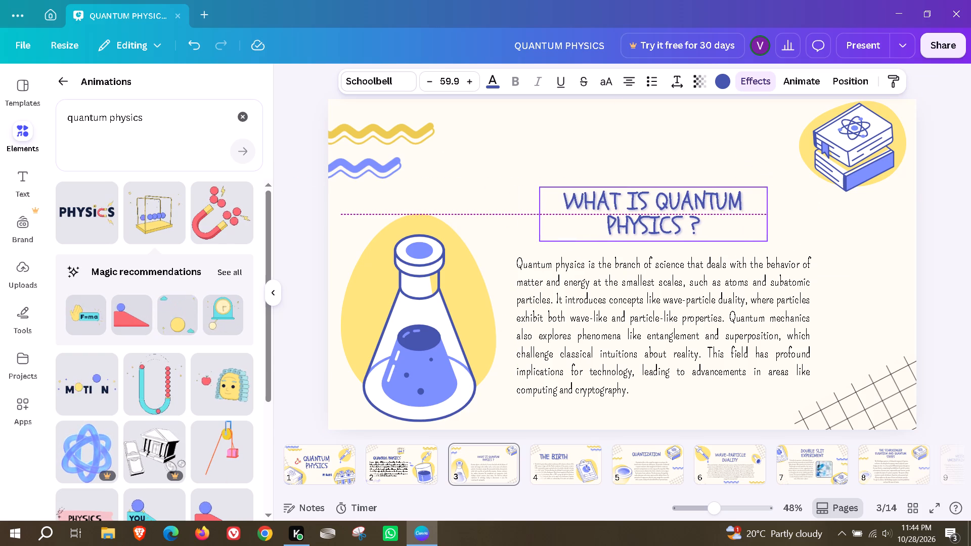
drag(681, 227, 677, 227)
click(831, 233)
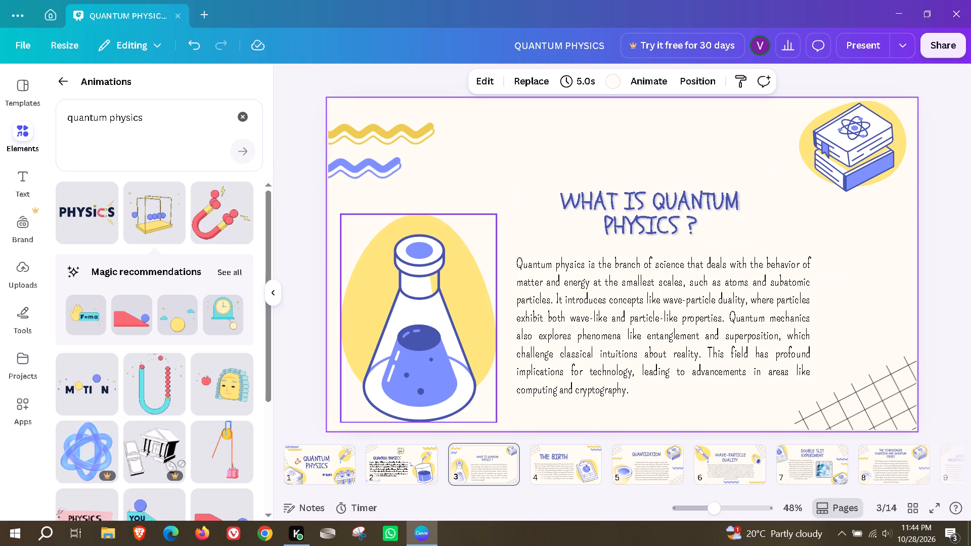
Add the animation of a blue ball rolling down a red ramp to page 3, shrink it, and place it above the heading.
drag(125, 320, 458, 144)
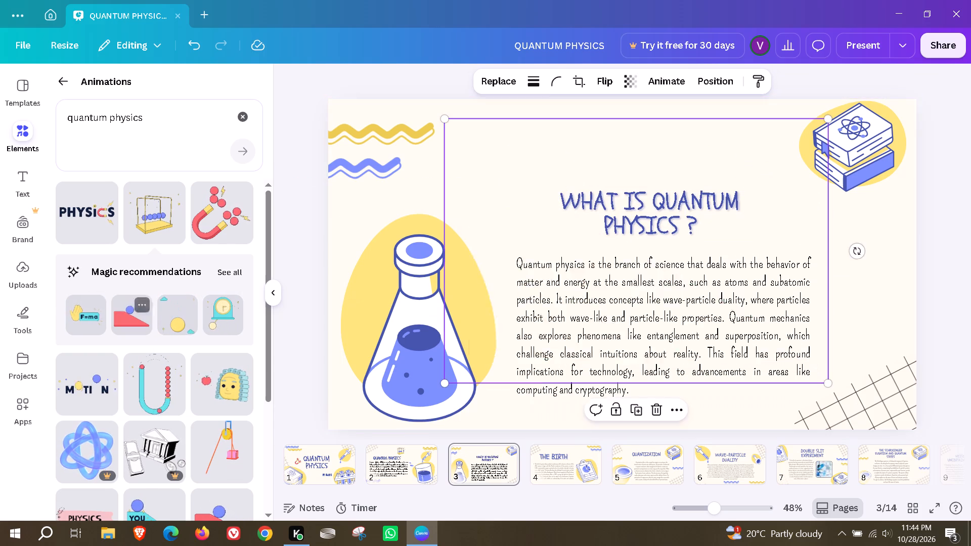
drag(443, 123, 647, 358)
drag(712, 349, 551, 145)
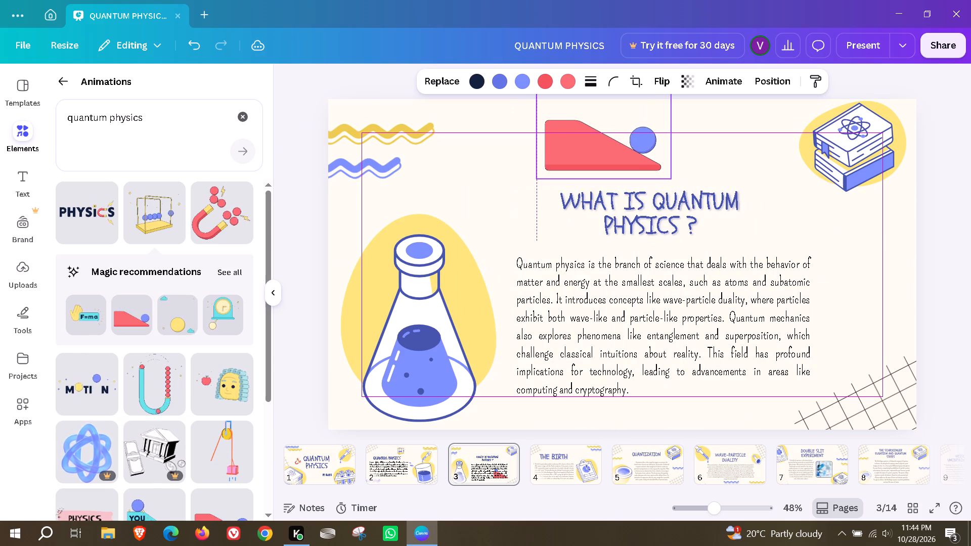
drag(551, 145, 553, 151)
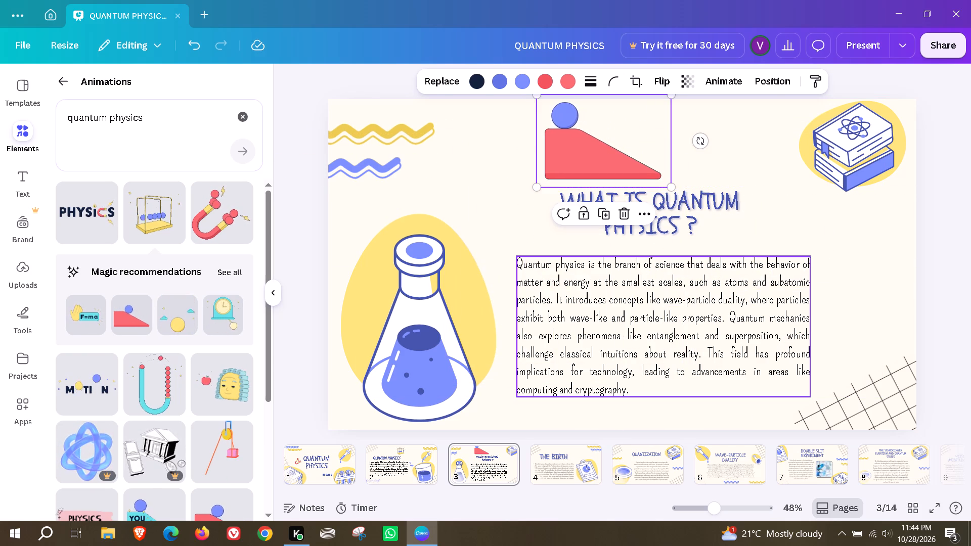
Shift page 3's body paragraph, heading and ramp animation slightly down, keeping even gaps between them.
drag(641, 306, 640, 315)
drag(679, 204, 676, 224)
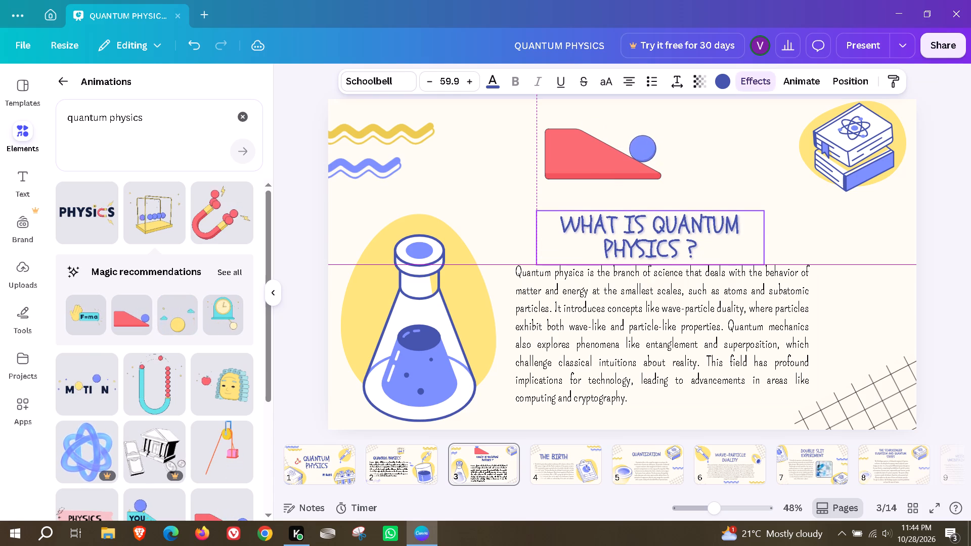
drag(676, 224, 676, 220)
drag(581, 158, 580, 168)
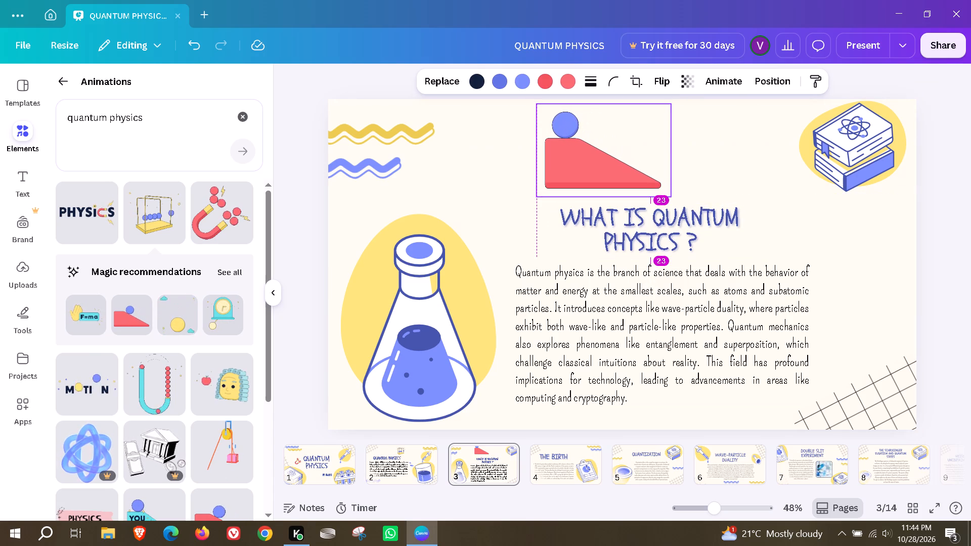
drag(580, 168, 579, 171)
click(875, 263)
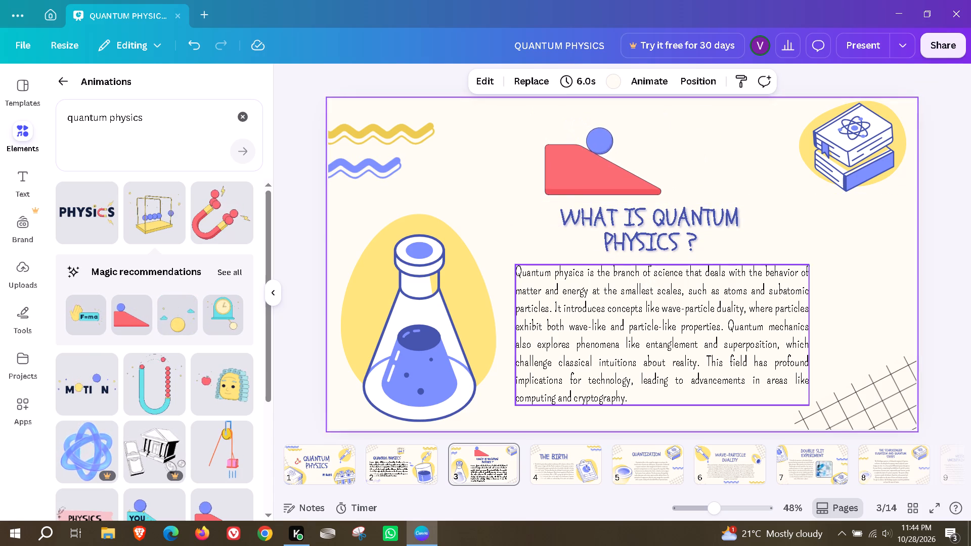
Shrink page 4's "THE BIRTH" heading to size 59.4 and place it just above the body paragraph.
click(557, 476)
click(487, 203)
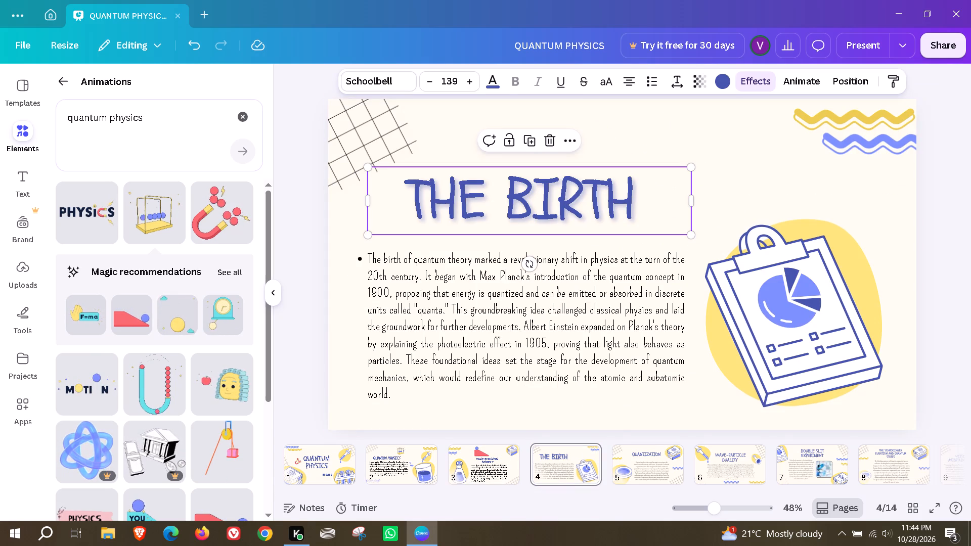
drag(688, 235, 504, 196)
drag(447, 183, 536, 226)
Add the "MOTION" word animation to page 4, shrink it, and place it above the "THE BIRTH" heading.
scroll(138, 355, down, 1)
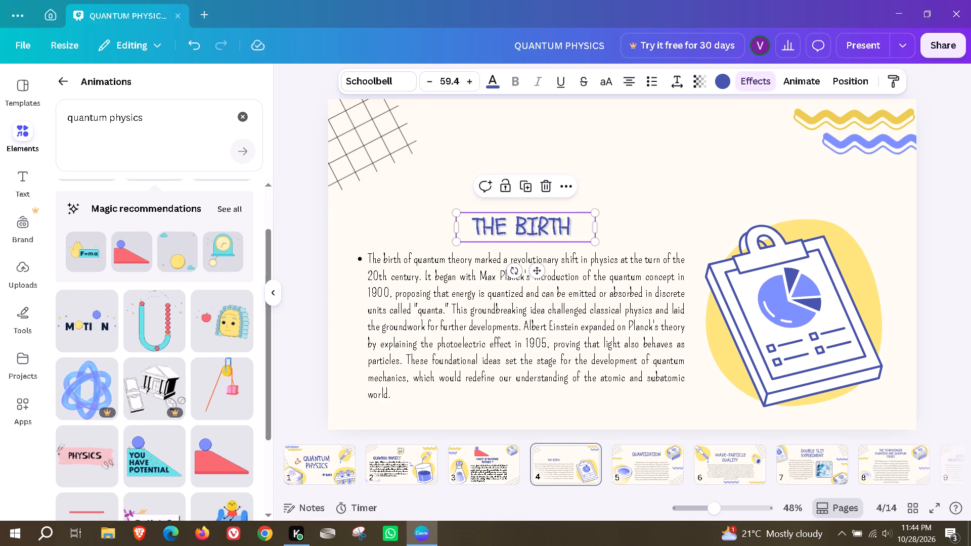
drag(96, 339, 472, 185)
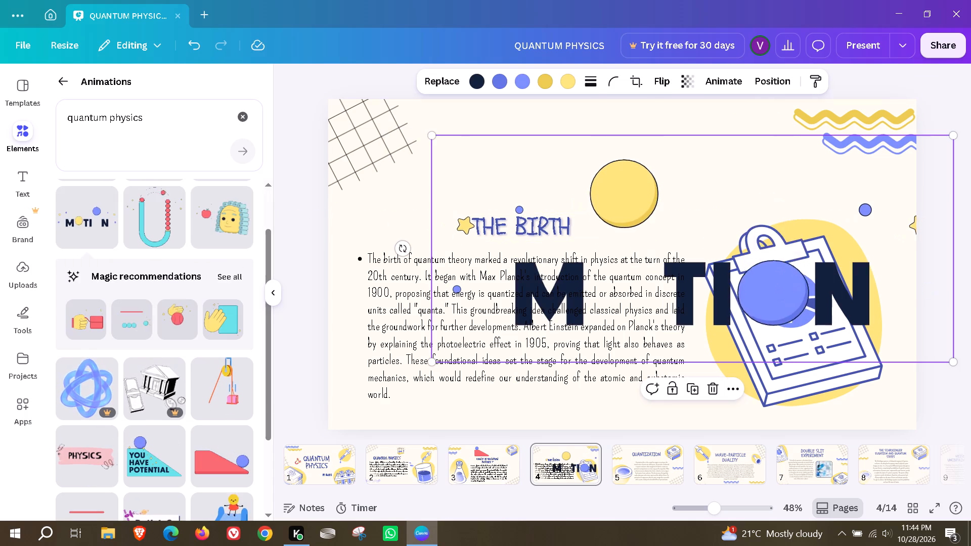
drag(433, 135, 771, 341)
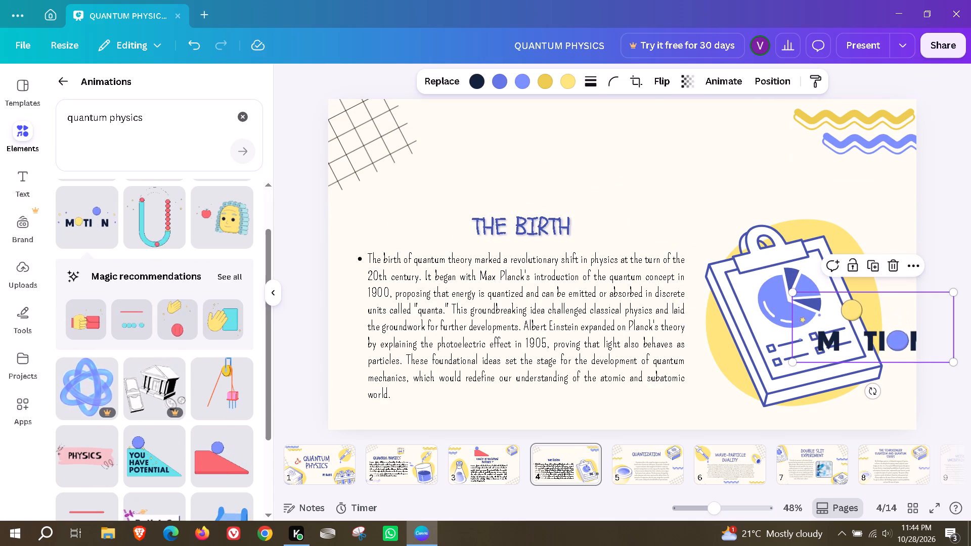
drag(891, 343, 618, 165)
click(687, 218)
Shrink page 5's "QUANTIZATION" heading to size 58.4 and centre it just above the body paragraph.
click(624, 460)
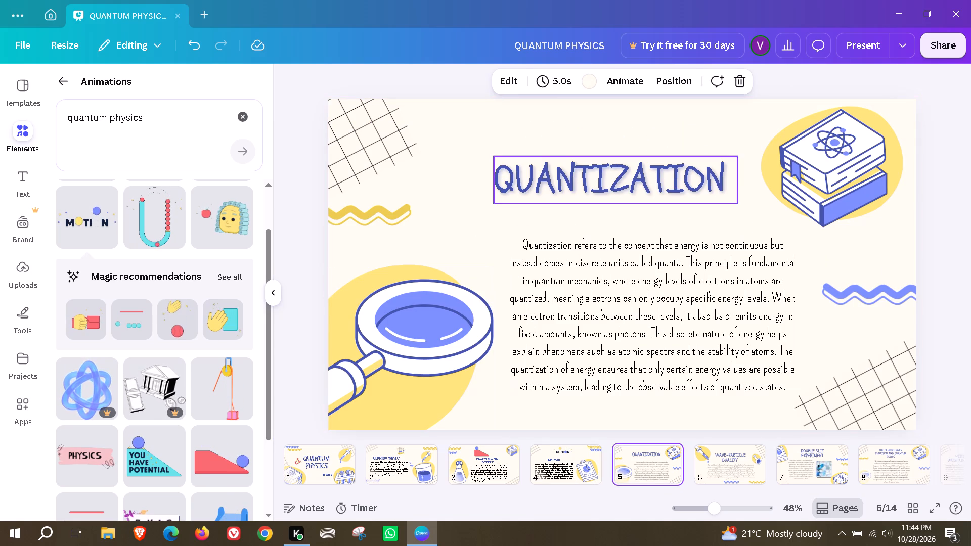
click(562, 198)
click(733, 205)
drag(735, 203, 701, 193)
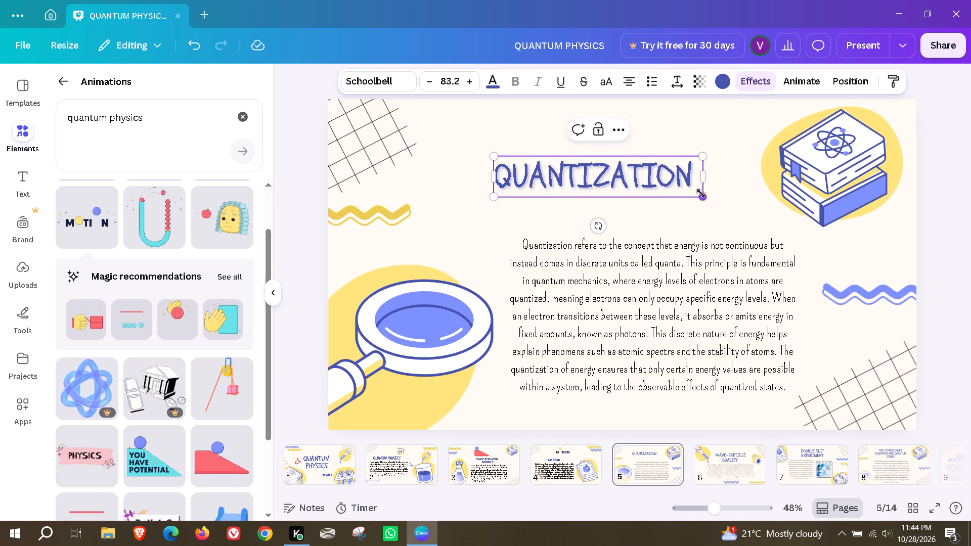
drag(705, 194, 642, 186)
drag(564, 168, 652, 212)
click(650, 211)
drag(575, 170, 639, 209)
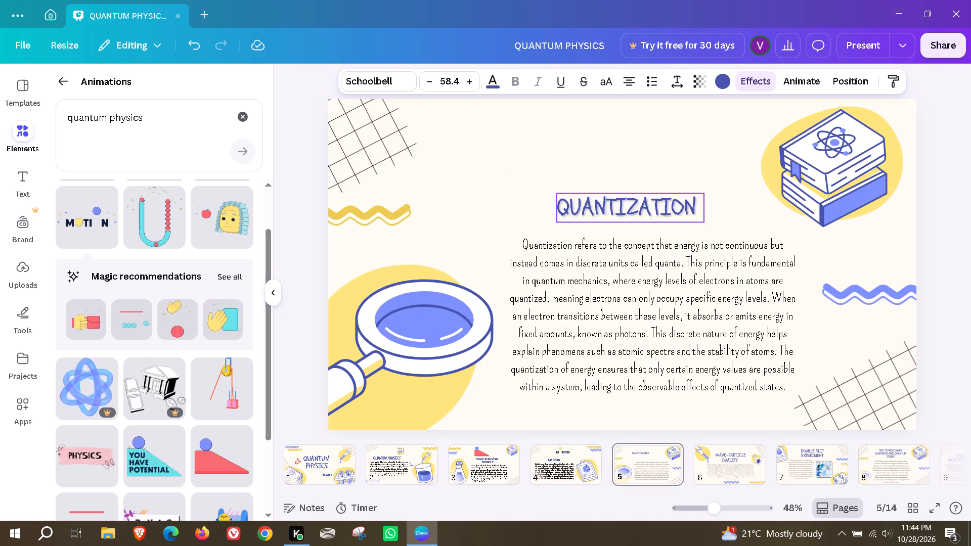
drag(639, 209, 657, 214)
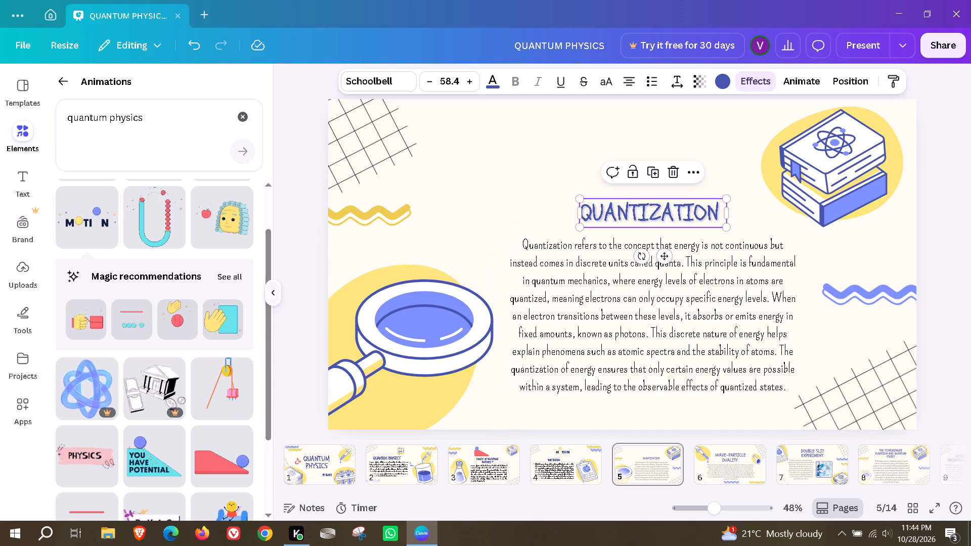
Add the animation of the wigged face with an apple to page 5, shrink it, and place it above the heading.
drag(214, 238, 450, 175)
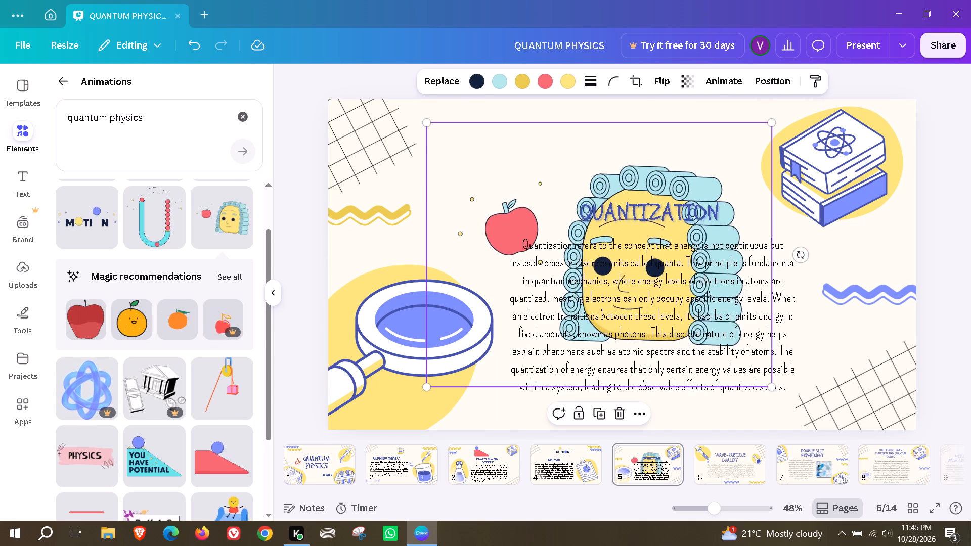
drag(769, 125, 524, 341)
drag(491, 360, 505, 166)
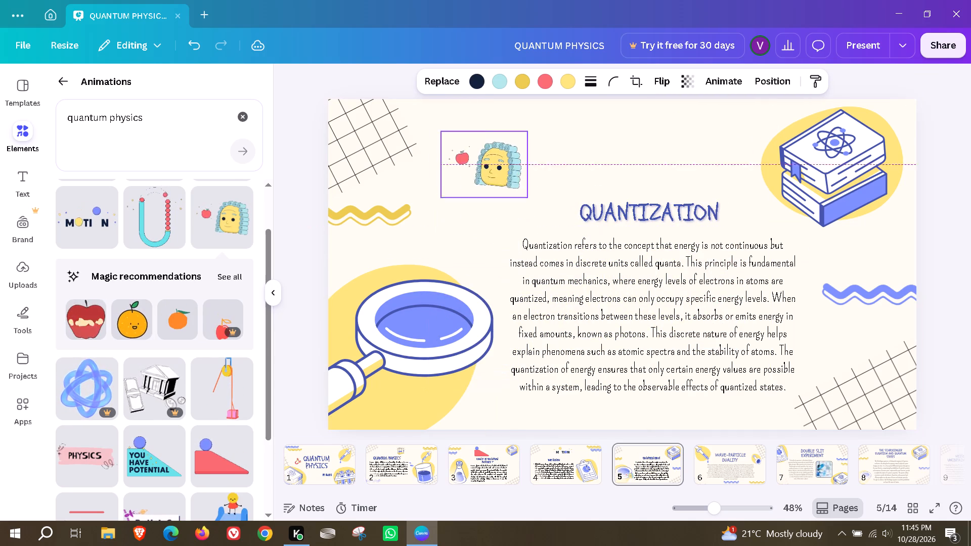
drag(505, 166, 606, 160)
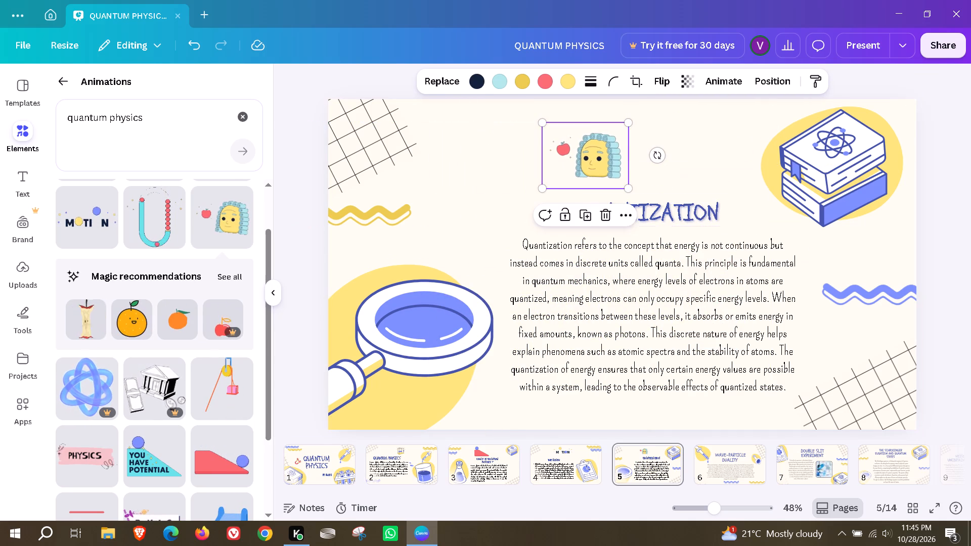
Reduce the "QUANTIZATION" heading to size 53.1 and re-centre it closer above the body paragraph.
drag(664, 215, 657, 215)
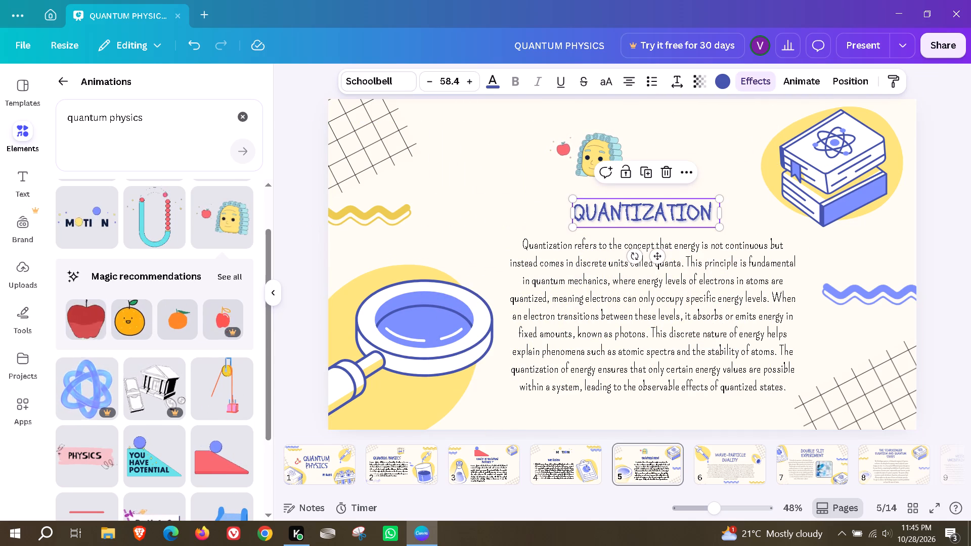
click(716, 222)
drag(718, 227, 705, 222)
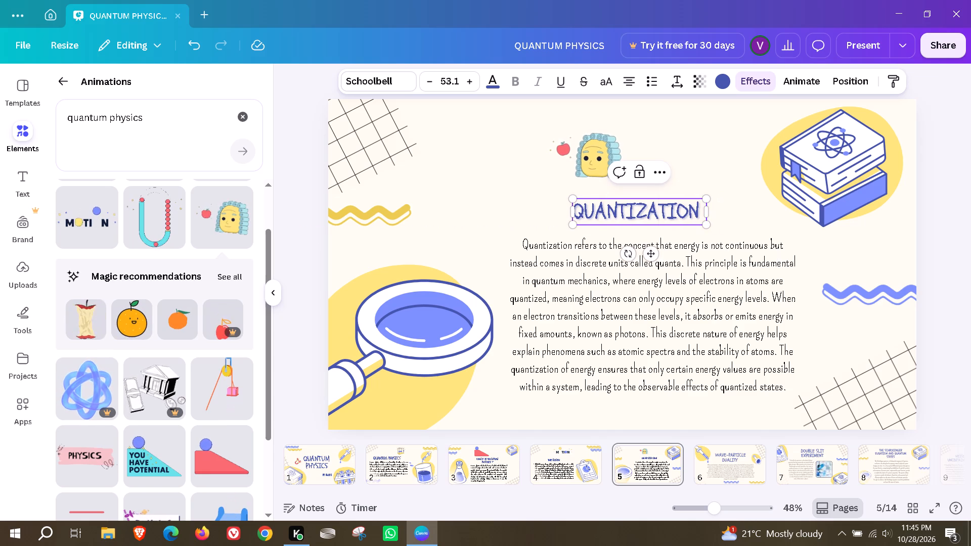
click(663, 218)
click(713, 214)
drag(654, 216, 666, 221)
click(741, 222)
drag(643, 213, 654, 215)
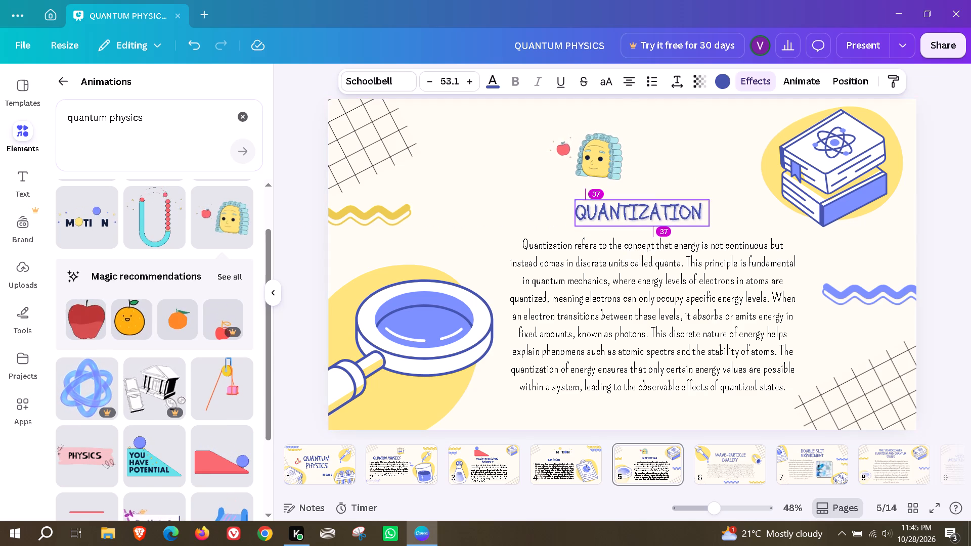
drag(654, 215, 653, 221)
click(715, 170)
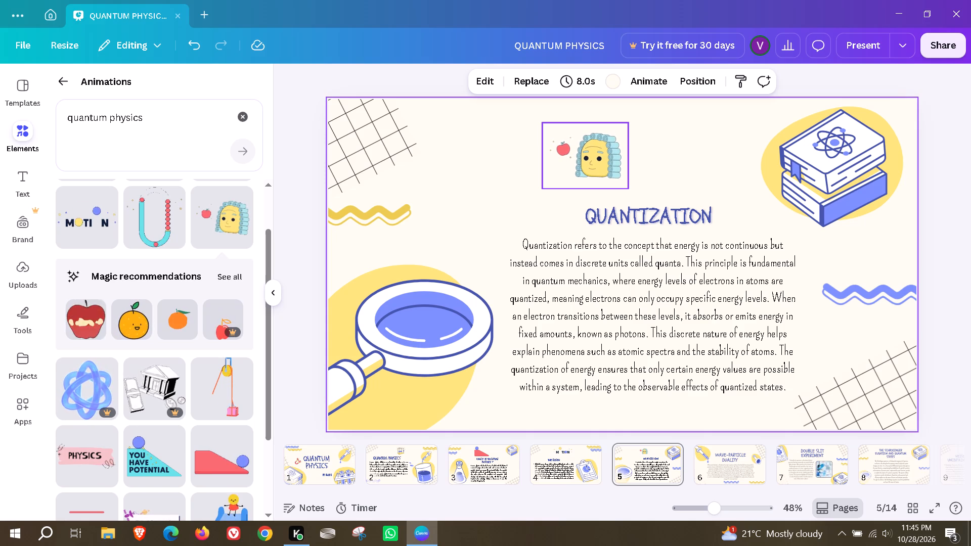
Move the wigged face and apple animation to the left of the "QUANTIZATION" heading.
drag(594, 153, 508, 176)
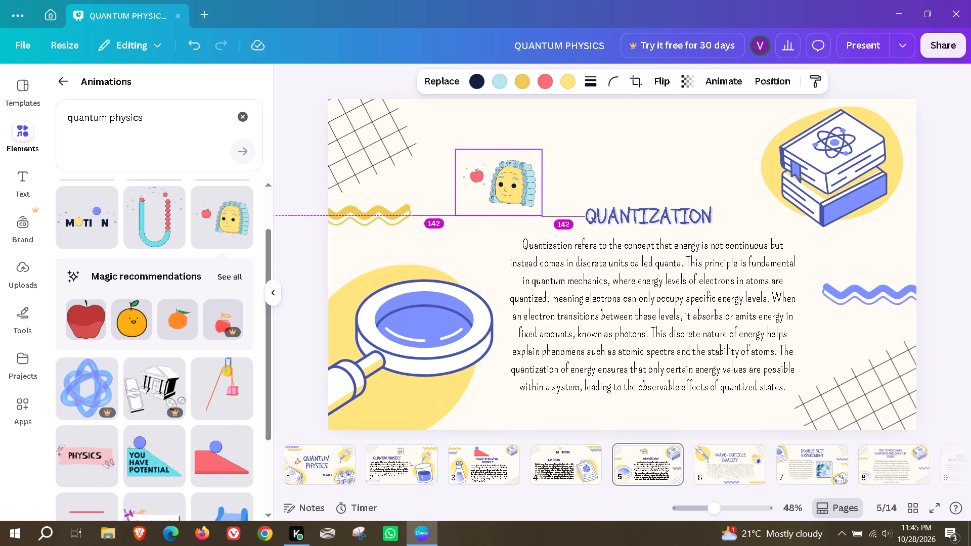
drag(508, 176, 500, 197)
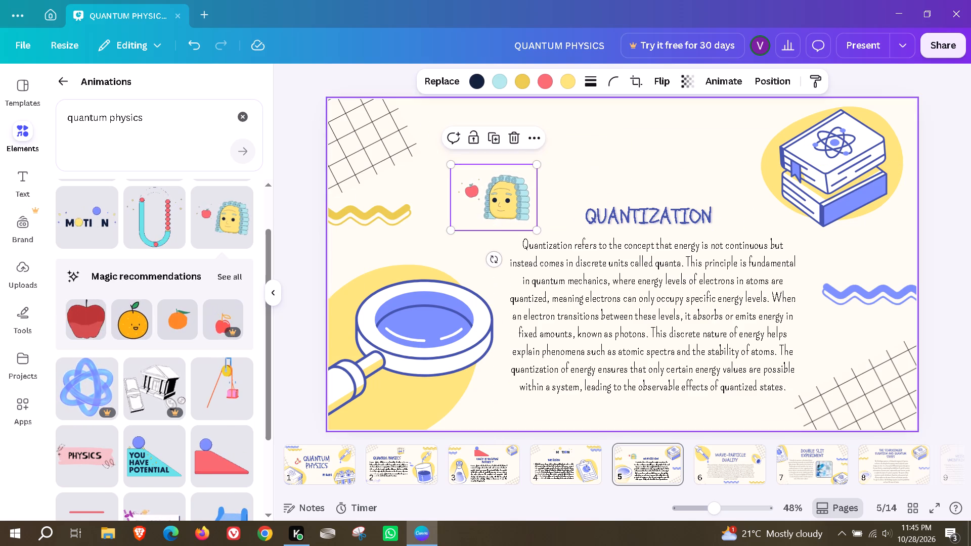
click(659, 145)
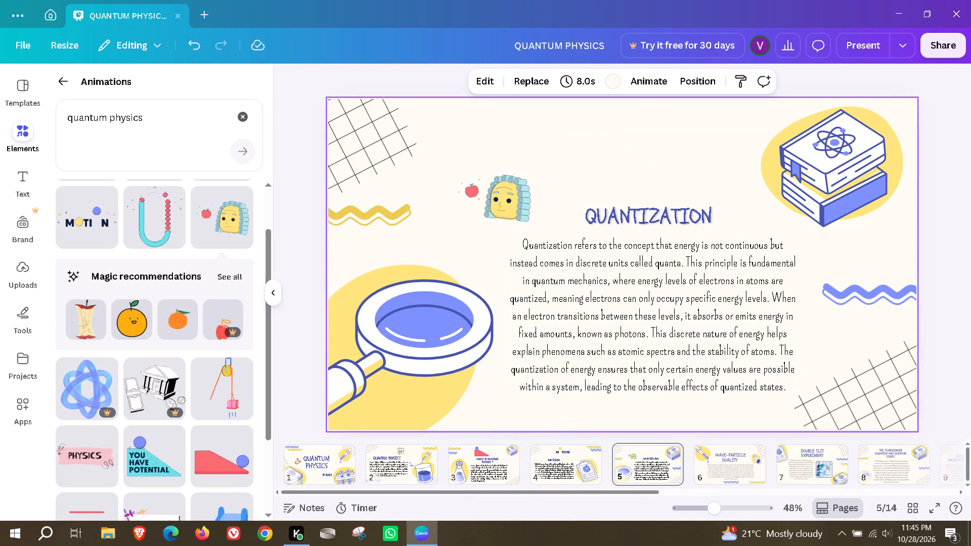
Shrink page 6's "WAVE-PARTICLE DUALITY" heading to size 53.1 and centre it just above the body paragraph.
click(720, 457)
click(614, 206)
click(763, 245)
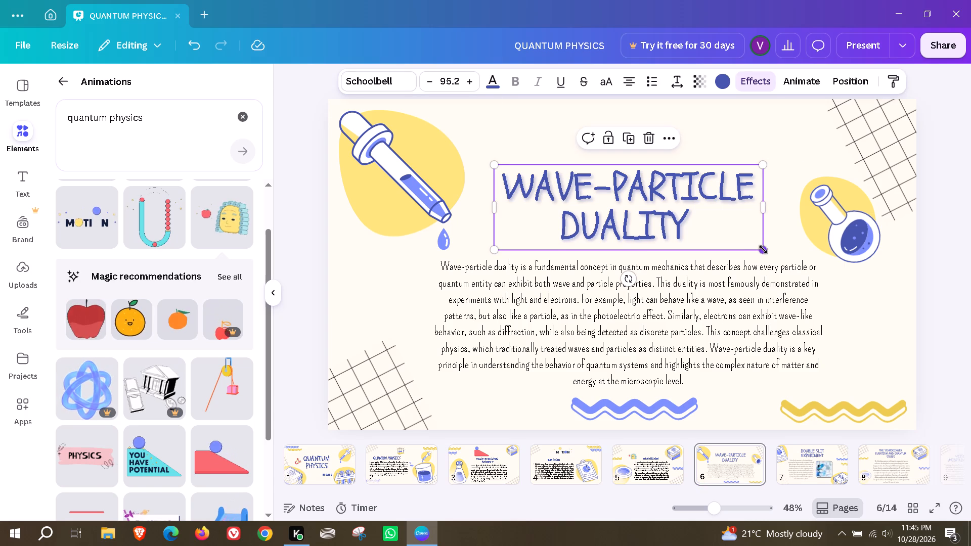
drag(763, 249, 643, 215)
drag(592, 191, 643, 222)
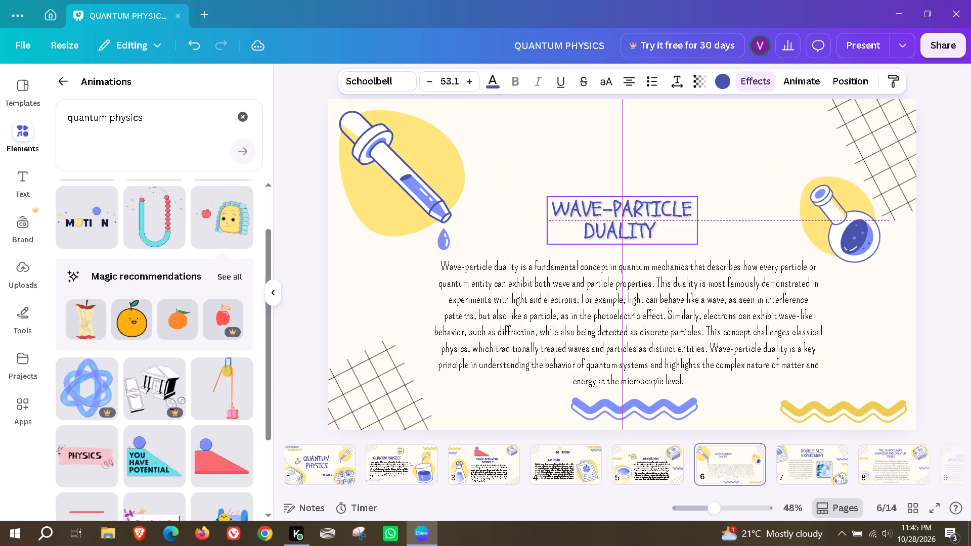
drag(643, 222, 642, 225)
click(740, 225)
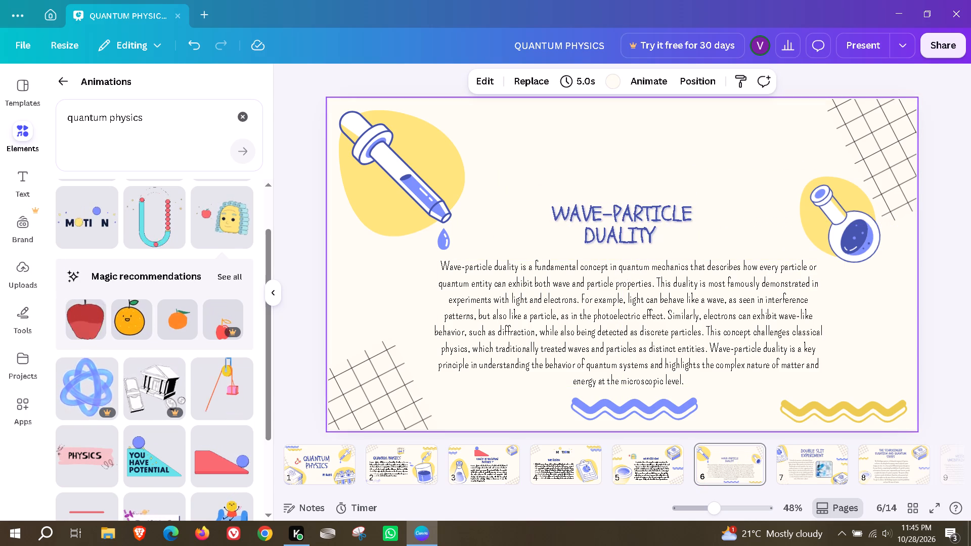
Add the pink brushstroke "PHYSICS" animation to page 6, shrink it, and place it centred above the heading.
scroll(183, 346, down, 2)
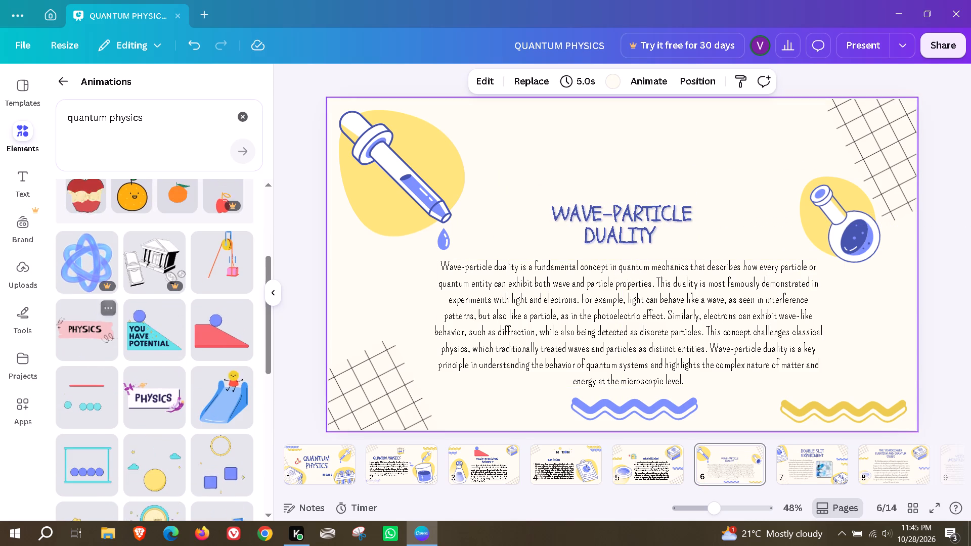
drag(104, 344, 482, 215)
drag(432, 171, 599, 246)
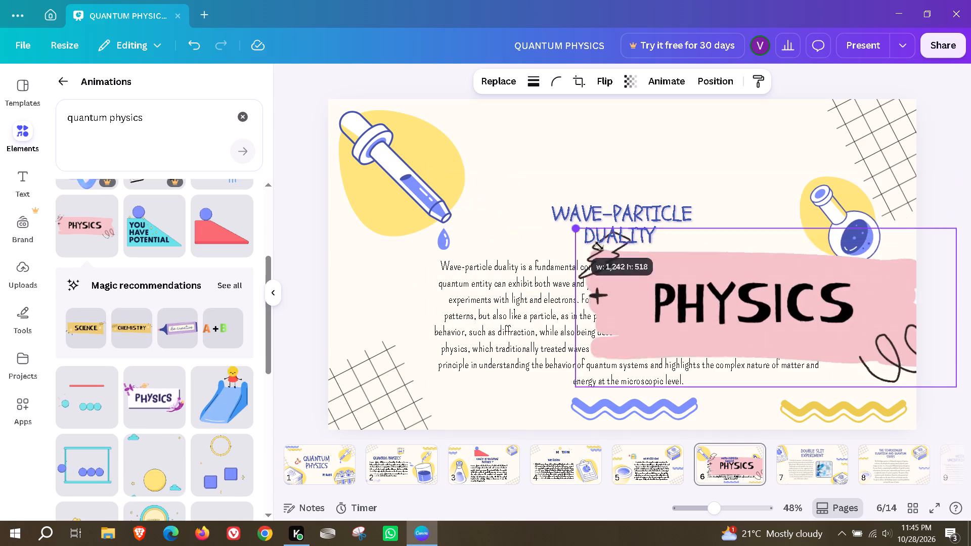
drag(599, 246, 773, 341)
click(738, 405)
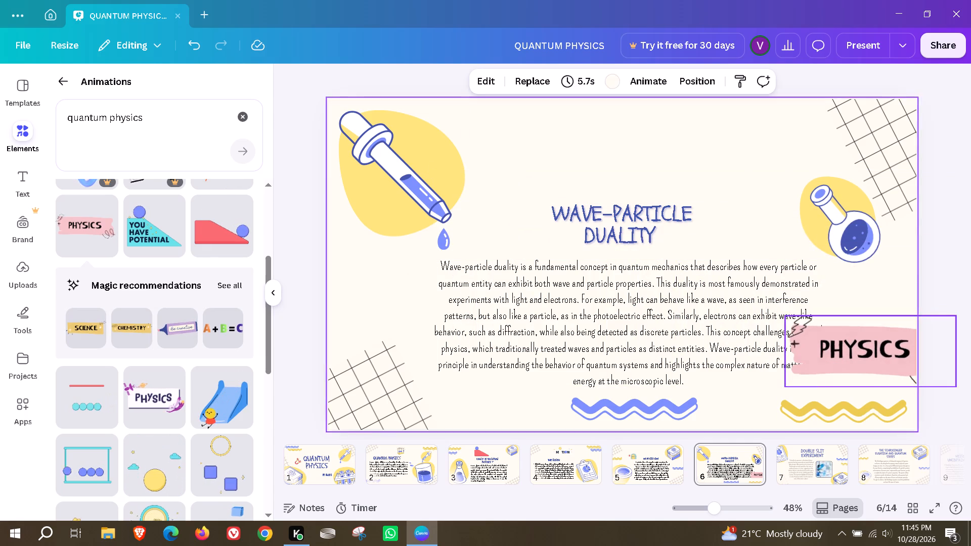
click(830, 357)
drag(834, 359, 585, 163)
click(738, 208)
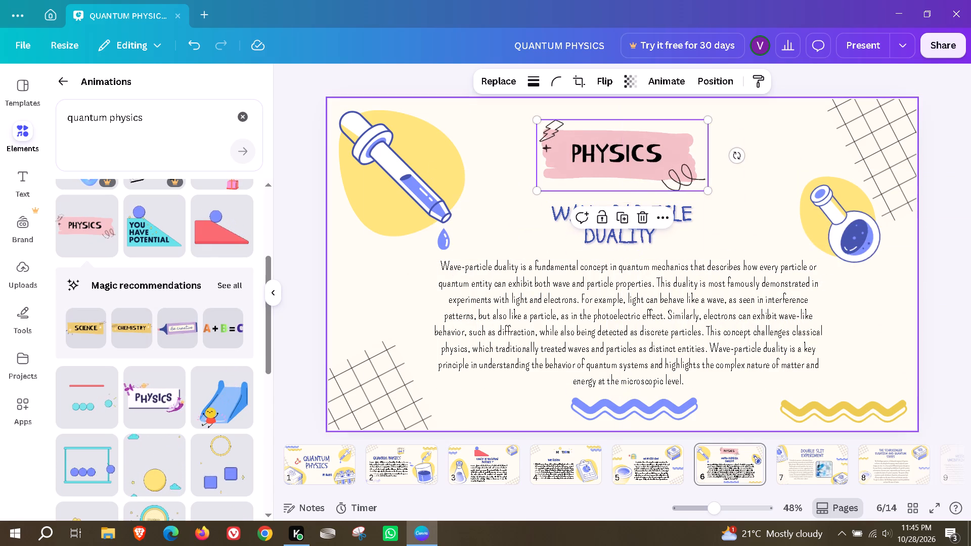
Shrink page 7's "DOUBLE SLIT EXPERIMENT" heading to size 67.2 and centre it just above the body paragraph.
click(791, 464)
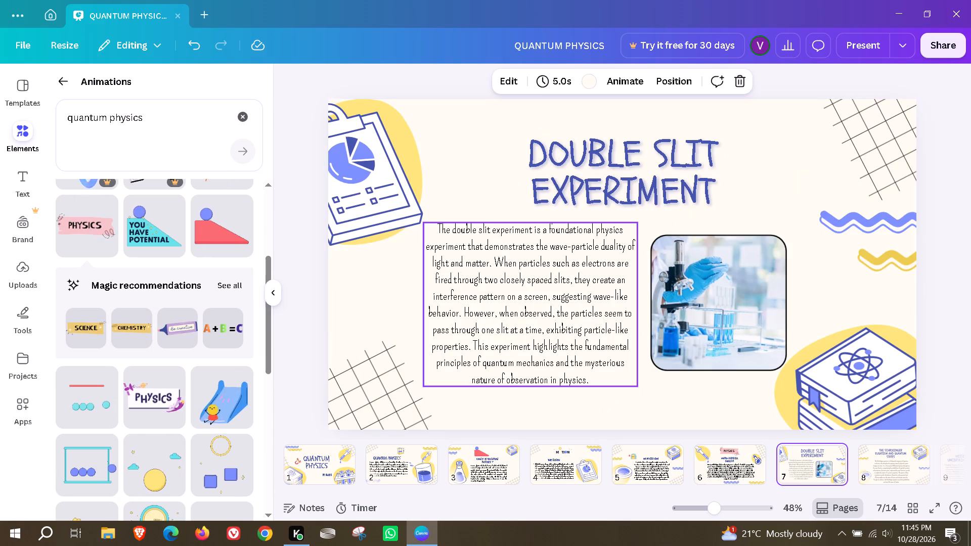
click(589, 175)
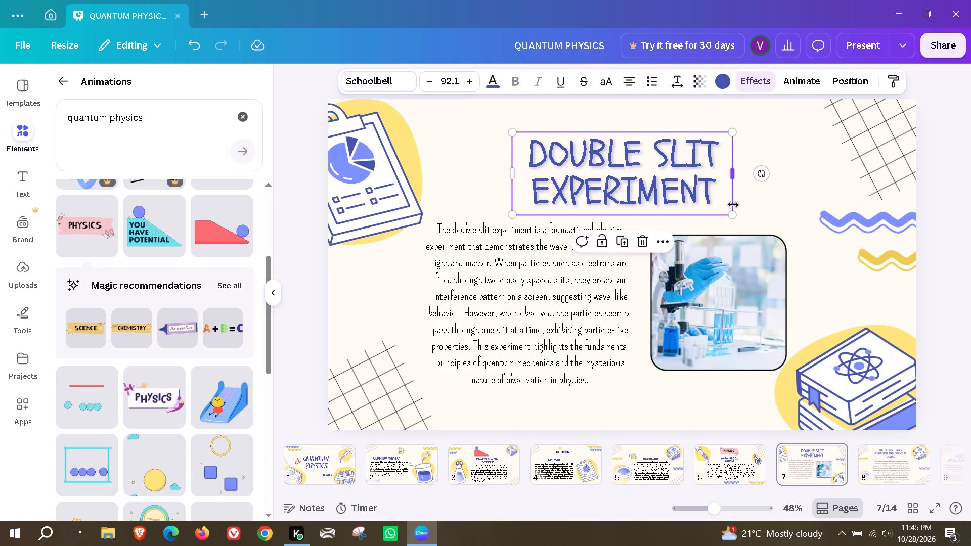
drag(732, 215, 711, 183)
drag(629, 169, 553, 175)
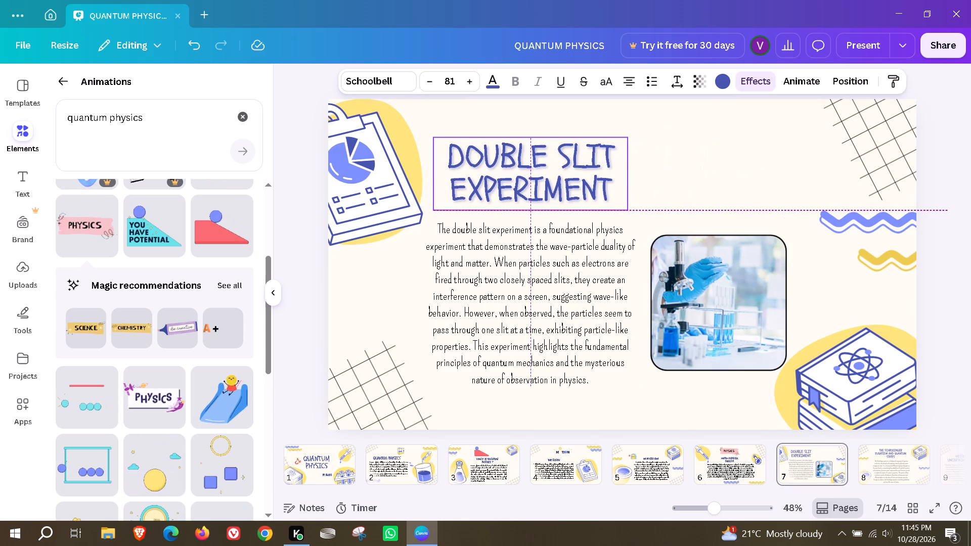
drag(625, 208, 594, 189)
drag(531, 169, 545, 187)
click(687, 186)
drag(550, 193, 550, 183)
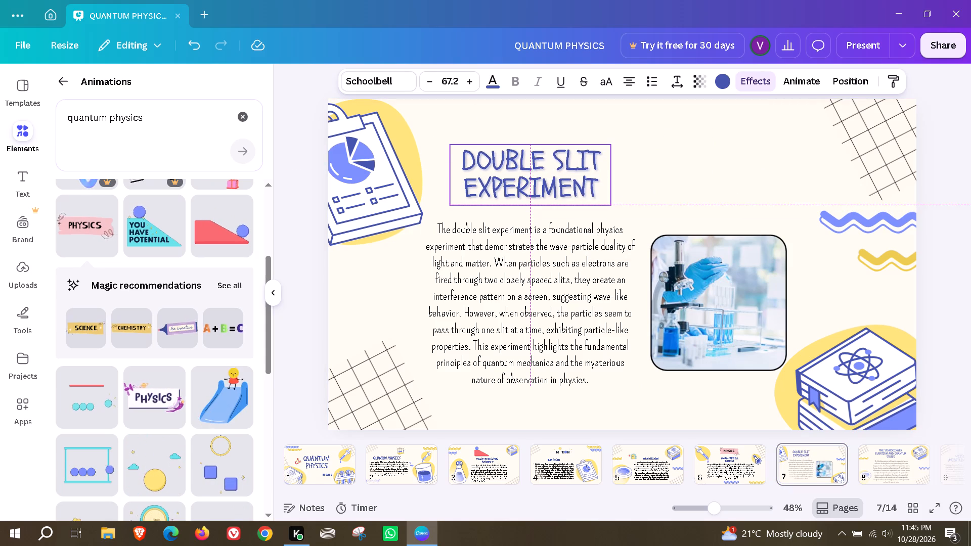
drag(550, 183, 549, 187)
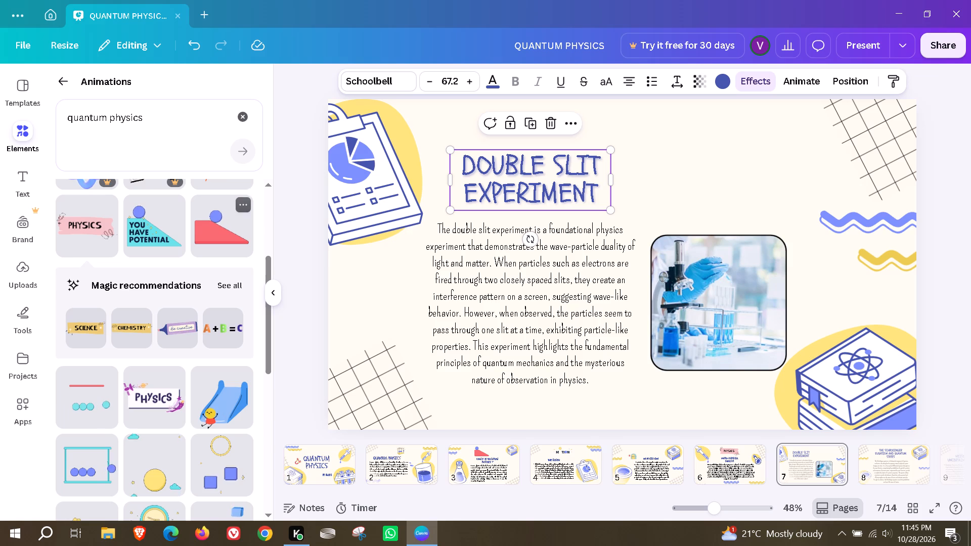
Add the swinging-balls animation with the red bar to page 7, shrink it, and place it beside the heading above the photo.
scroll(202, 260, down, 1)
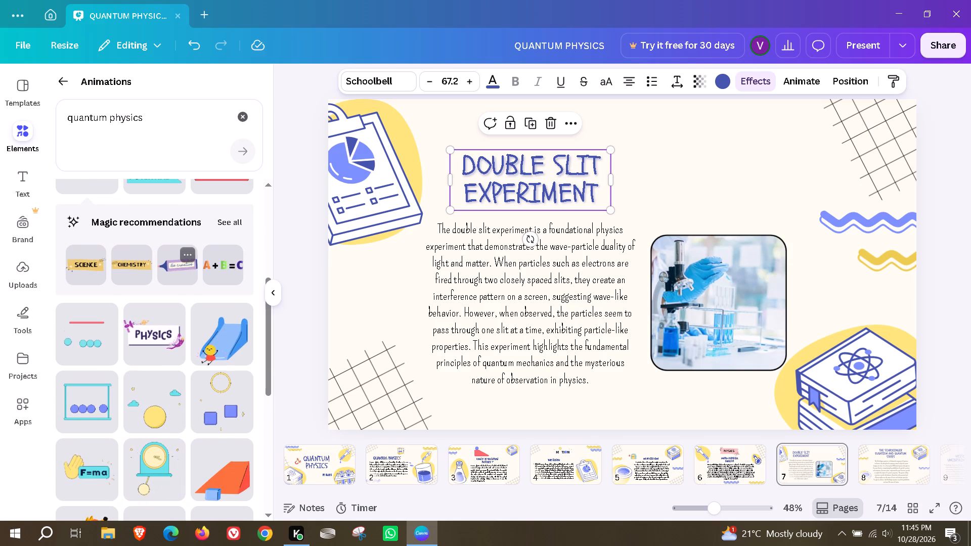
drag(93, 345, 434, 196)
drag(898, 155, 729, 270)
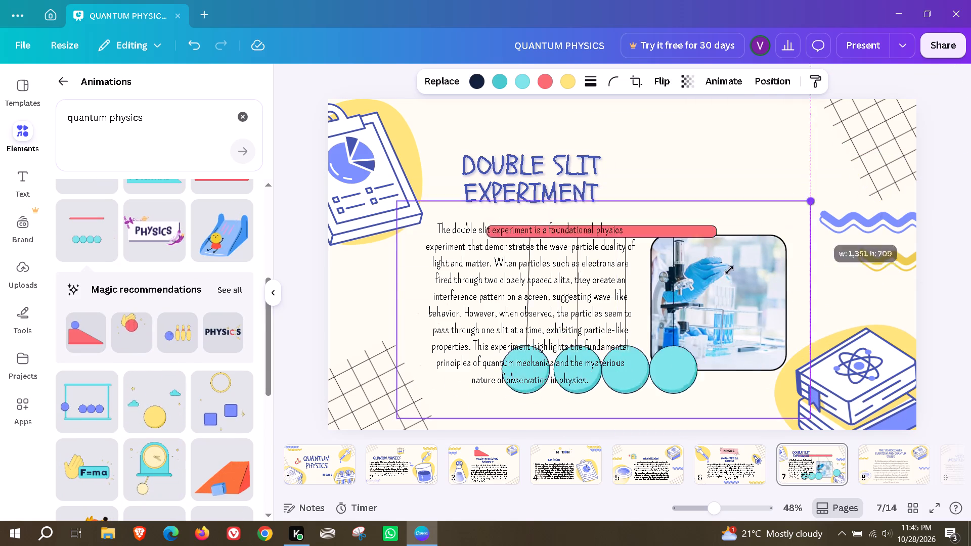
drag(729, 270, 529, 397)
drag(447, 399, 688, 187)
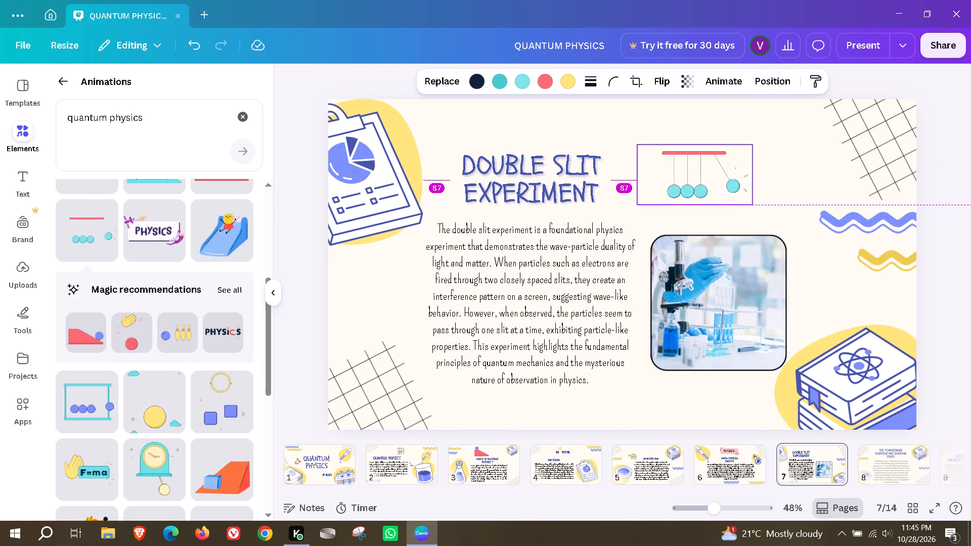
drag(688, 187, 695, 193)
click(816, 180)
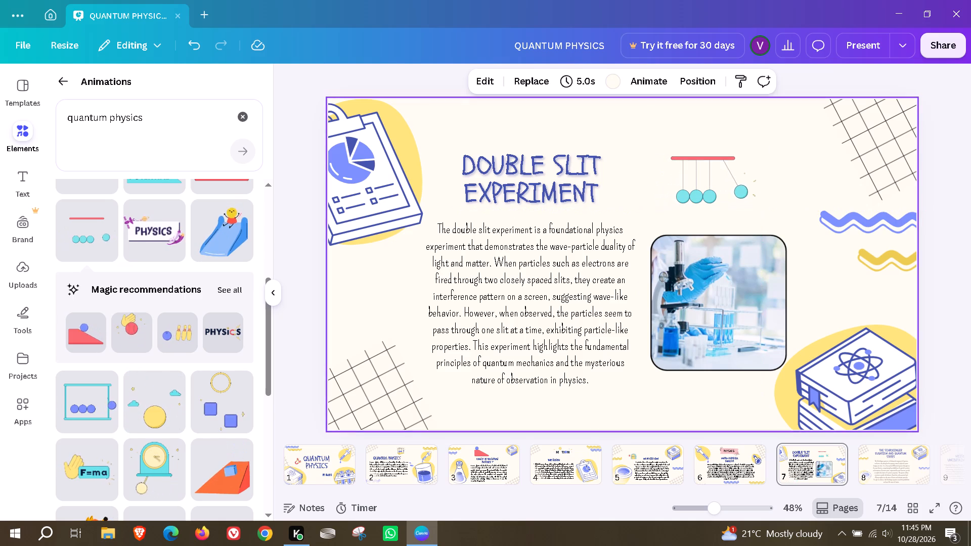
Search the photos for "physics" and replace page 7's microscope picture with the E=mc² blackboard photo.
click(64, 88)
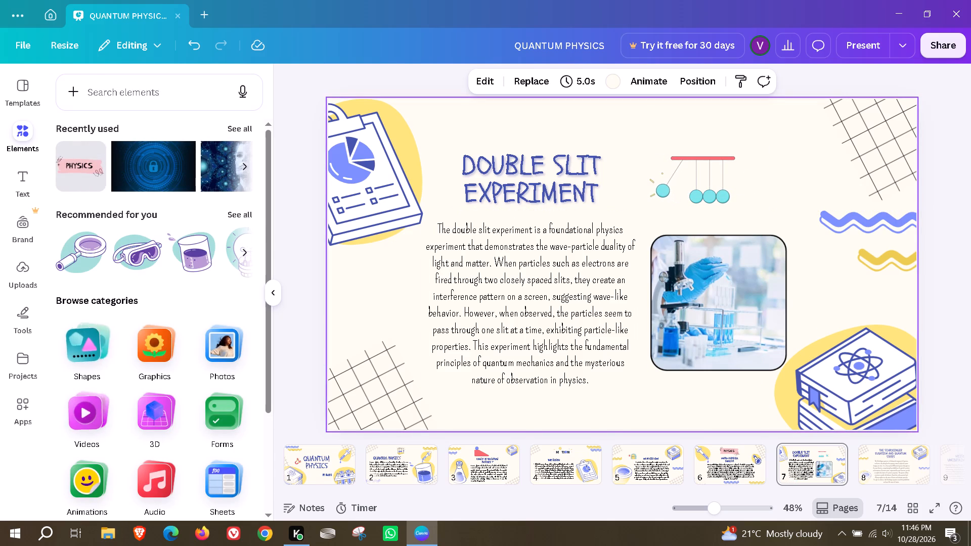
click(225, 347)
click(133, 115)
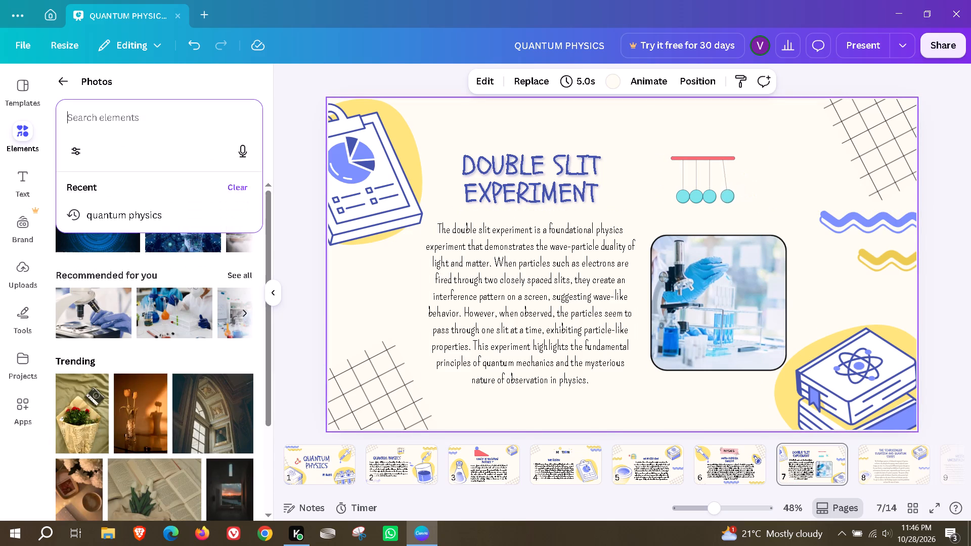
text(physics)
key(Return)
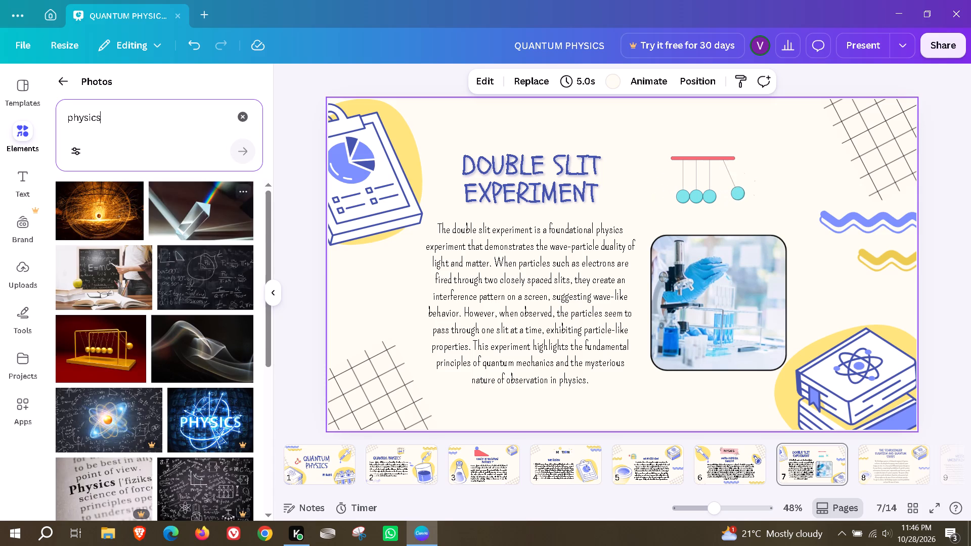
drag(88, 284, 666, 284)
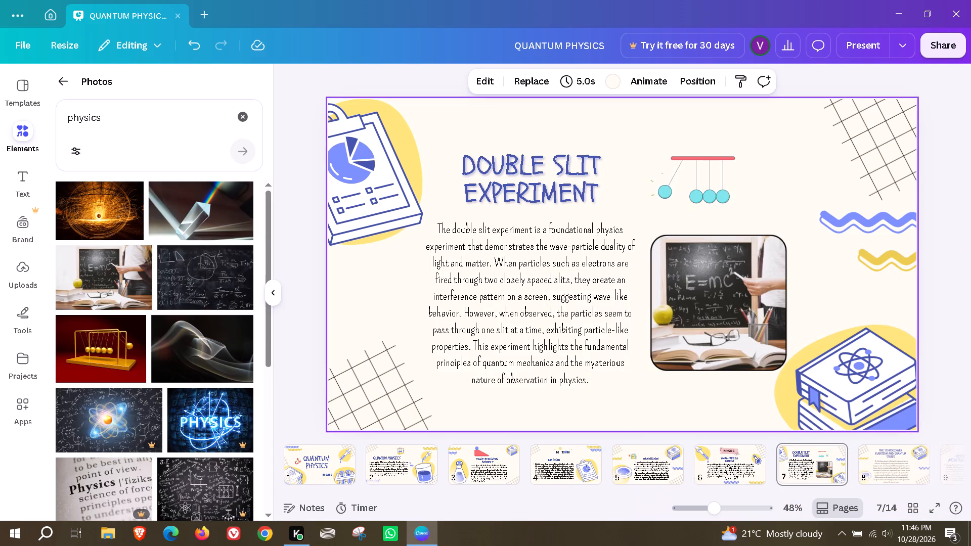
click(654, 406)
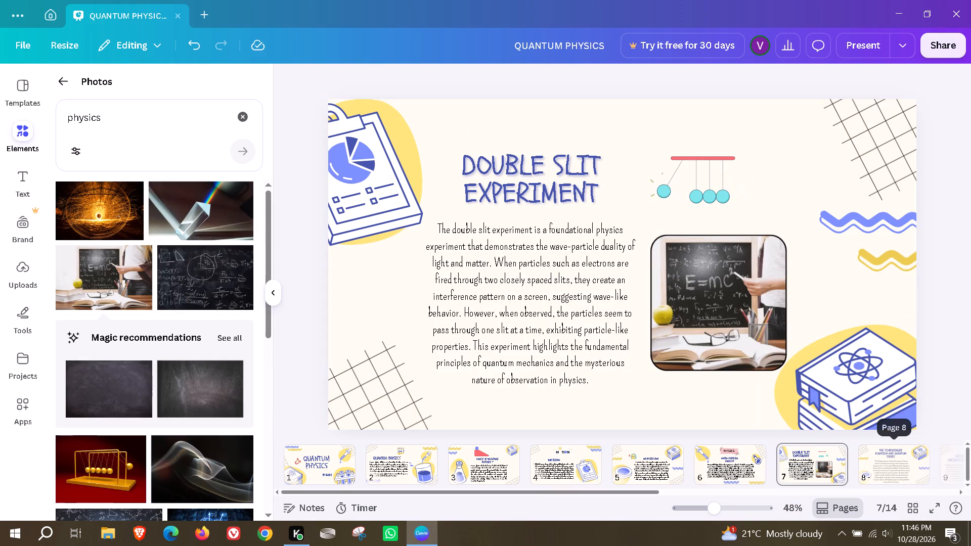
Shrink page 8's Schrodinger heading to size 54.7 and centre it just above the body paragraph.
click(882, 466)
click(576, 182)
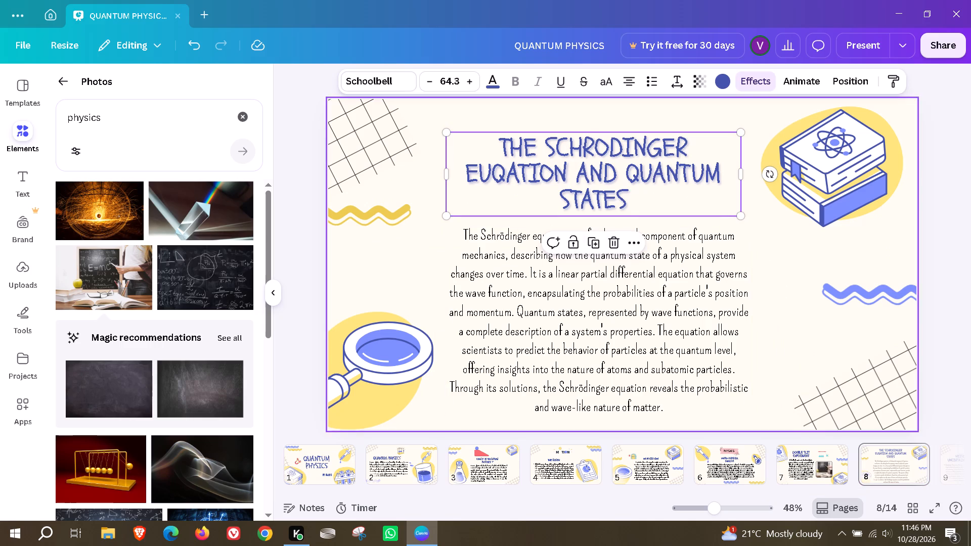
drag(737, 218, 692, 195)
click(748, 207)
drag(584, 165, 609, 184)
click(790, 242)
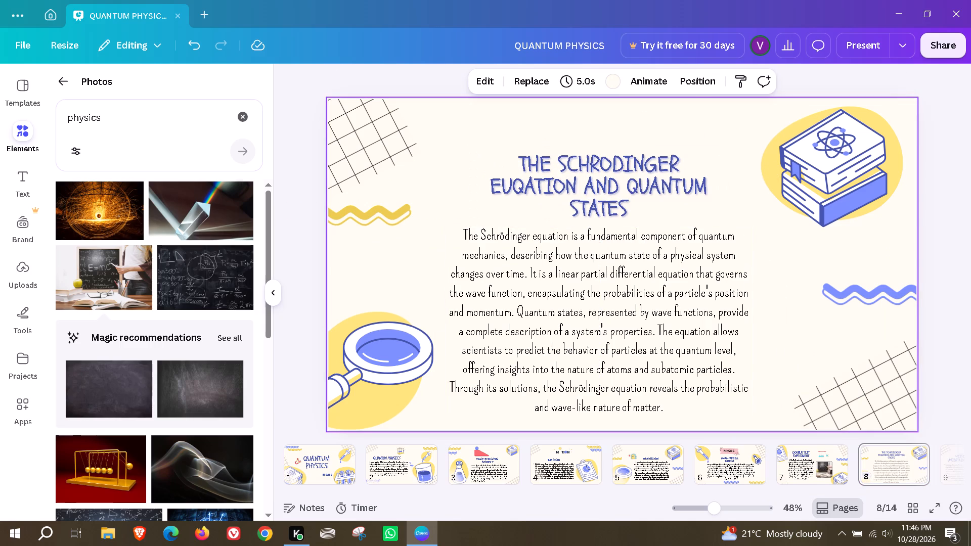
Find the purple satellite "PHYSICS" animation among the "quantum physics" animations, add it to page 8, shrink it, and place it above the heading.
click(61, 83)
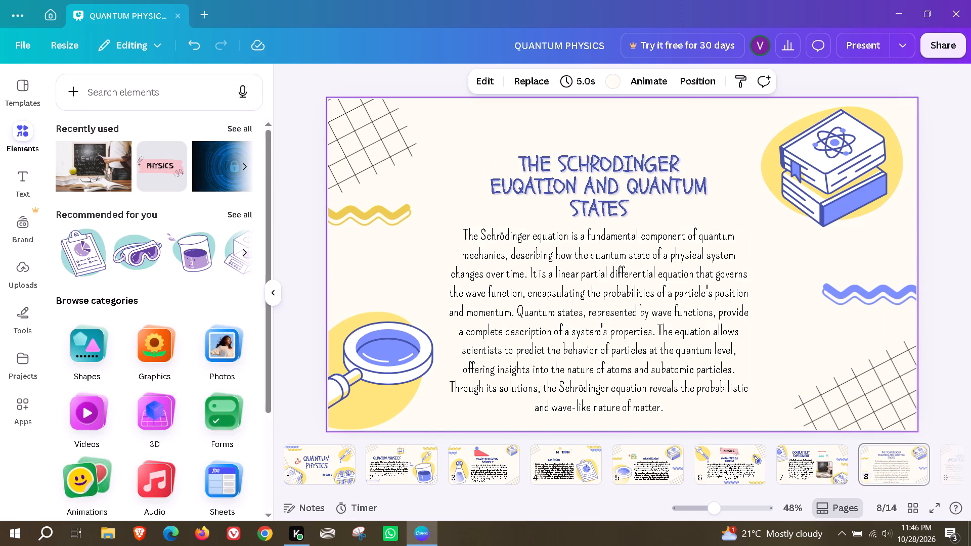
click(92, 489)
double_click(125, 115)
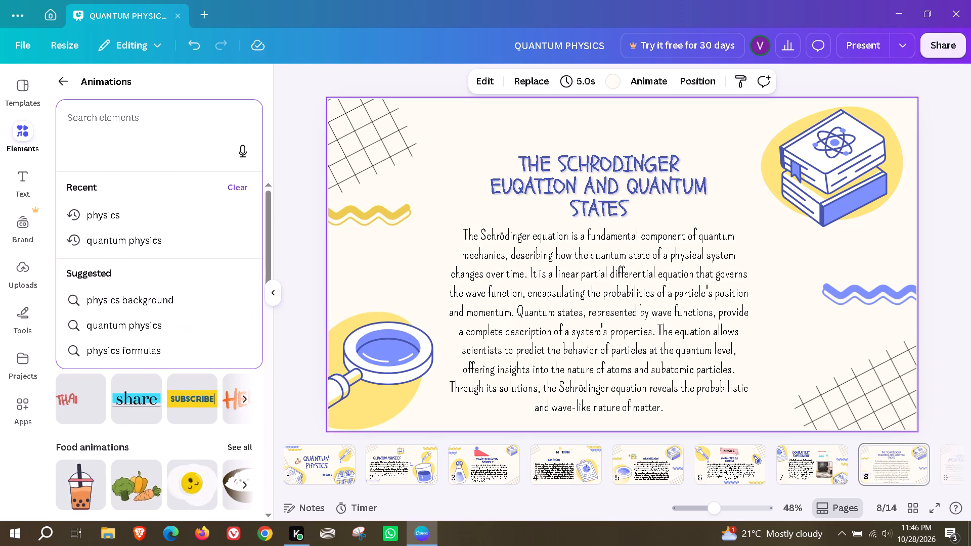
click(134, 244)
scroll(166, 384, down, 2)
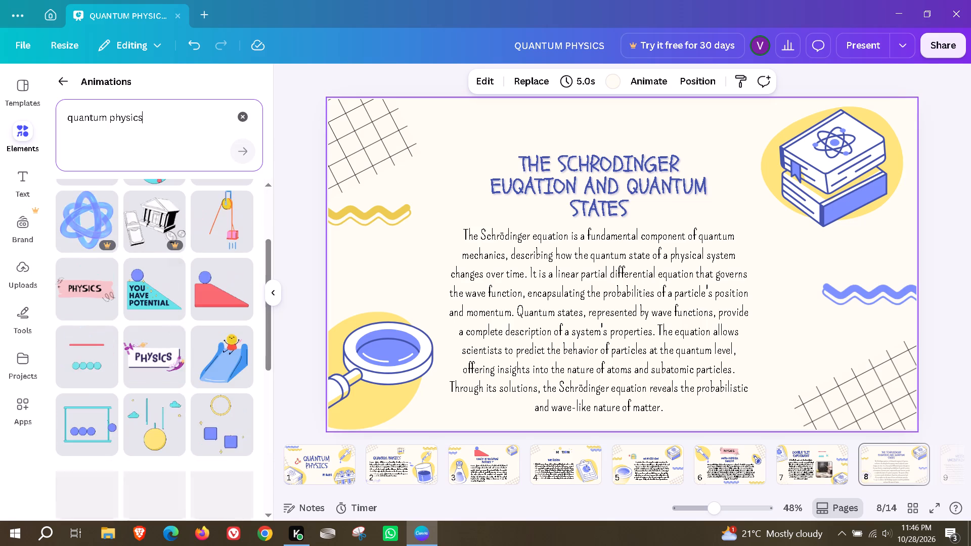
scroll(165, 407, down, 1)
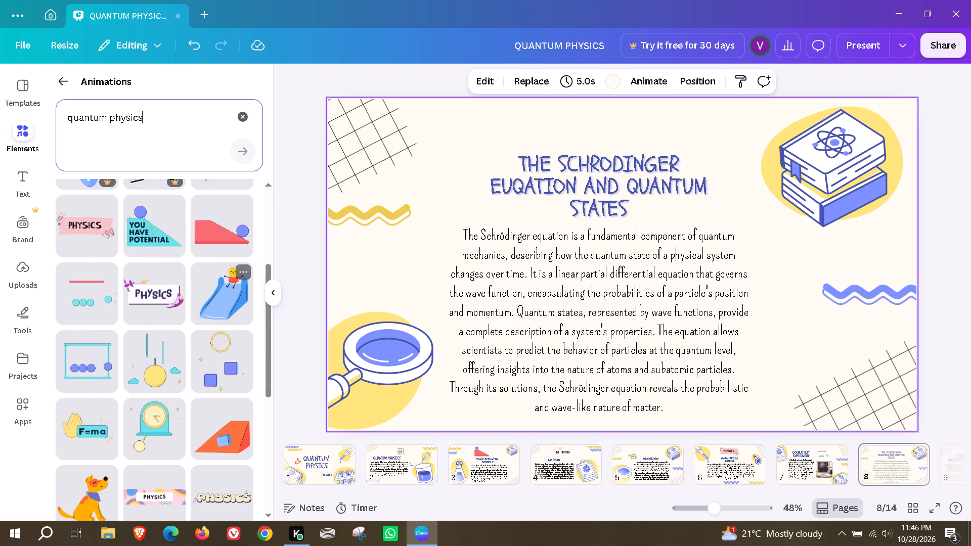
drag(153, 309, 445, 239)
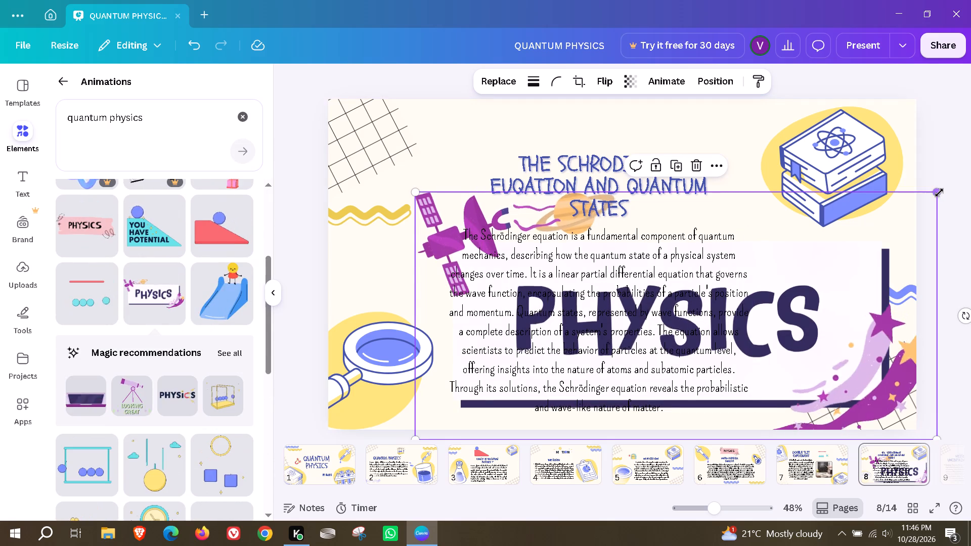
drag(939, 193, 539, 403)
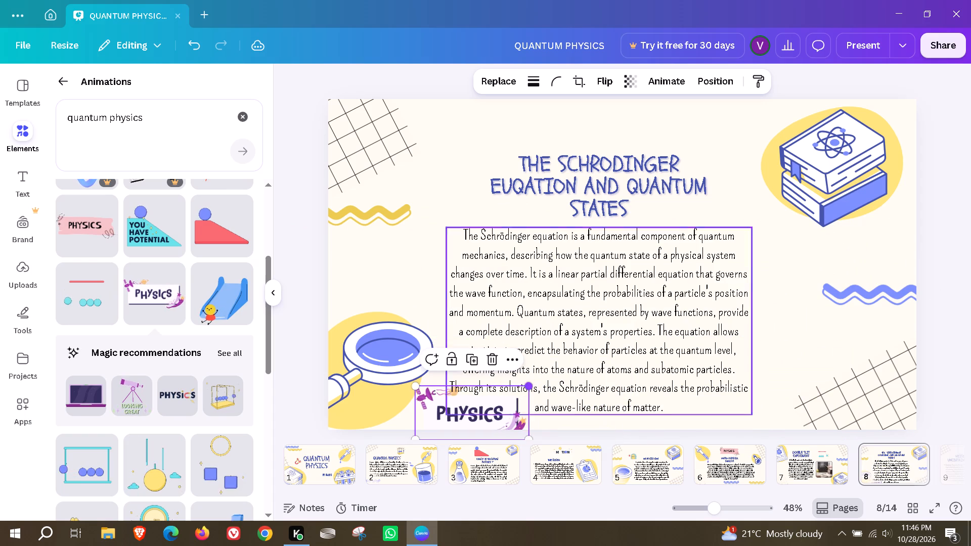
drag(477, 418, 509, 180)
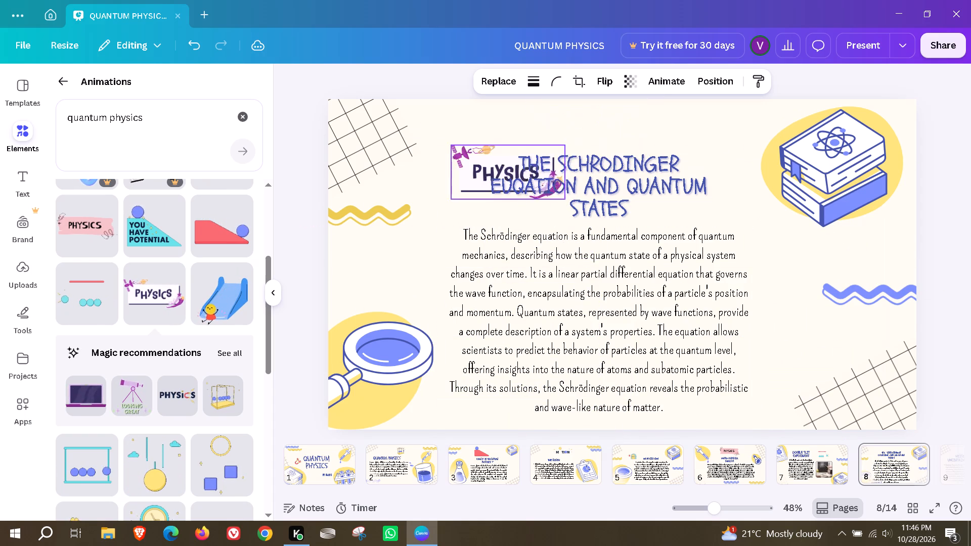
drag(509, 180, 601, 131)
Widen page 8's body paragraph to eight lines and move it lower on the page.
click(607, 340)
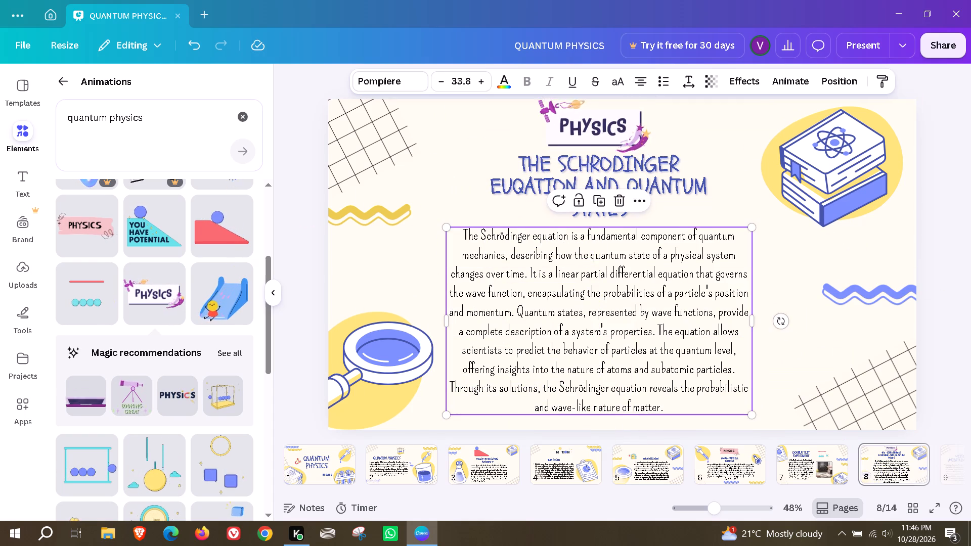
drag(758, 322, 819, 331)
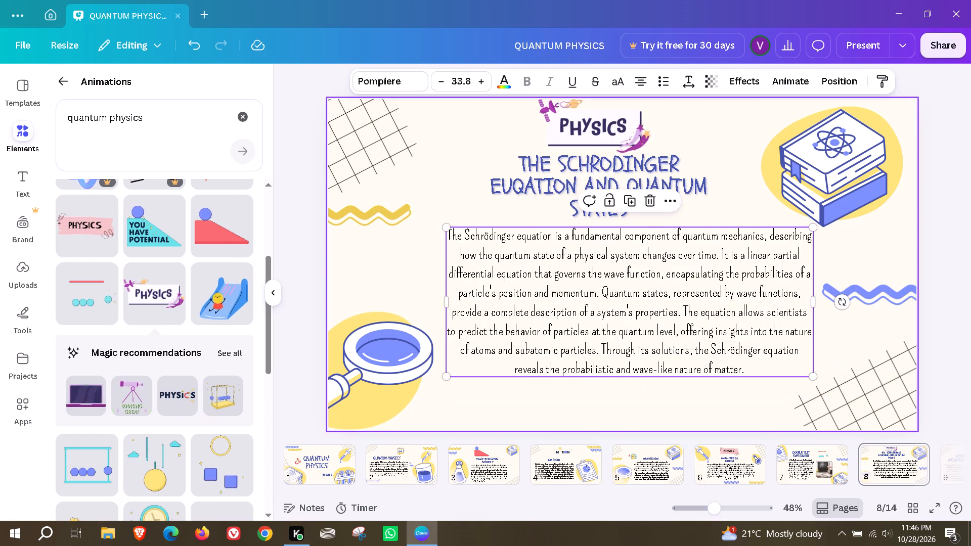
click(727, 393)
drag(664, 335, 657, 369)
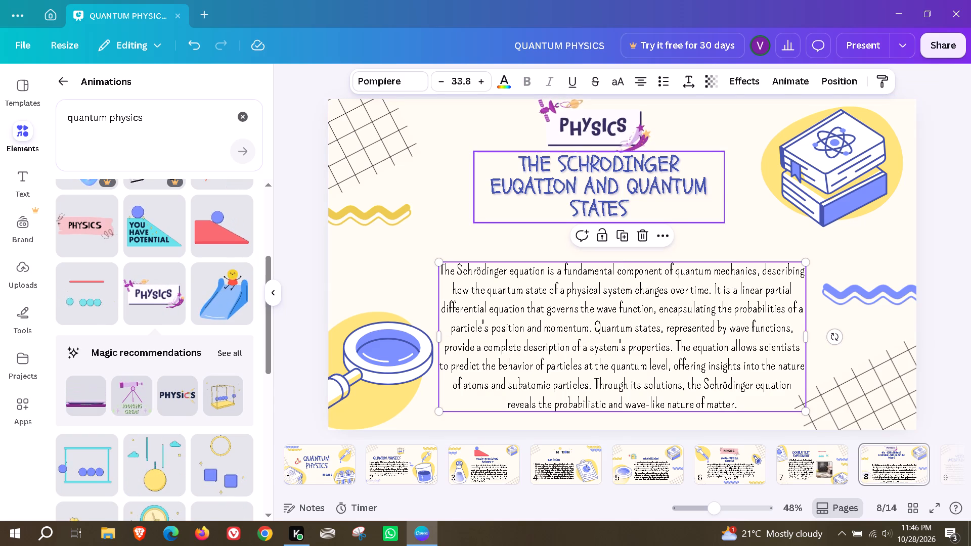
Widen page 8's heading to two lines, then lower it and the "PHYSICS" animation so both sit closer above the paragraph.
drag(630, 193, 631, 229)
drag(728, 223, 750, 227)
click(783, 229)
drag(640, 219, 637, 239)
drag(608, 143, 609, 174)
drag(614, 232, 614, 225)
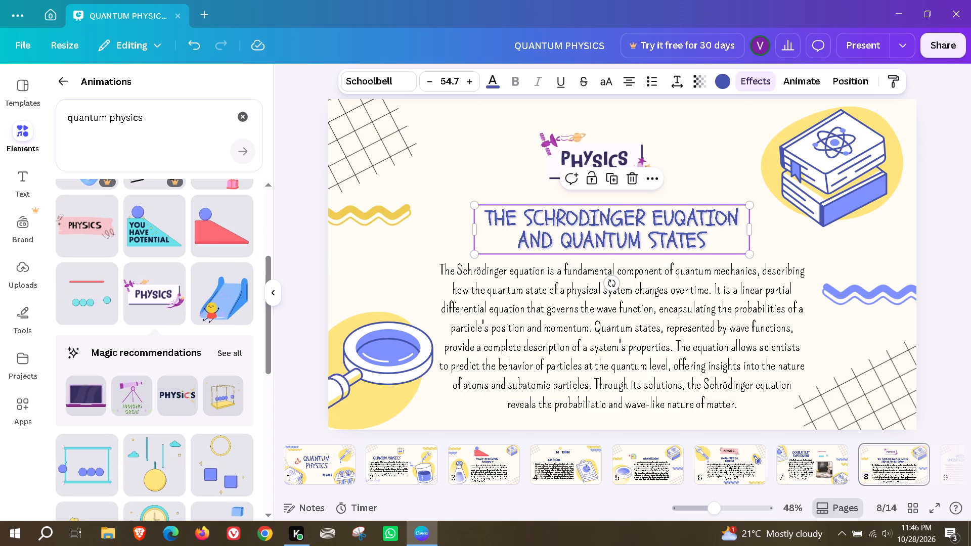
click(633, 150)
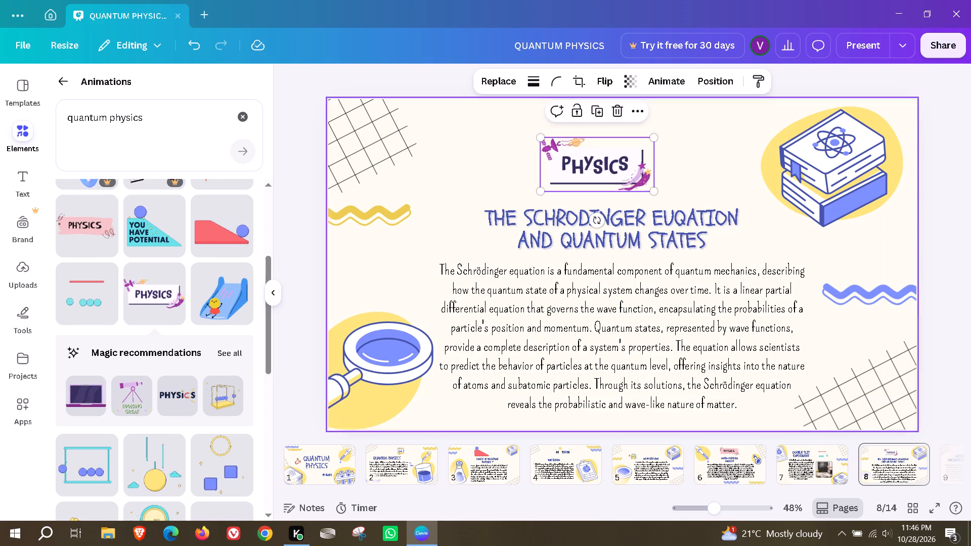
click(774, 229)
click(764, 247)
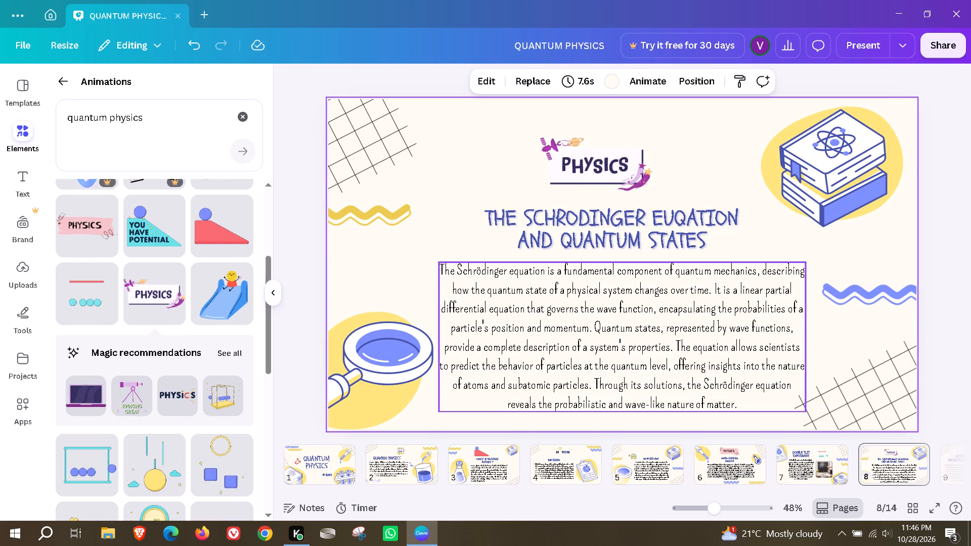
Shrink page 9's Heisenberg heading to size 54.1 and centre it just above the body paragraph.
scroll(875, 455, down, 3)
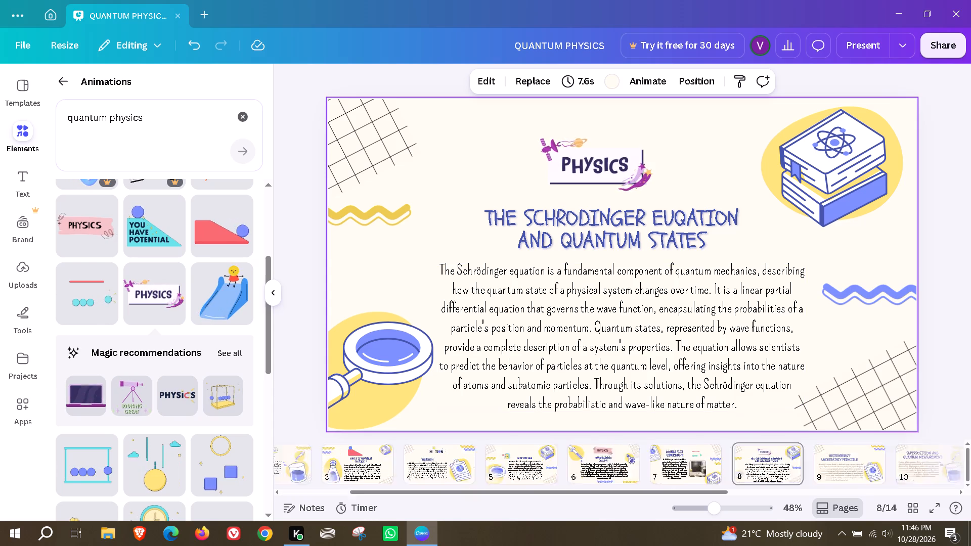
click(776, 464)
click(581, 206)
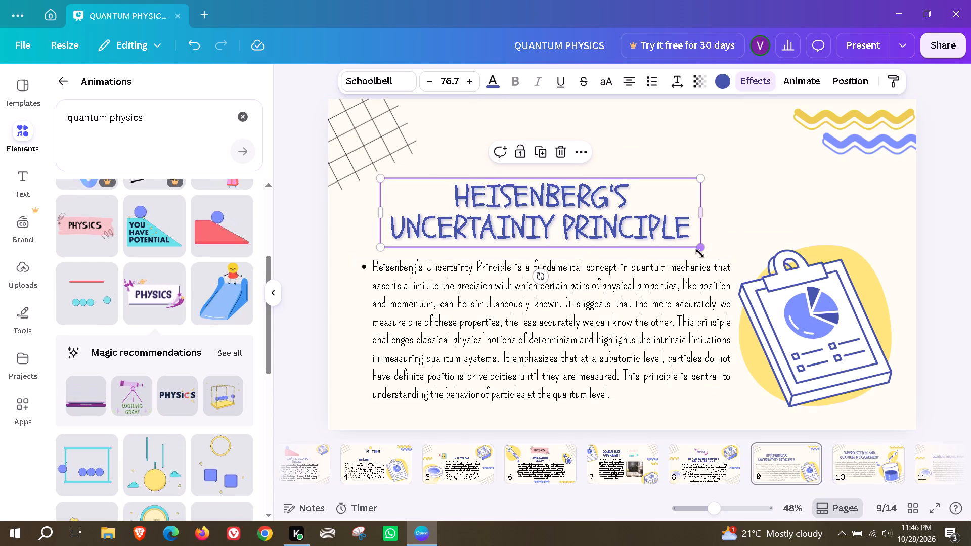
drag(700, 253, 604, 241)
click(673, 215)
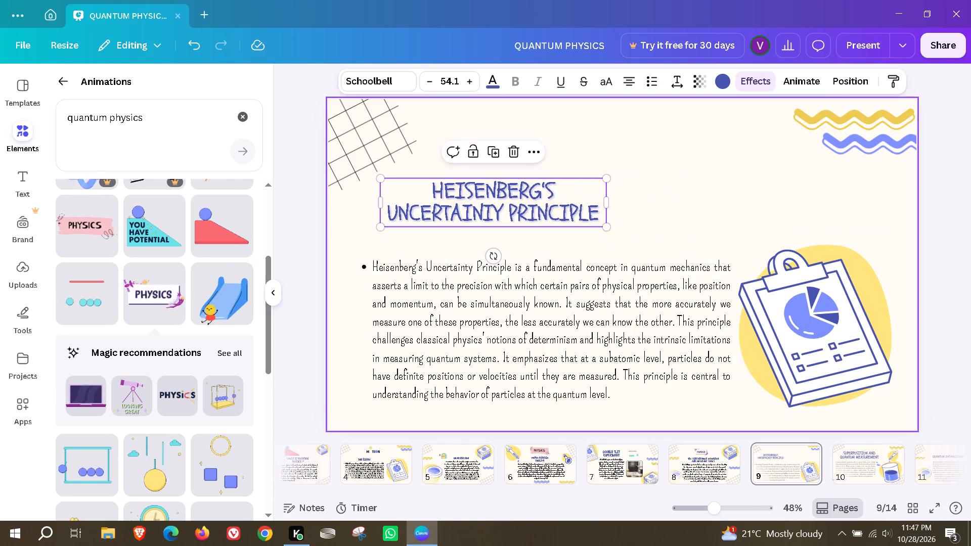
drag(523, 204, 570, 225)
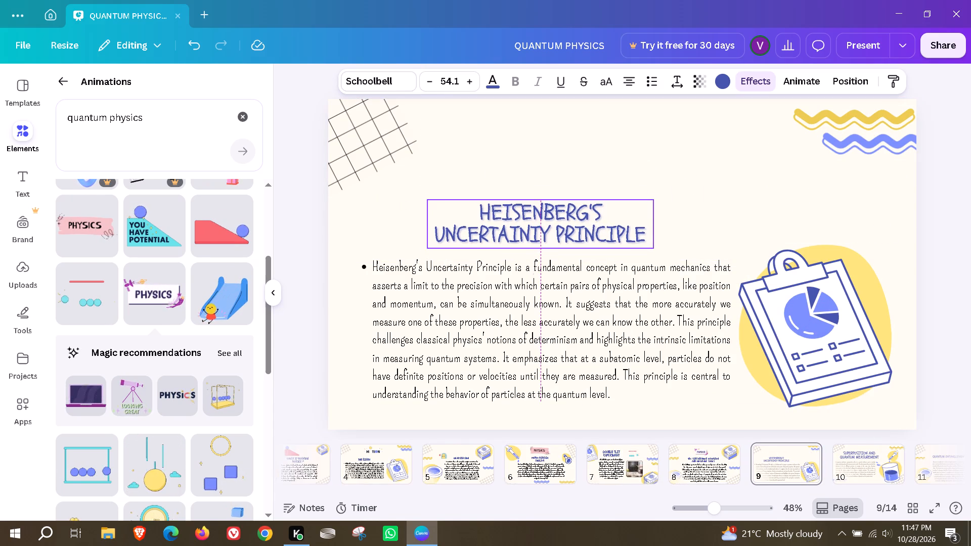
click(727, 210)
Find the "PHYSICS" animation with a red magnet for the C among the "quantum physics" animations and add it to page 9.
scroll(185, 314, up, 1)
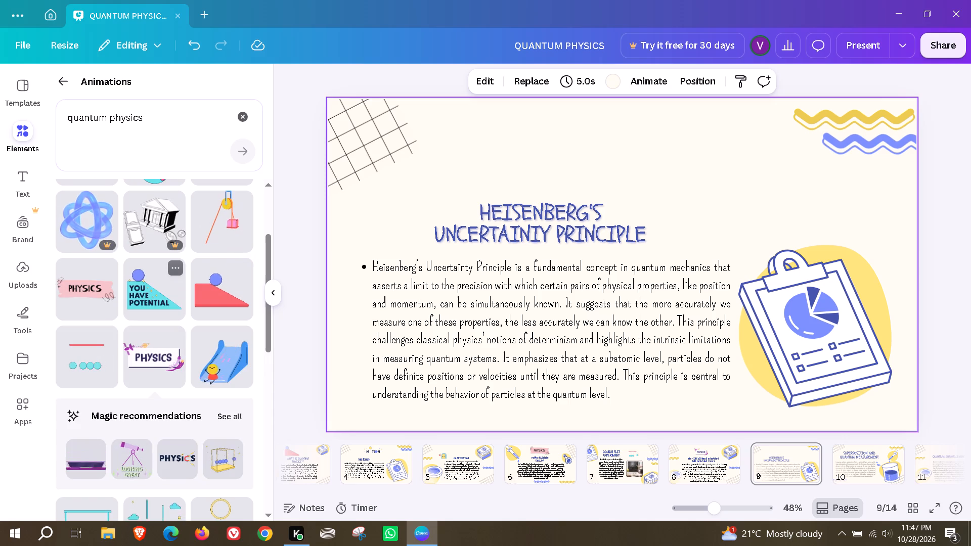
scroll(135, 301, down, 4)
scroll(136, 310, up, 1)
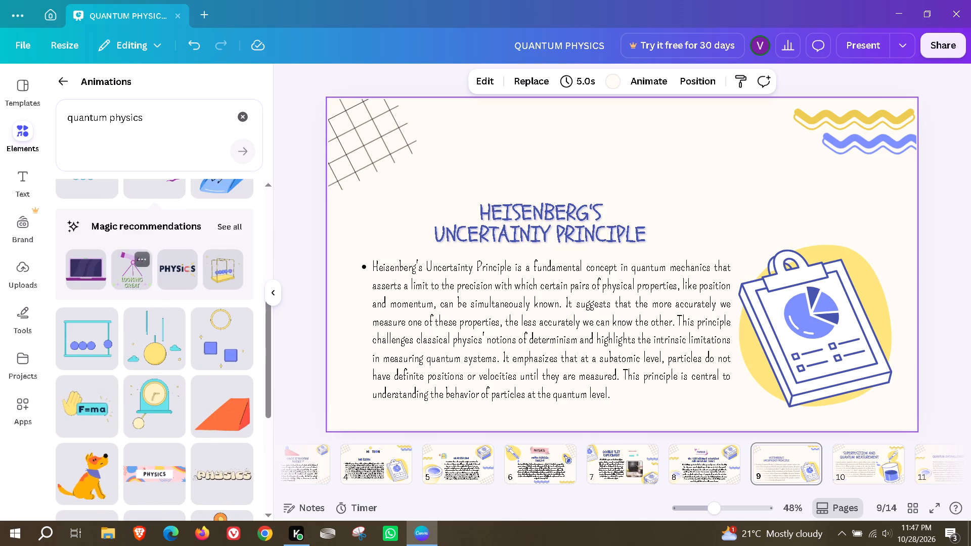
drag(176, 280, 374, 113)
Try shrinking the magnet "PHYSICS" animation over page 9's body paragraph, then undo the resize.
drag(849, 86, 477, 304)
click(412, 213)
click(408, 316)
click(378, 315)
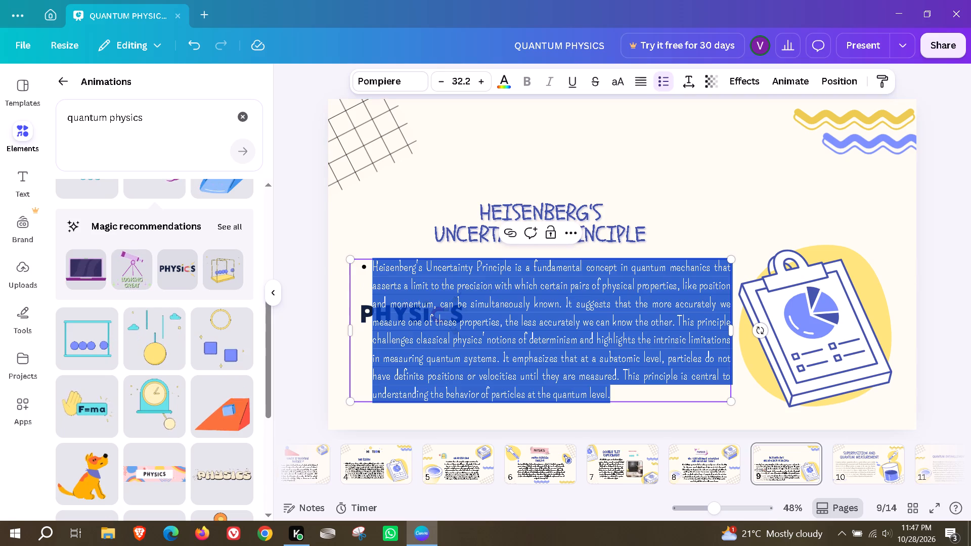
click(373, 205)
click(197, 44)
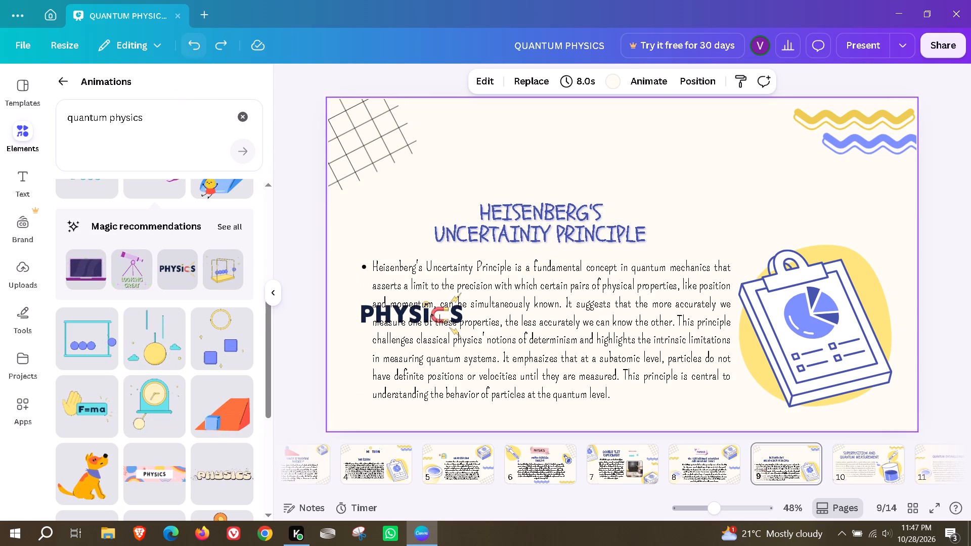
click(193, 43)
Shrink page 9's magnet "PHYSICS" animation to a small logo and place it above the Heisenberg heading, slightly right of centre.
click(720, 200)
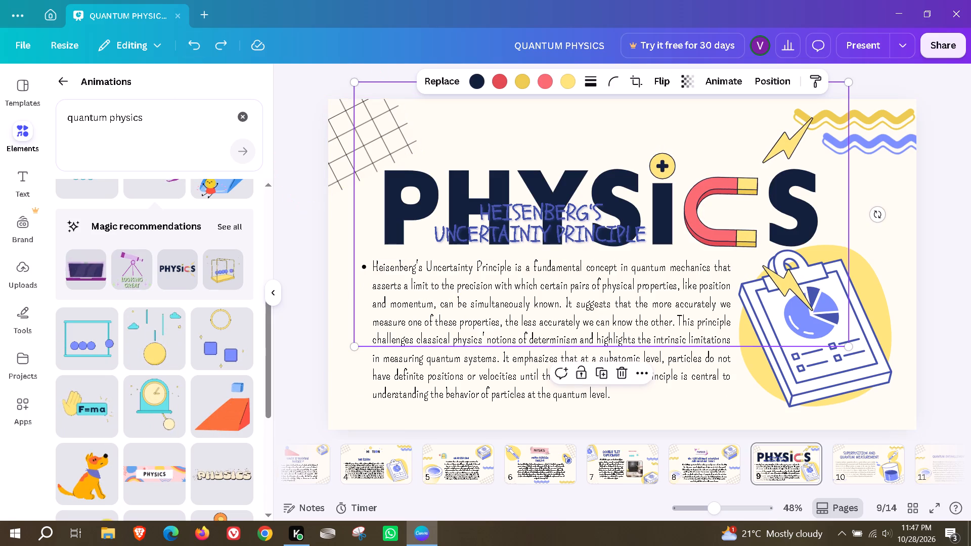
drag(846, 85, 741, 171)
drag(675, 245, 715, 198)
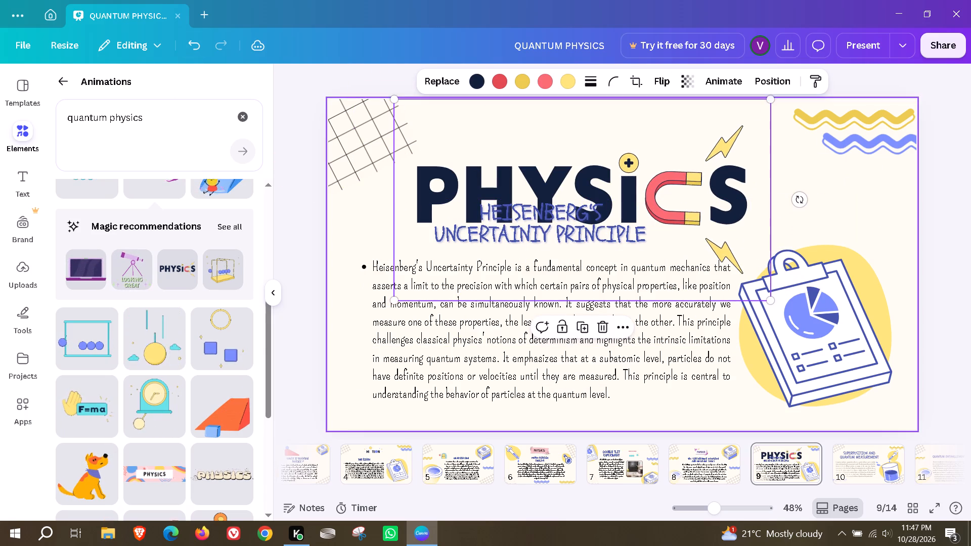
drag(770, 103, 662, 247)
drag(415, 203, 469, 164)
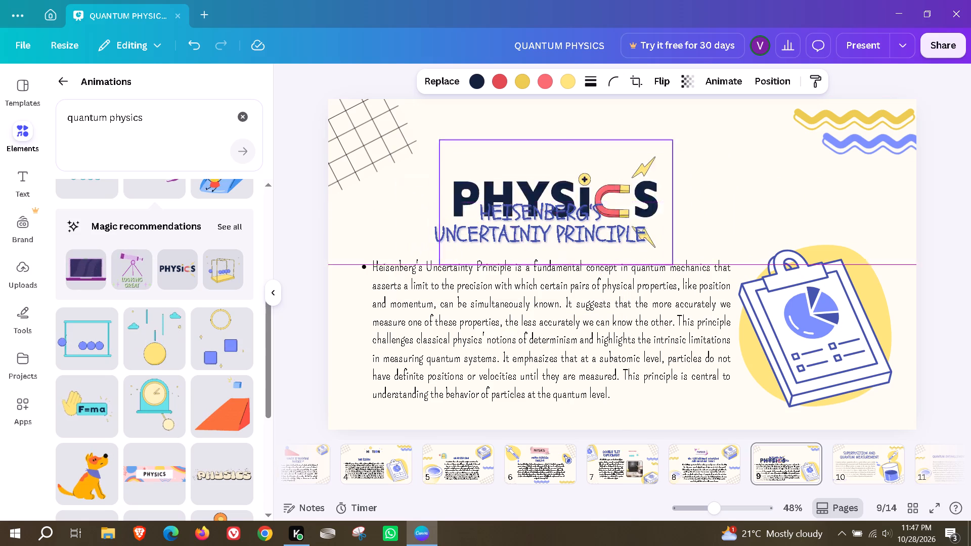
drag(469, 164, 534, 135)
drag(747, 229, 650, 187)
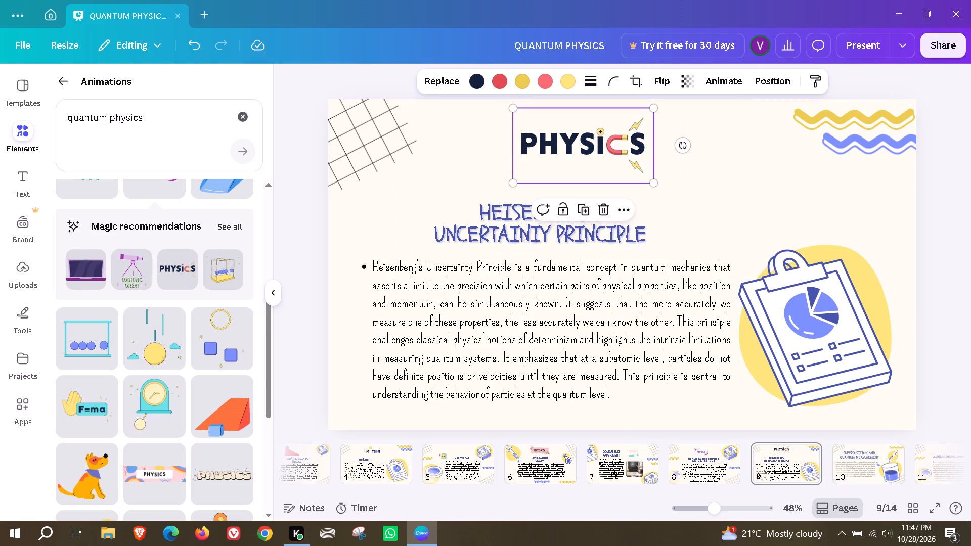
drag(594, 150, 635, 162)
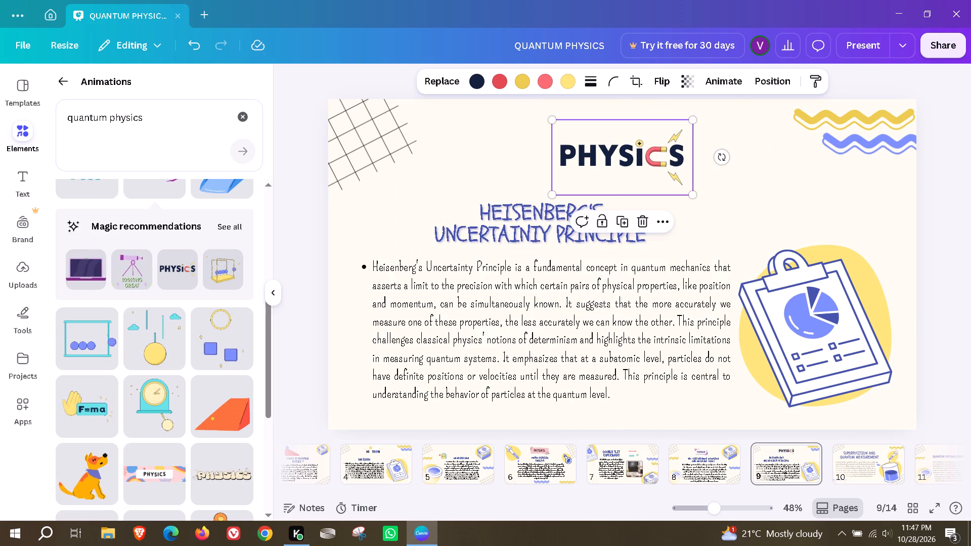
click(760, 200)
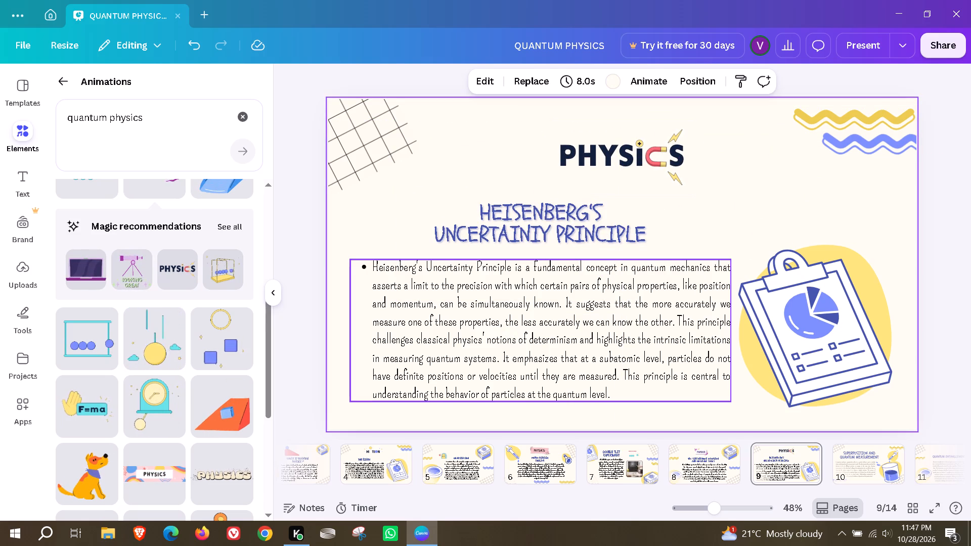
Shrink page 10's "SUPERPOSITION AND QUANTUM MEASUREMENT" heading to size 56 and centre it just above the body paragraph.
scroll(811, 460, down, 2)
click(737, 469)
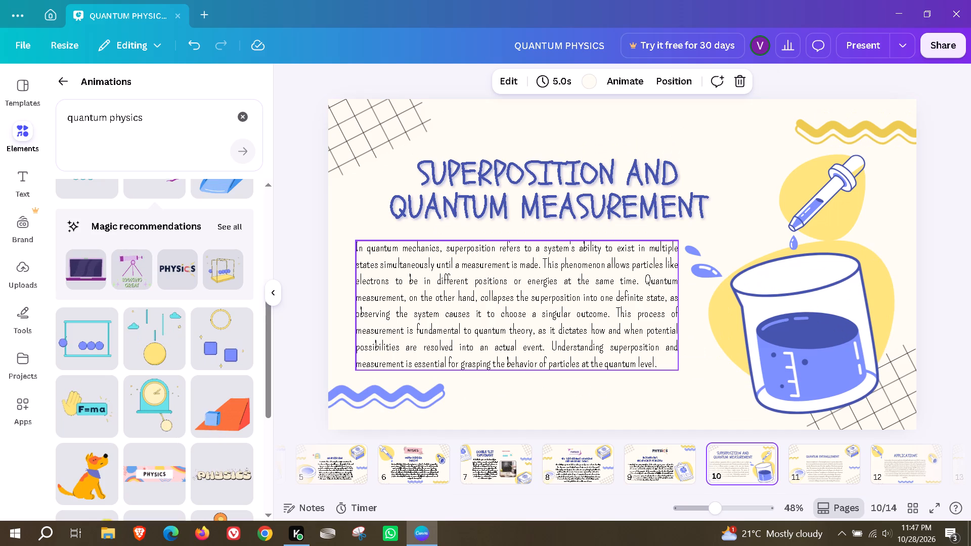
click(546, 209)
drag(726, 227, 616, 205)
drag(507, 177, 516, 208)
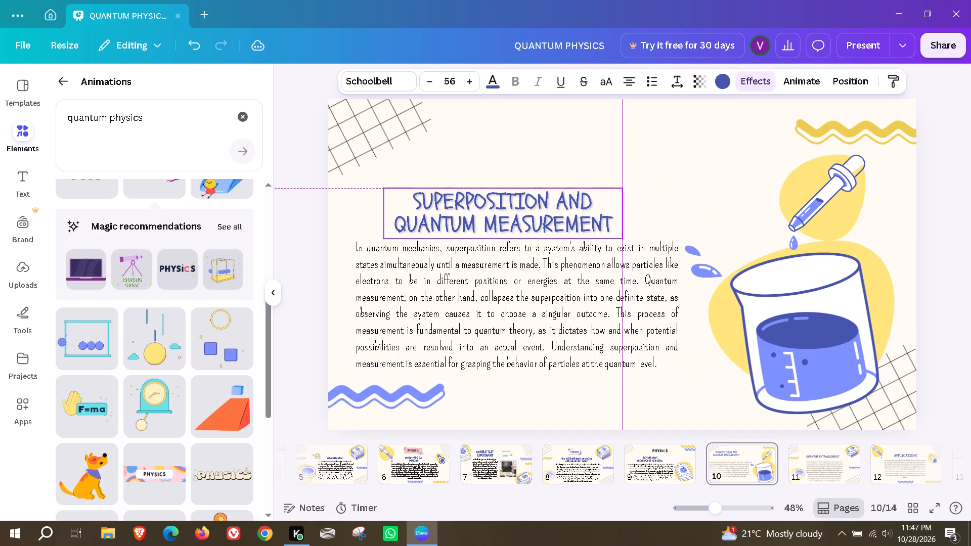
drag(516, 208, 507, 202)
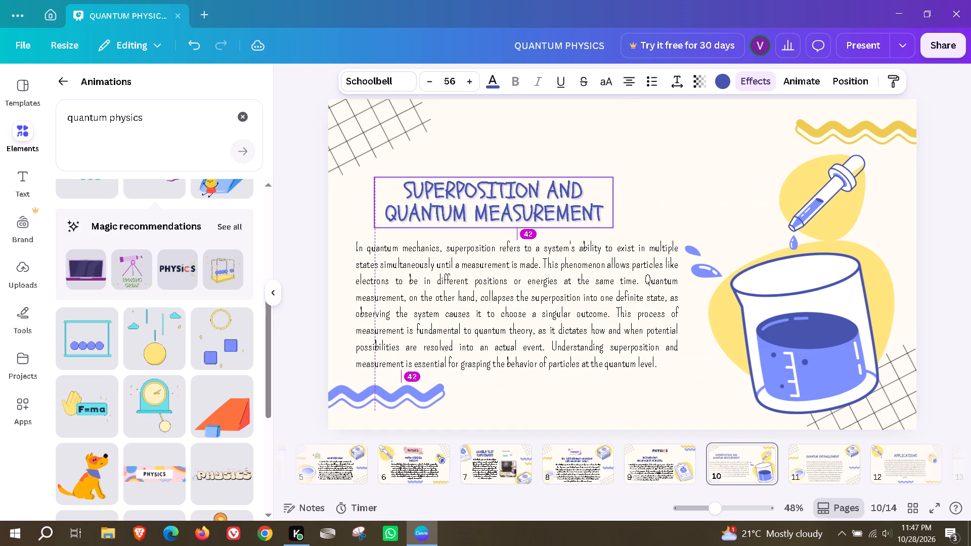
drag(507, 202, 527, 203)
click(690, 204)
Add the turquoise pendulum clock animation to page 10, shrink it, and place it above the right end of the heading.
scroll(192, 374, down, 1)
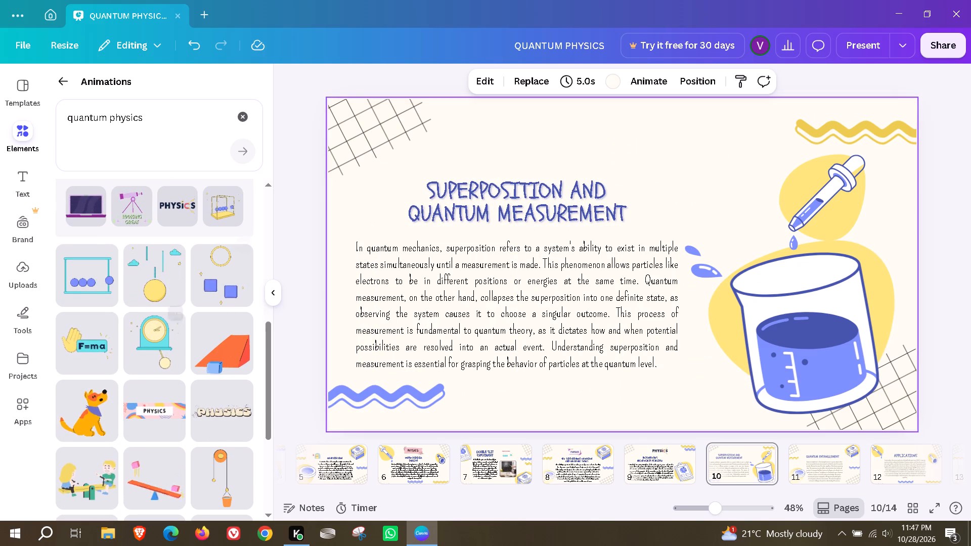
drag(144, 344, 431, 208)
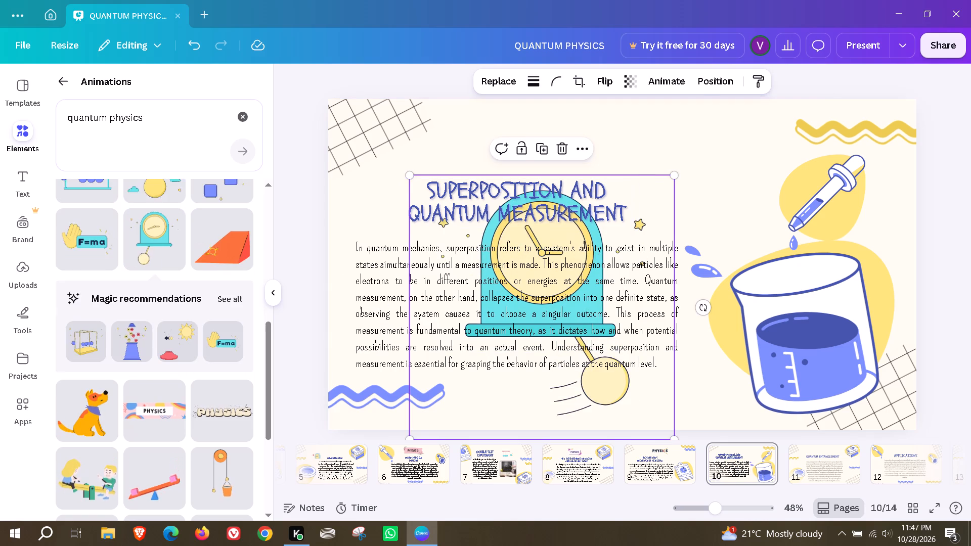
drag(670, 175, 501, 407)
drag(448, 412, 699, 185)
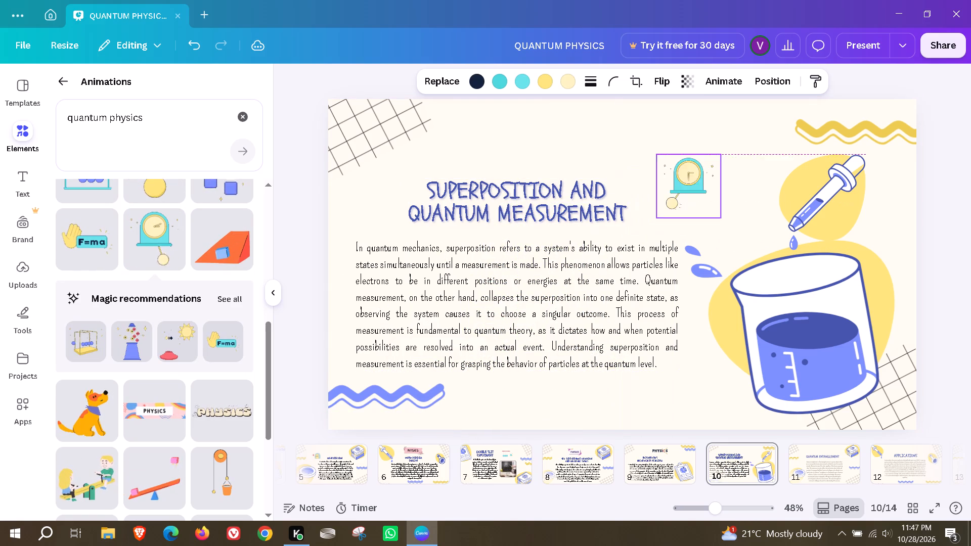
drag(699, 185, 646, 157)
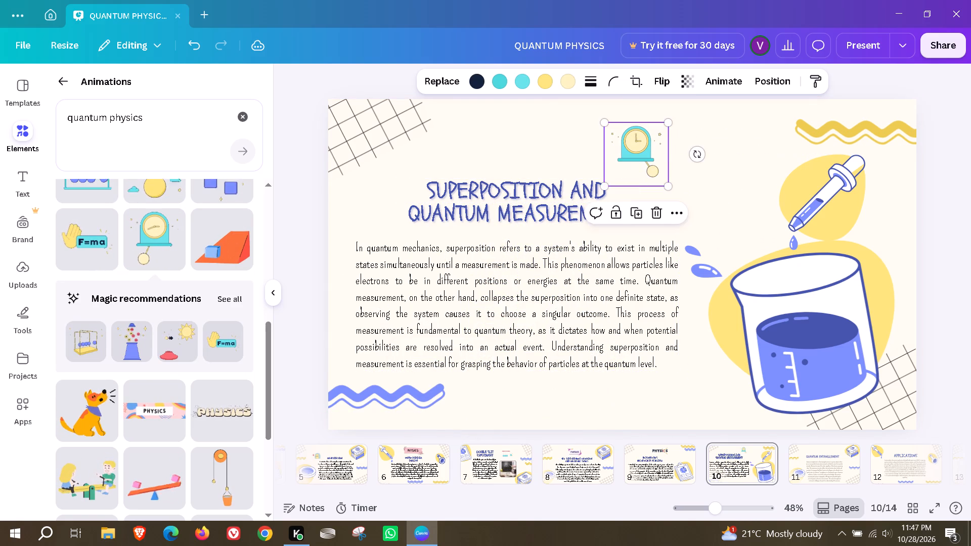
click(729, 220)
Shrink page 11's "QUANTUM ENTANGLEMENT" heading to size 40.2 and centre it just above the body paragraph.
scroll(756, 473, down, 2)
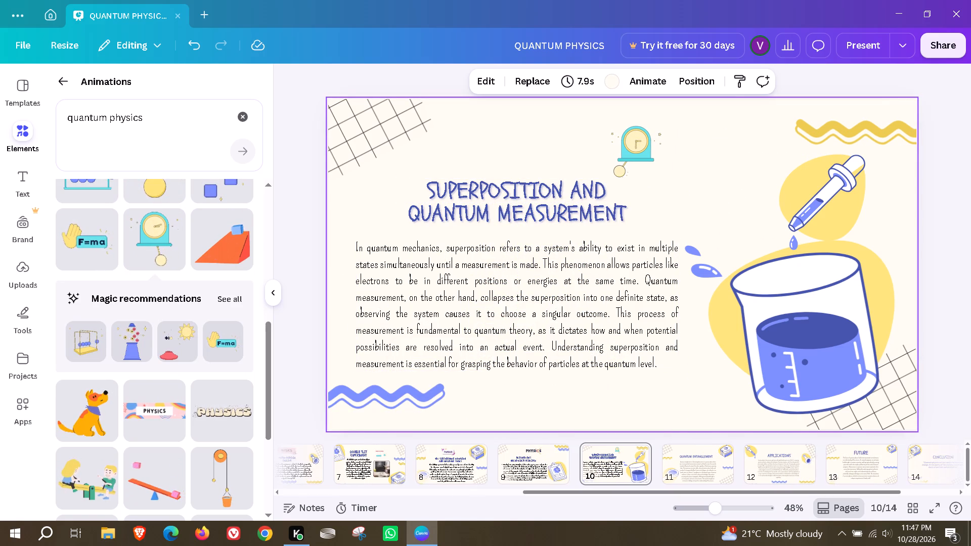
click(687, 457)
click(592, 206)
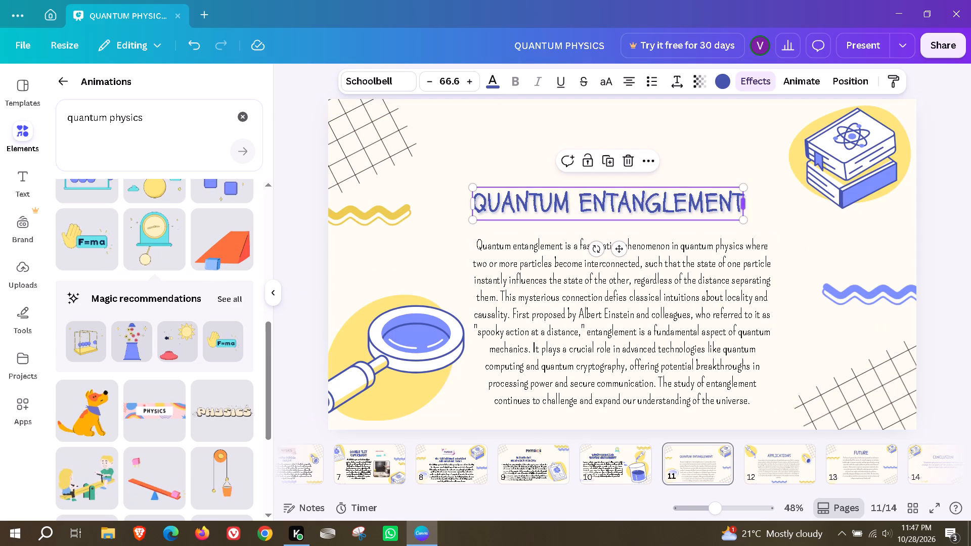
drag(744, 222, 638, 207)
click(554, 186)
click(660, 174)
drag(559, 199, 639, 207)
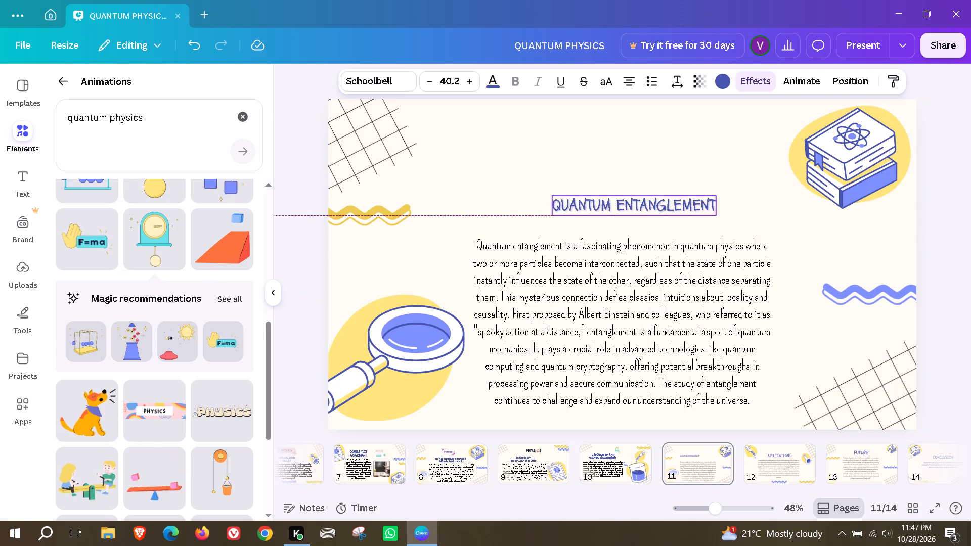
drag(639, 207, 624, 217)
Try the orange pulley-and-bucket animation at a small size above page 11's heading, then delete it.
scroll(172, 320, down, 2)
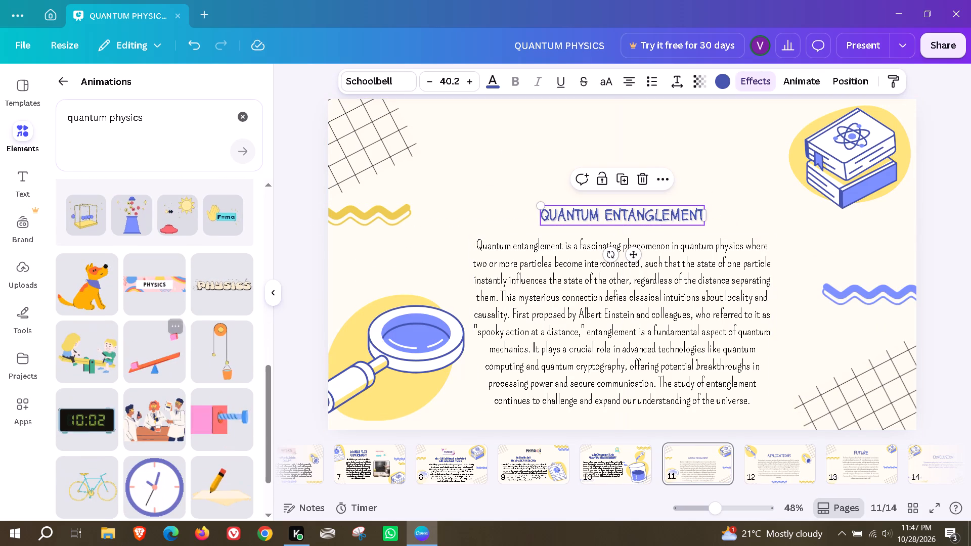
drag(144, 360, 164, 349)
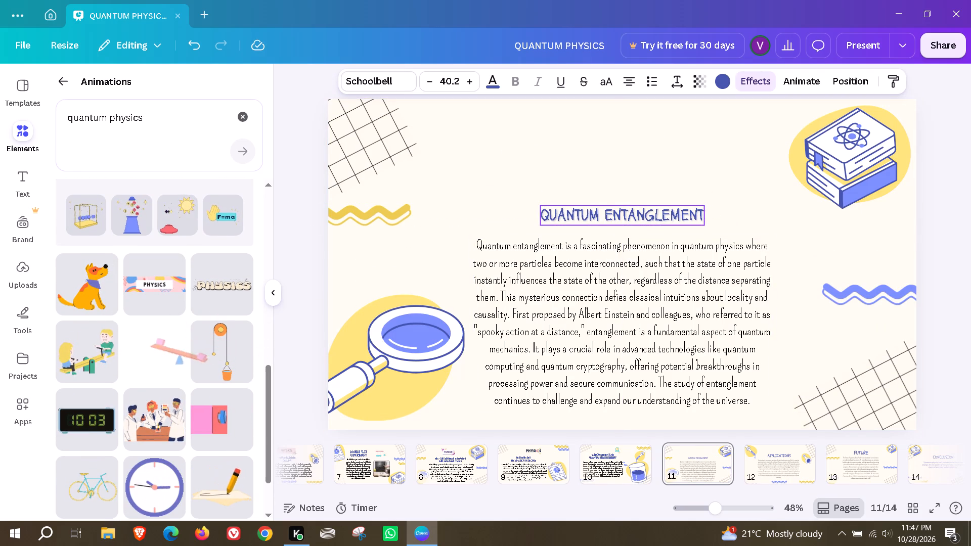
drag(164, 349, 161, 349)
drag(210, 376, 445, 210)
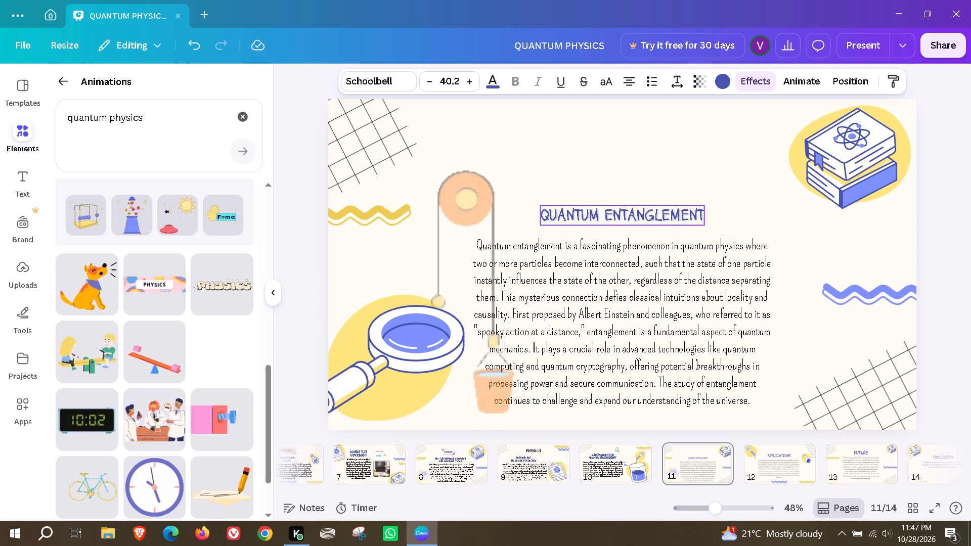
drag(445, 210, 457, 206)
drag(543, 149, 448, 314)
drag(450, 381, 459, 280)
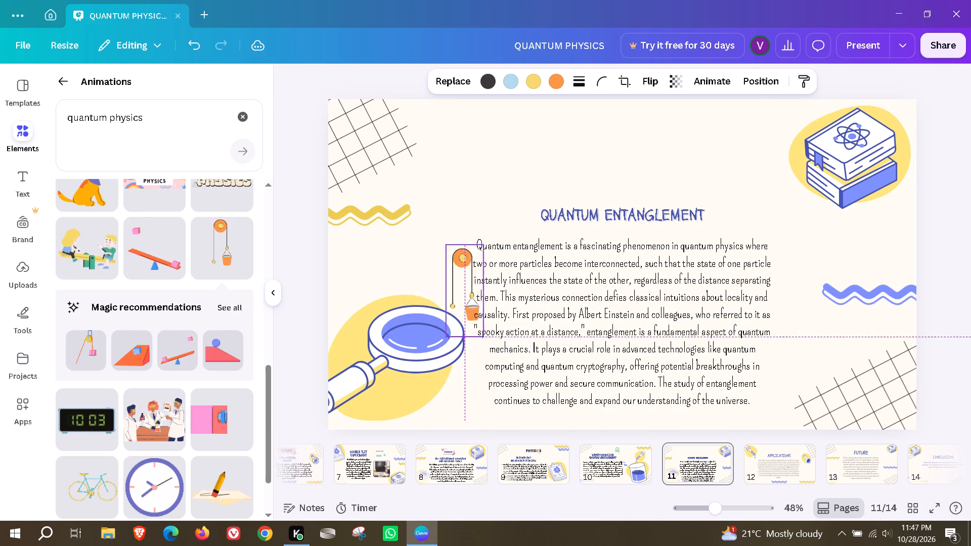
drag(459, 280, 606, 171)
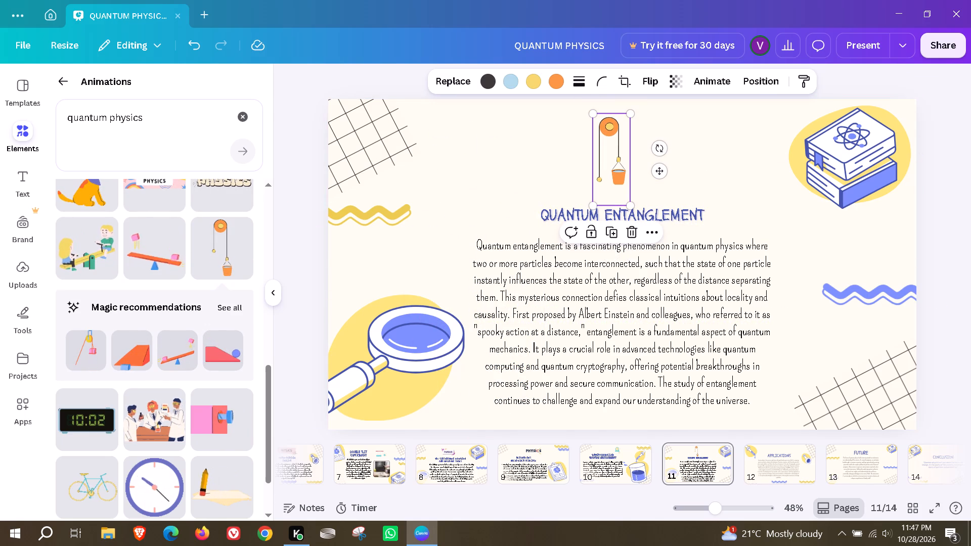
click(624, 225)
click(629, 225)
Add the purple plasma ball animation to page 11, shrink it, and centre it above the "QUANTUM ENTANGLEMENT" heading.
scroll(145, 372, down, 5)
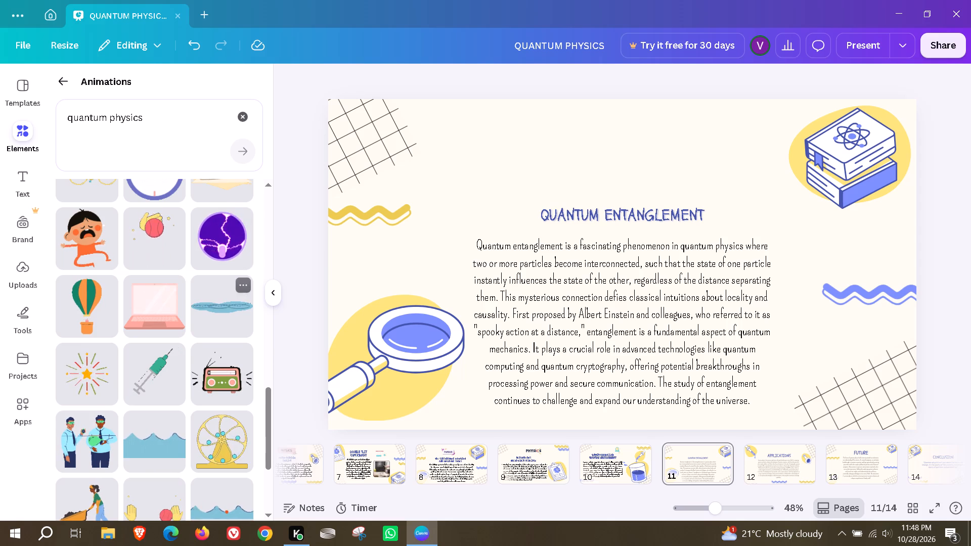
drag(226, 258, 500, 225)
drag(671, 171, 516, 395)
drag(473, 420, 591, 164)
drag(622, 186, 658, 197)
drag(627, 178, 629, 160)
click(765, 185)
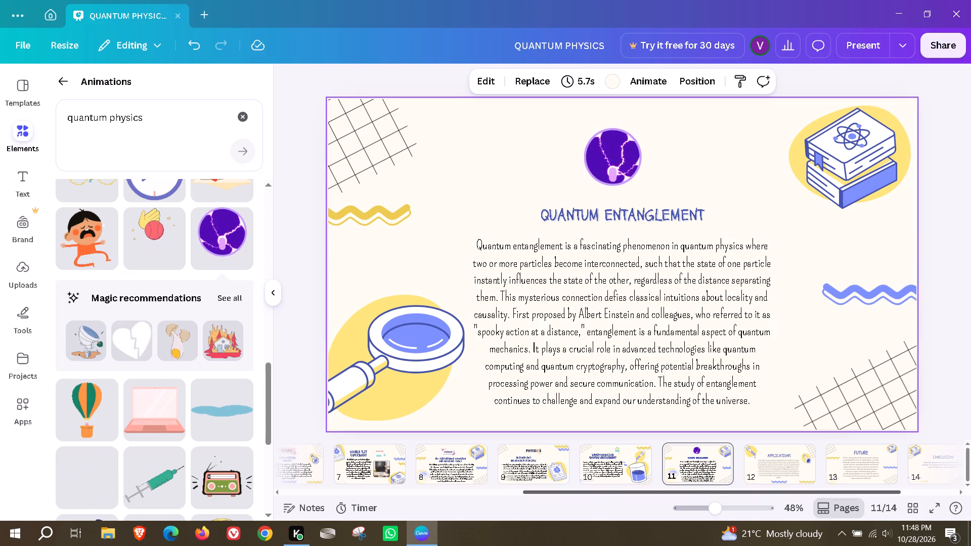
Shrink page 12's "APPLICATIONS" heading to size 56.5 and centre it just above the body paragraph.
click(769, 473)
click(623, 195)
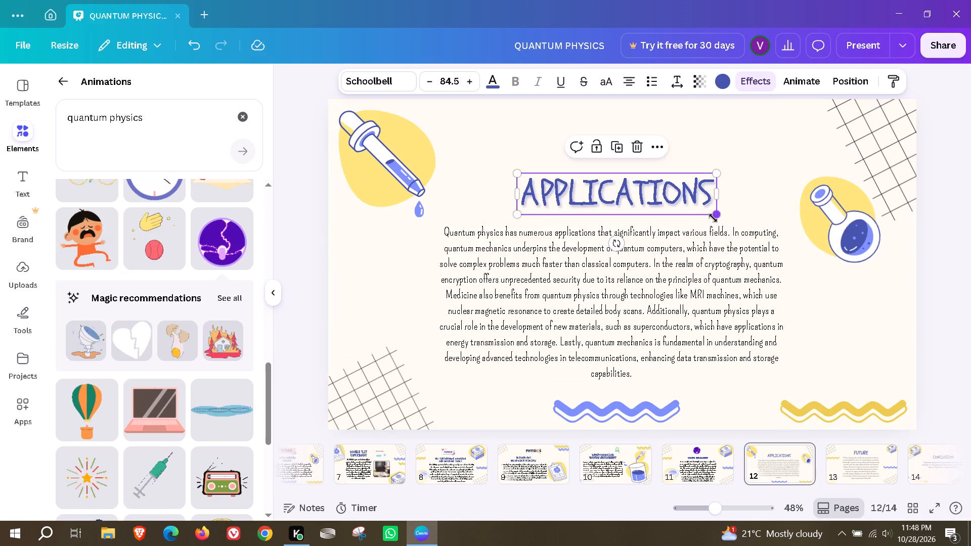
drag(713, 218, 649, 192)
drag(595, 185, 617, 204)
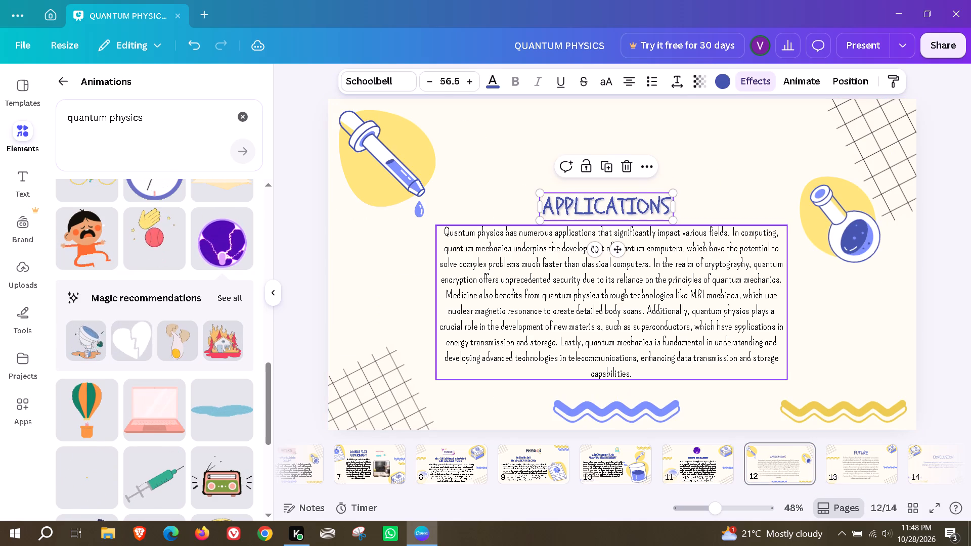
Find the orange-framed "PHYSICS" banner animation, add it to page 12, shrink it, and place it above the "APPLICATIONS" heading.
scroll(137, 377, down, 2)
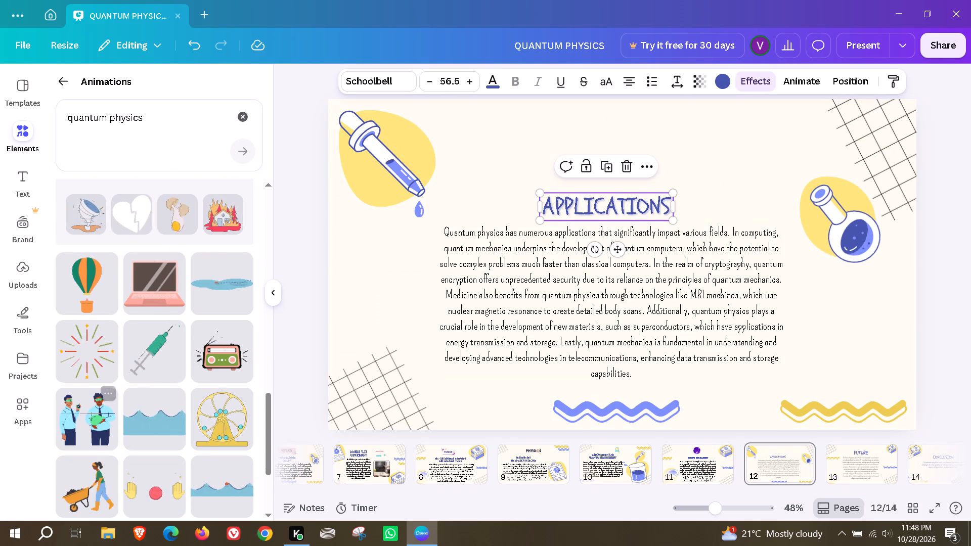
scroll(174, 408, down, 1)
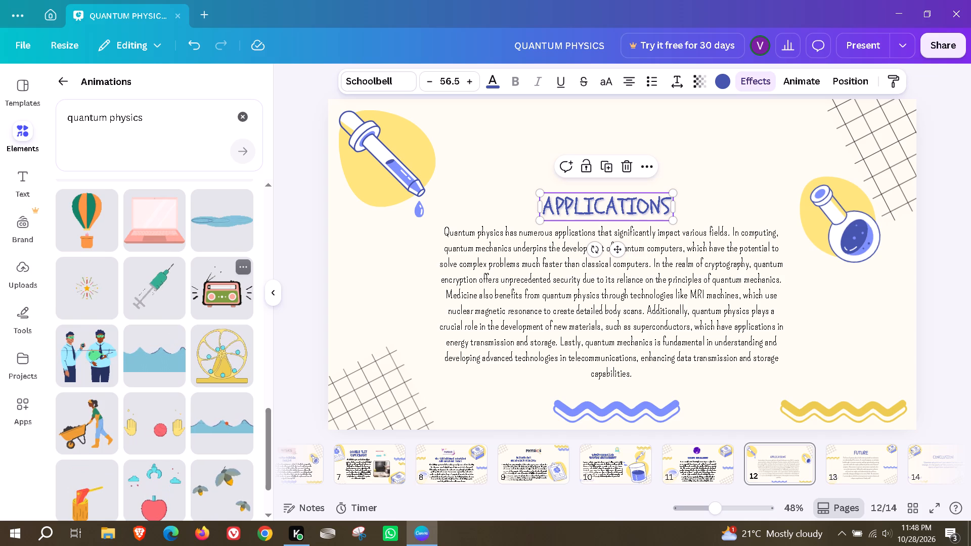
scroll(145, 382, down, 2)
scroll(188, 354, down, 3)
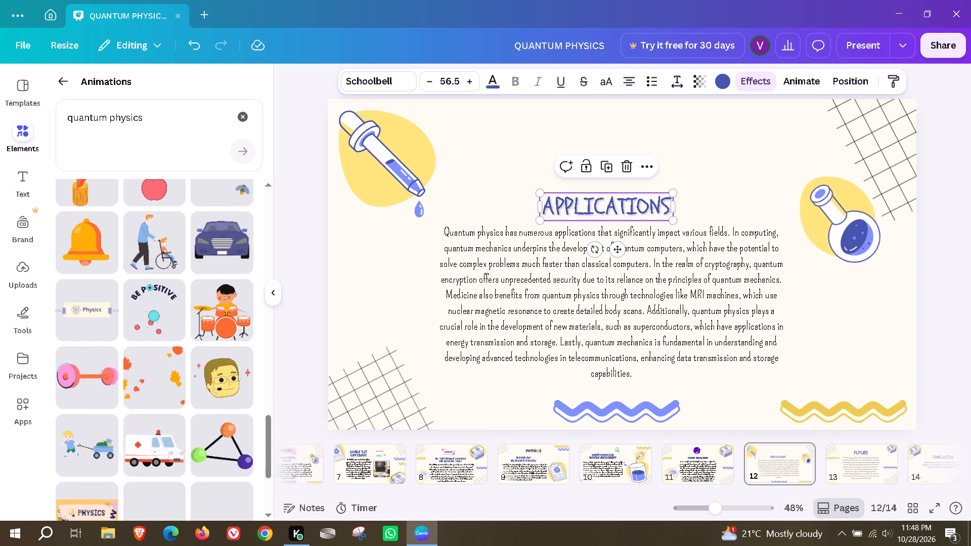
scroll(154, 395, down, 2)
drag(106, 391, 469, 194)
drag(684, 156, 540, 348)
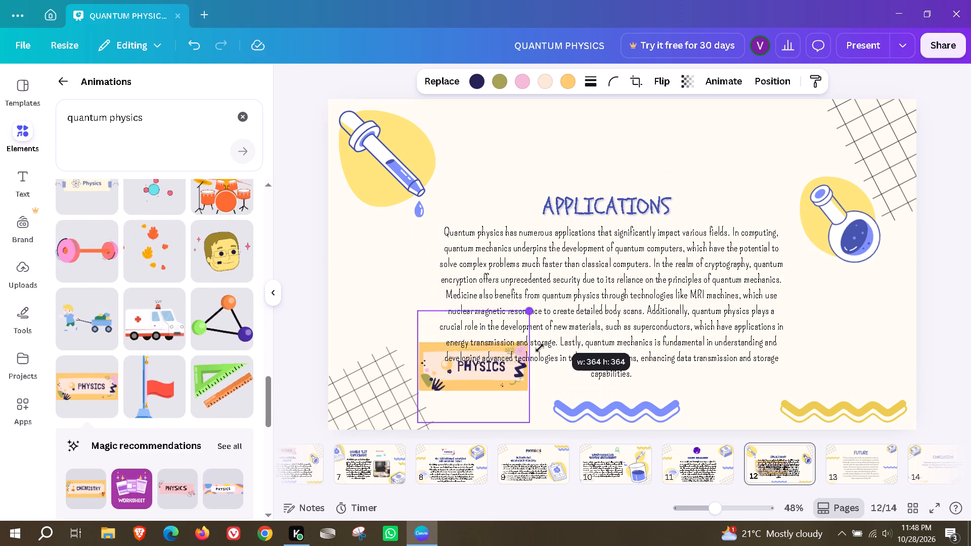
drag(540, 348, 539, 349)
drag(455, 395, 604, 170)
drag(665, 197, 688, 190)
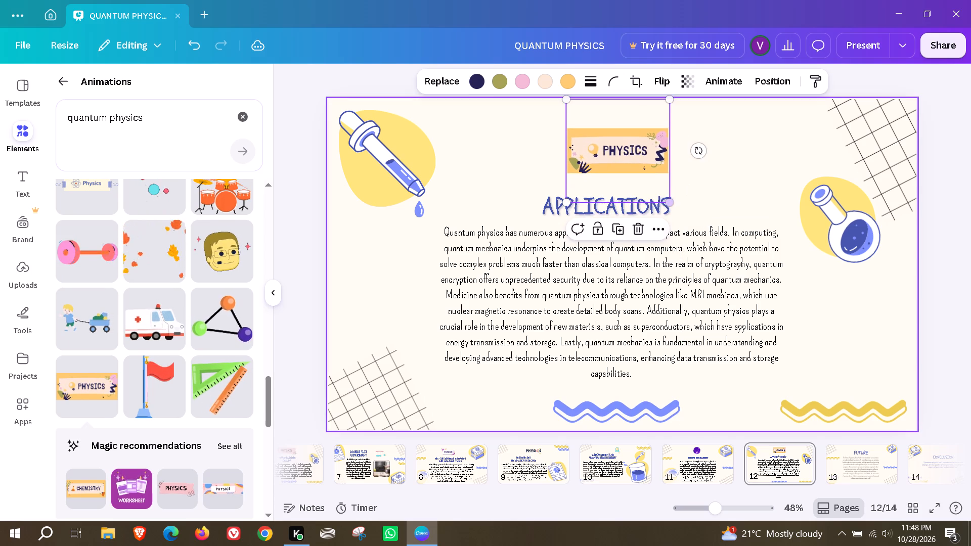
click(743, 186)
Centre page 12's "APPLICATIONS" heading over the body paragraph and fine-tune the position of the "PHYSICS" banner above it.
drag(635, 209, 645, 208)
click(755, 186)
click(644, 160)
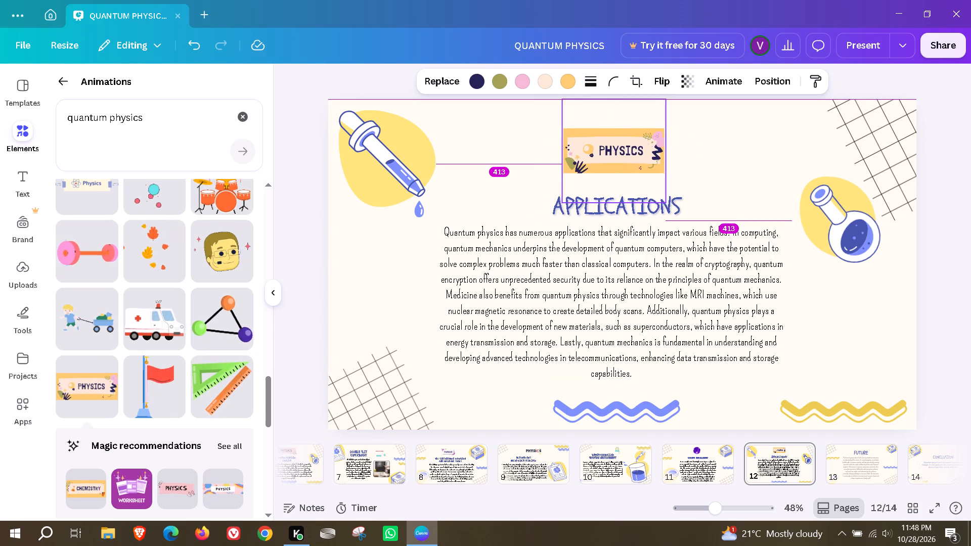
click(736, 177)
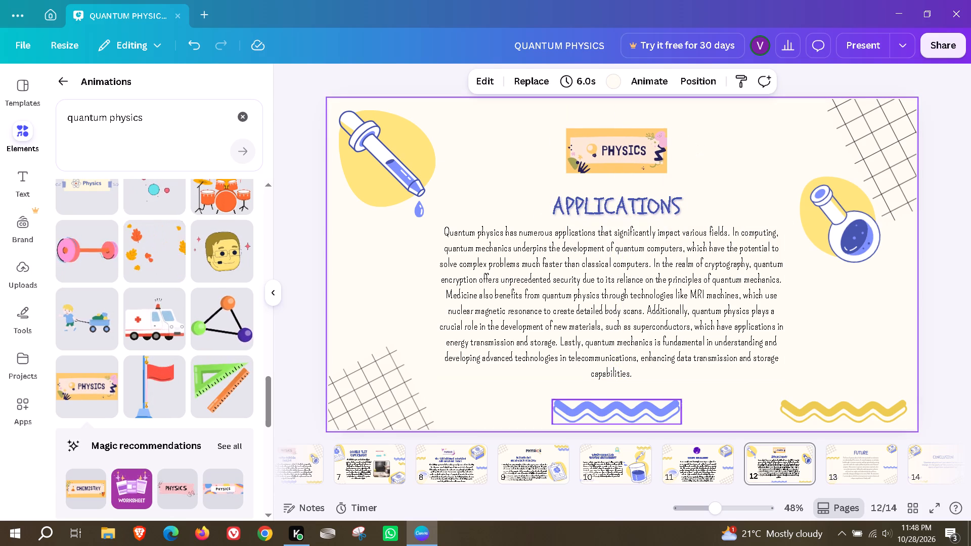
Widen page 13's body paragraph and move it lower, centred on the page.
click(839, 462)
click(634, 280)
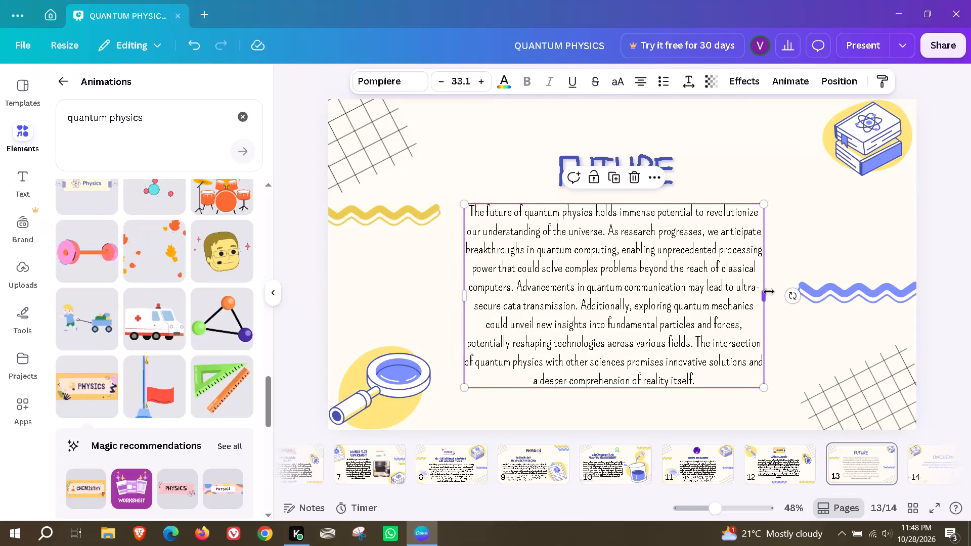
drag(769, 292, 794, 295)
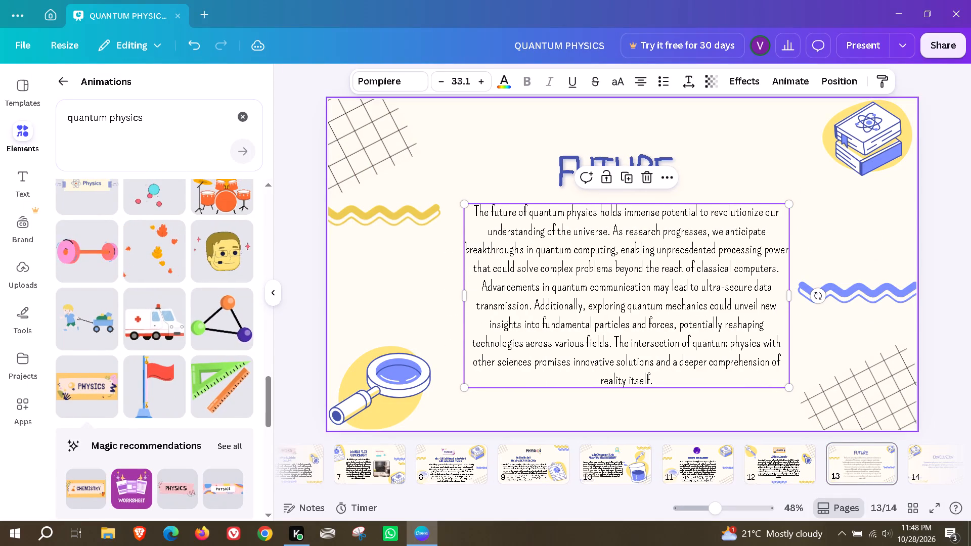
drag(672, 294, 668, 313)
click(675, 312)
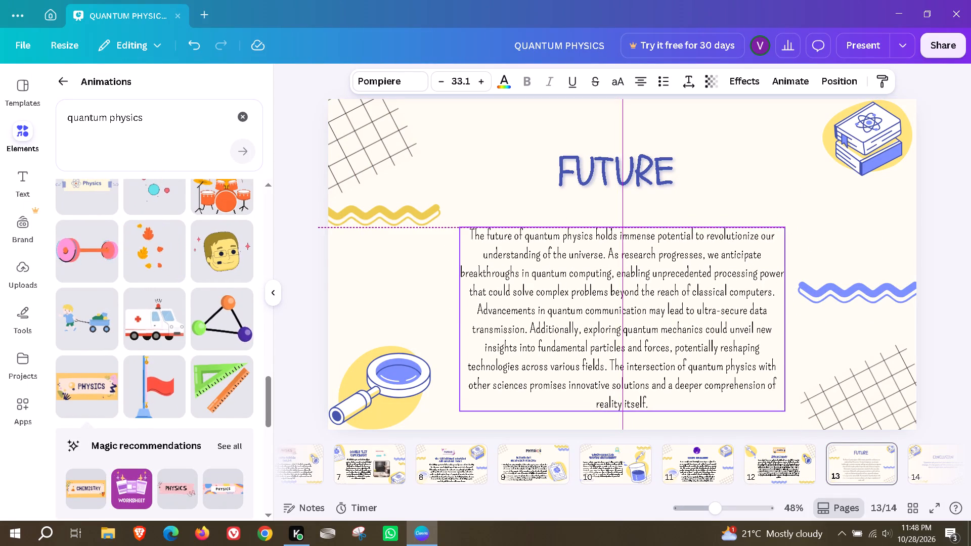
Move page 13's "FUTURE" heading down to sit just above the body paragraph.
drag(658, 170, 658, 191)
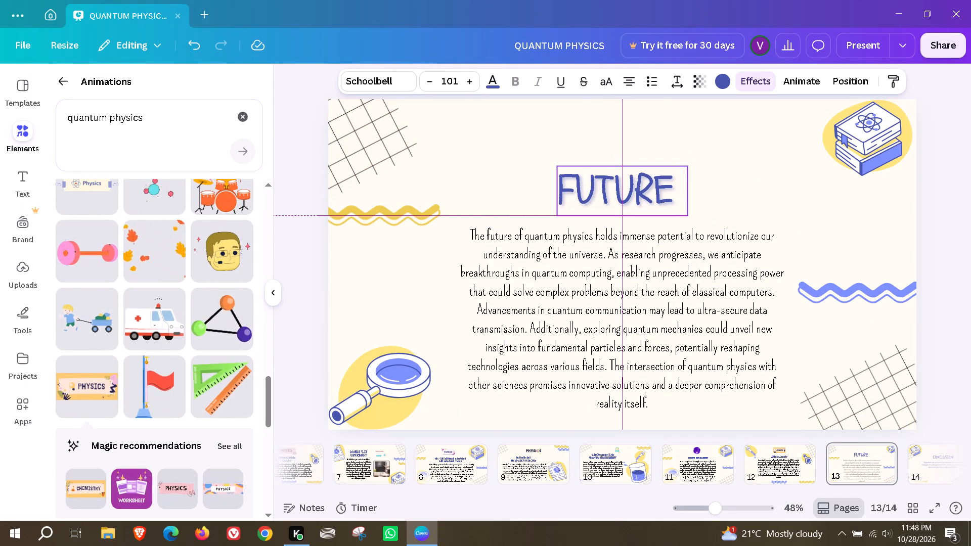
drag(658, 191, 658, 194)
click(869, 228)
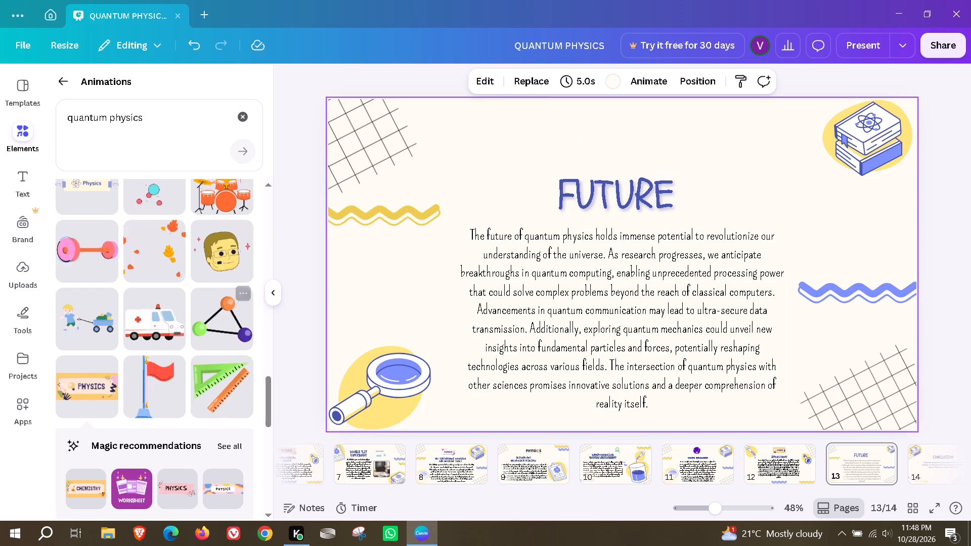
Add the pink light bulb animation to page 13, shrink it, tilt it bulb-upward, and place it at the end of the "FUTURE" heading.
scroll(210, 322, down, 6)
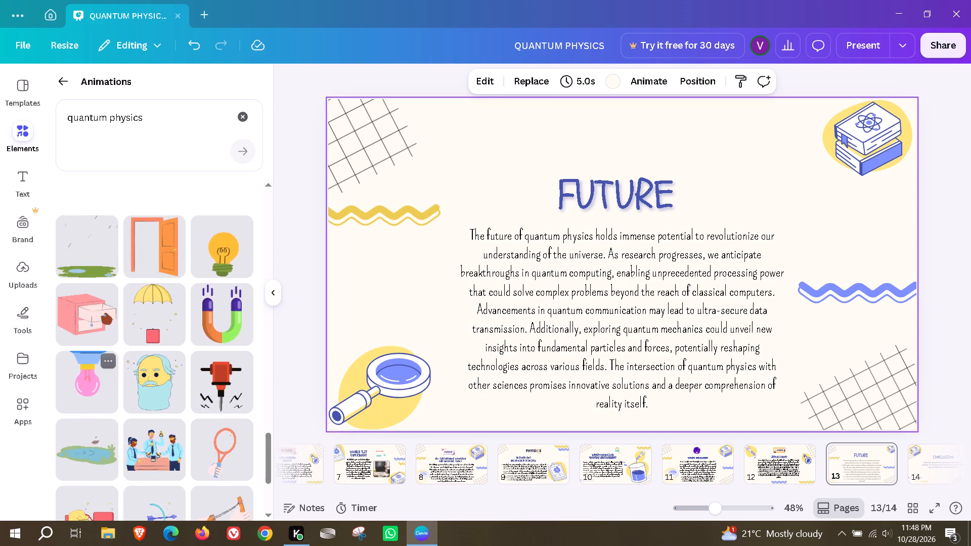
drag(92, 370, 507, 186)
drag(722, 166, 544, 338)
drag(487, 427, 730, 230)
click(744, 189)
click(755, 209)
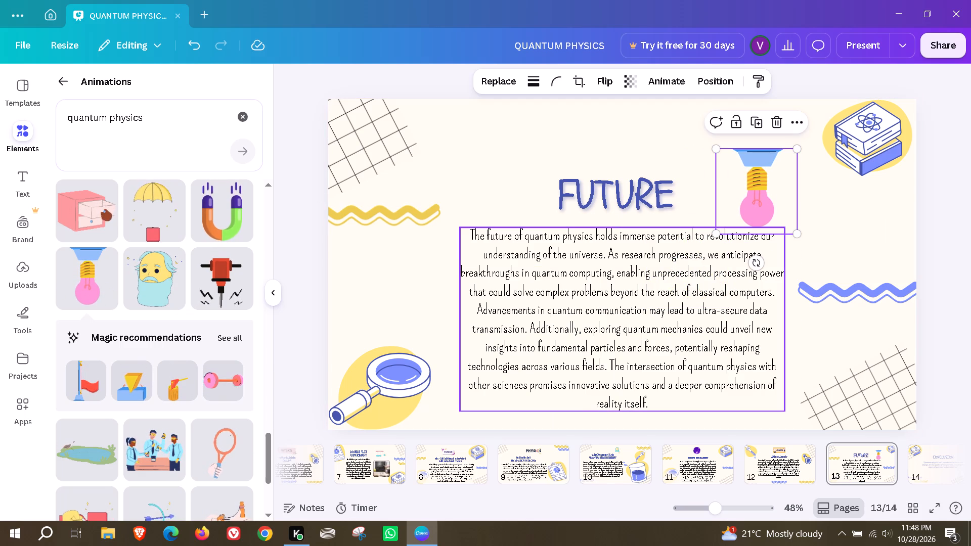
drag(758, 262, 799, 153)
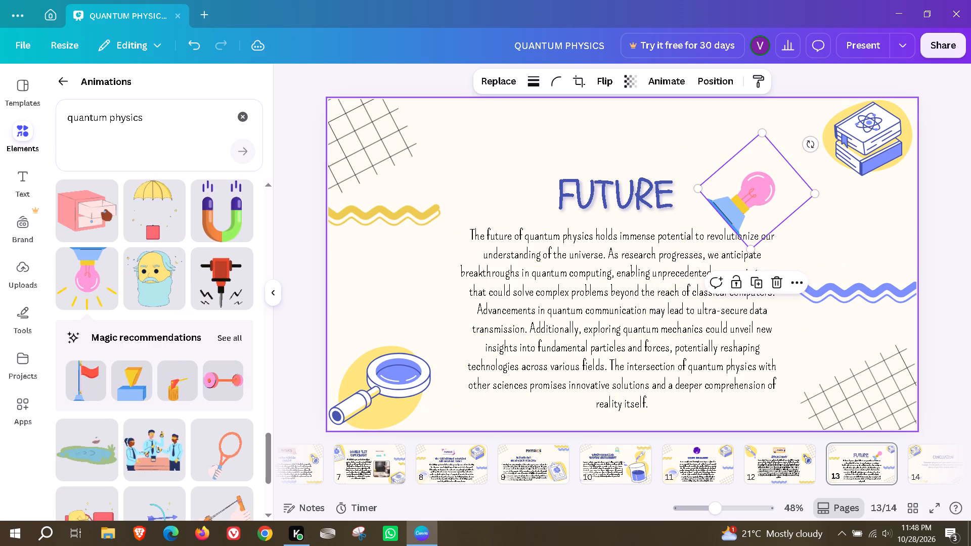
click(847, 242)
drag(749, 208, 698, 173)
click(831, 222)
Shrink page 14's "CONCLUSION" heading to size 64.9 and centre it above the quote.
scroll(846, 490, down, 2)
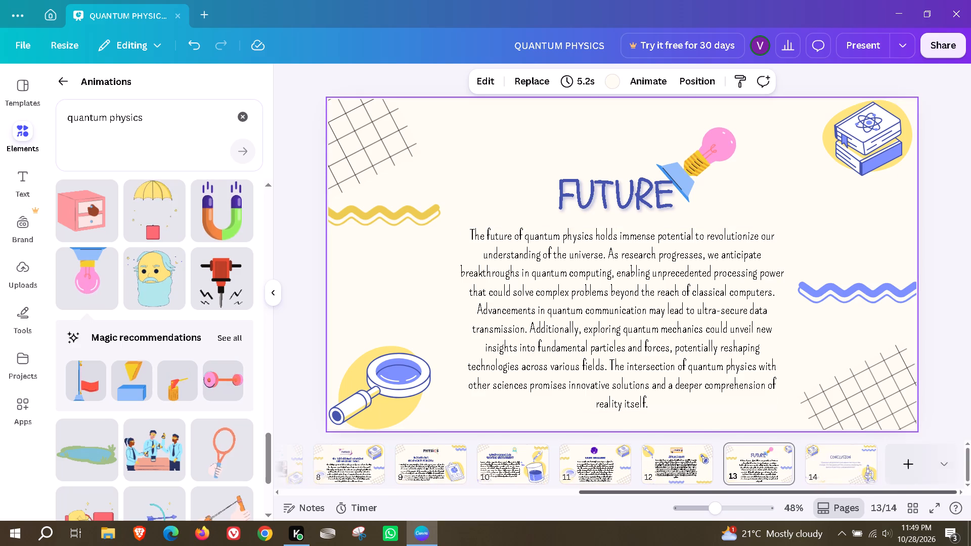
scroll(846, 490, down, 1)
click(819, 466)
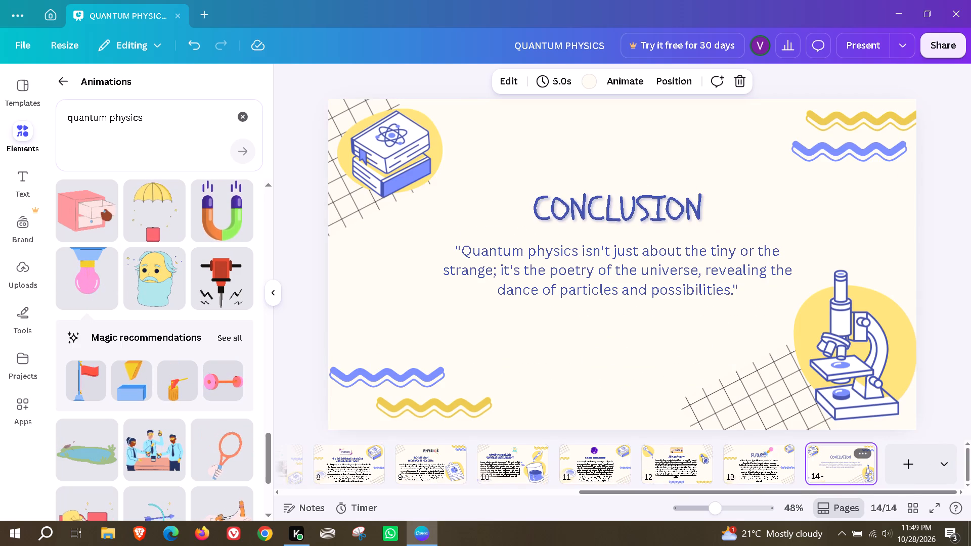
click(604, 210)
drag(706, 231, 668, 213)
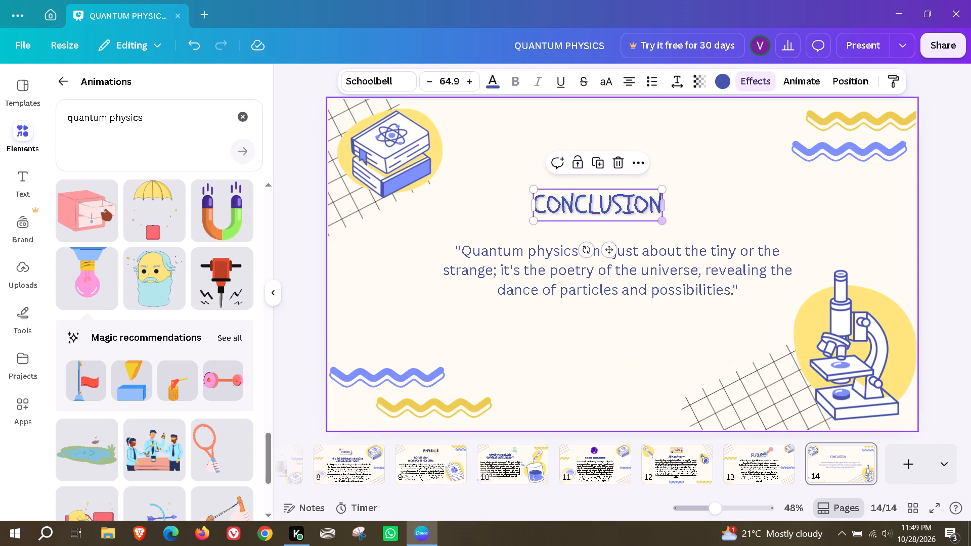
click(719, 203)
drag(622, 212, 640, 218)
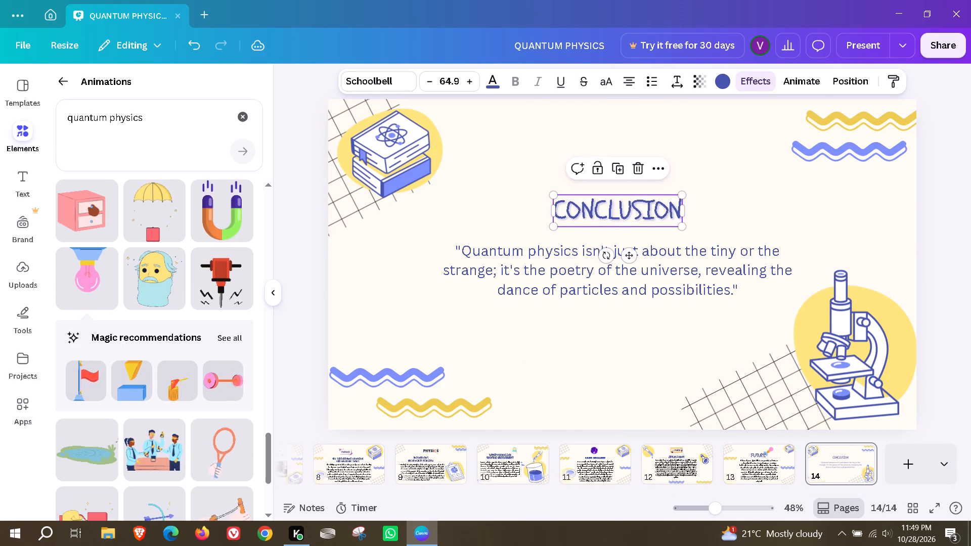
Move page 14's quote slightly up, closer to the "CONCLUSION" heading.
click(644, 282)
drag(713, 276, 712, 269)
click(846, 215)
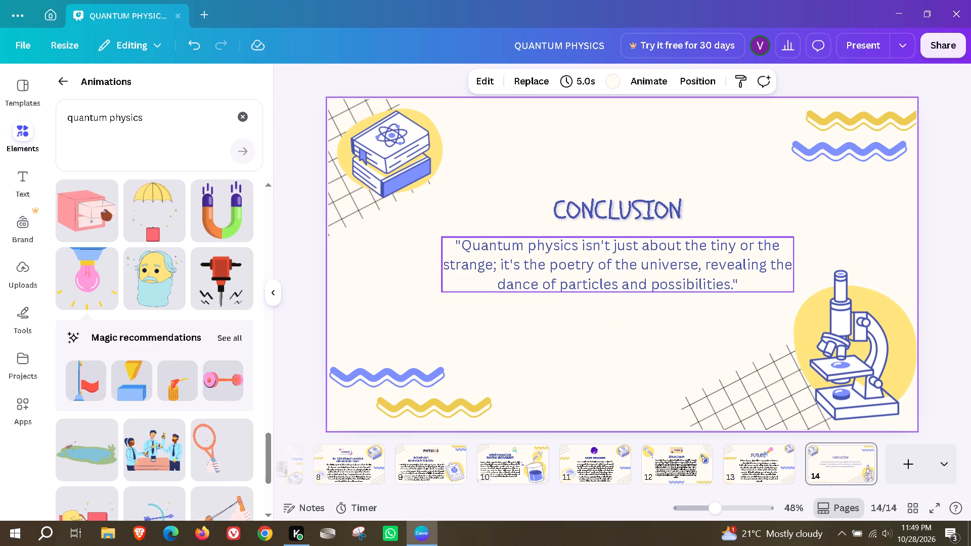
Add the animation of a yellow fist and red block to page 14, shrink it, and centre it just below the quote.
scroll(152, 376, down, 2)
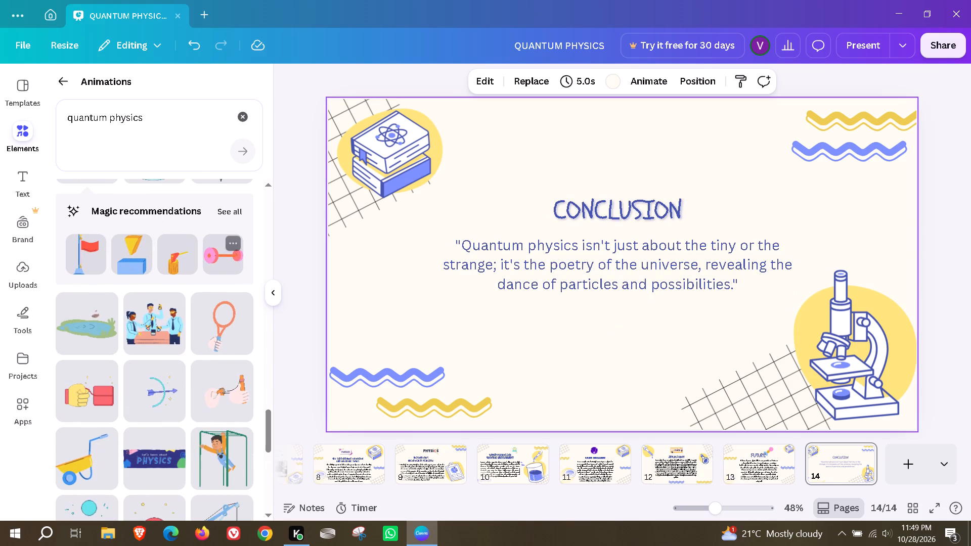
scroll(202, 387, down, 1)
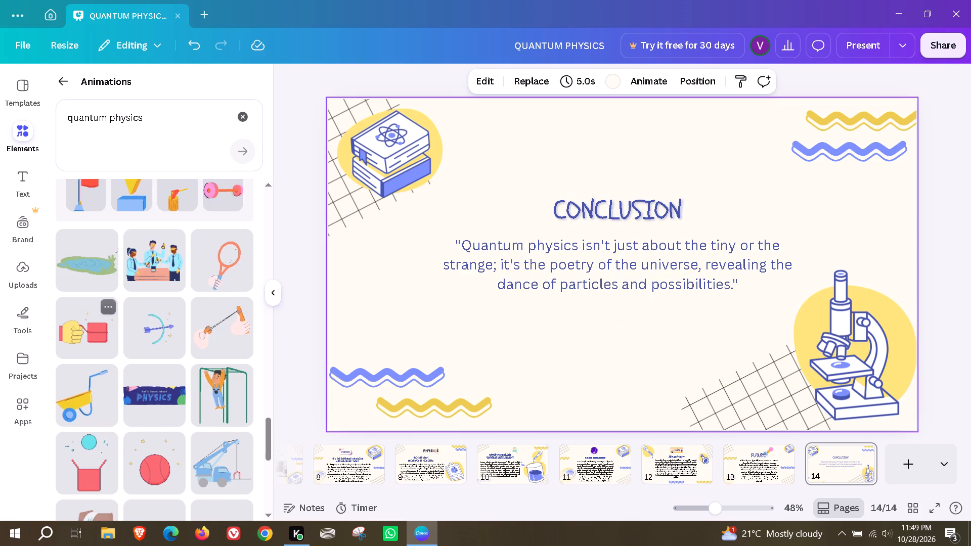
drag(75, 340, 467, 265)
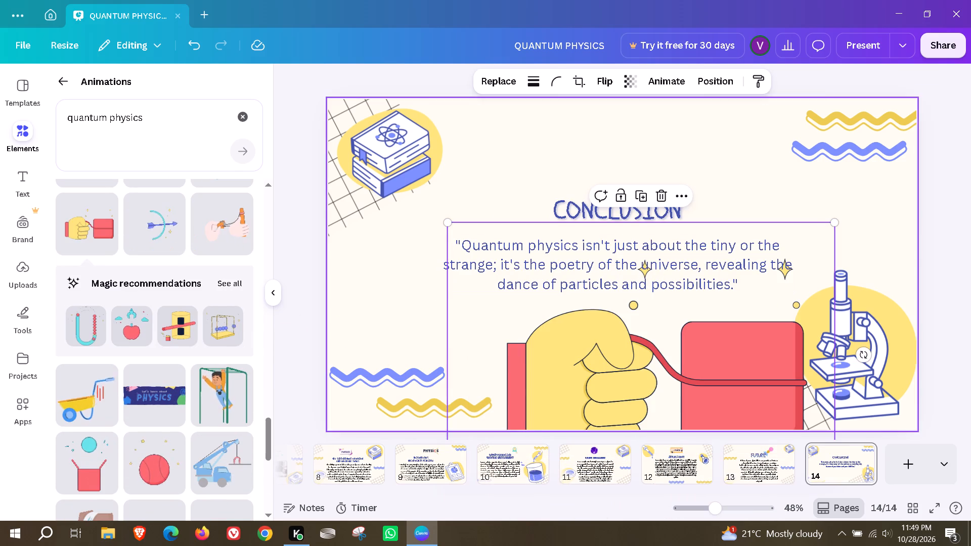
drag(833, 226, 604, 429)
drag(539, 420, 627, 319)
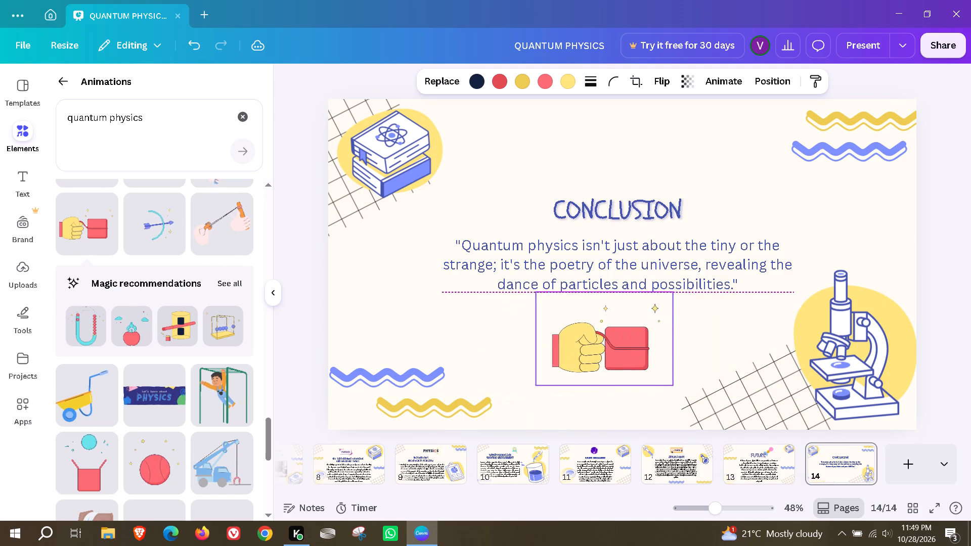
drag(627, 319, 642, 302)
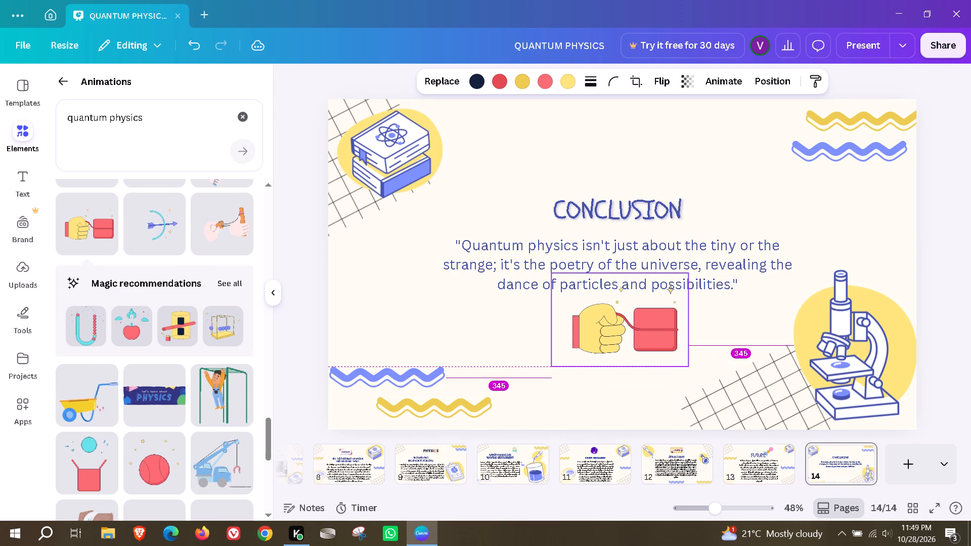
drag(642, 302, 641, 301)
click(738, 328)
click(619, 333)
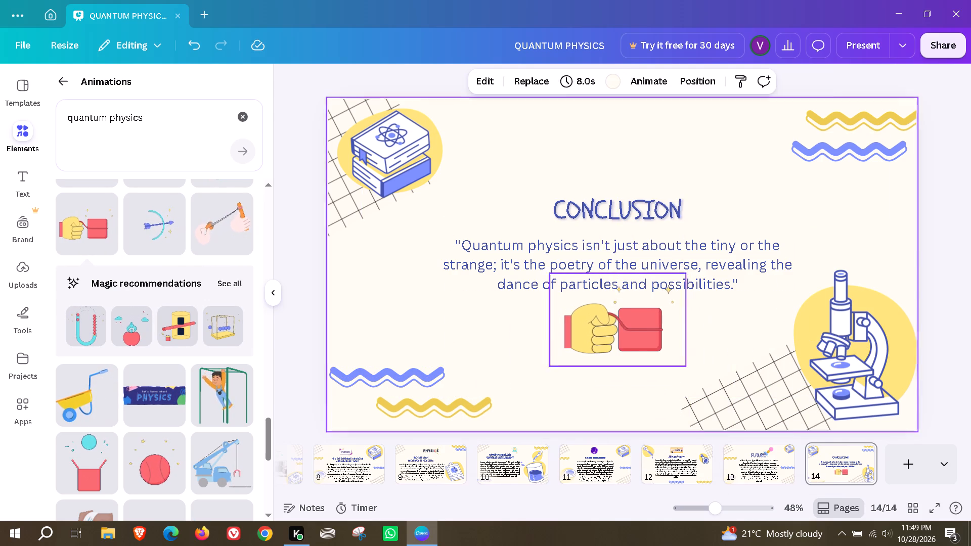
drag(687, 276, 656, 317)
drag(597, 346, 620, 340)
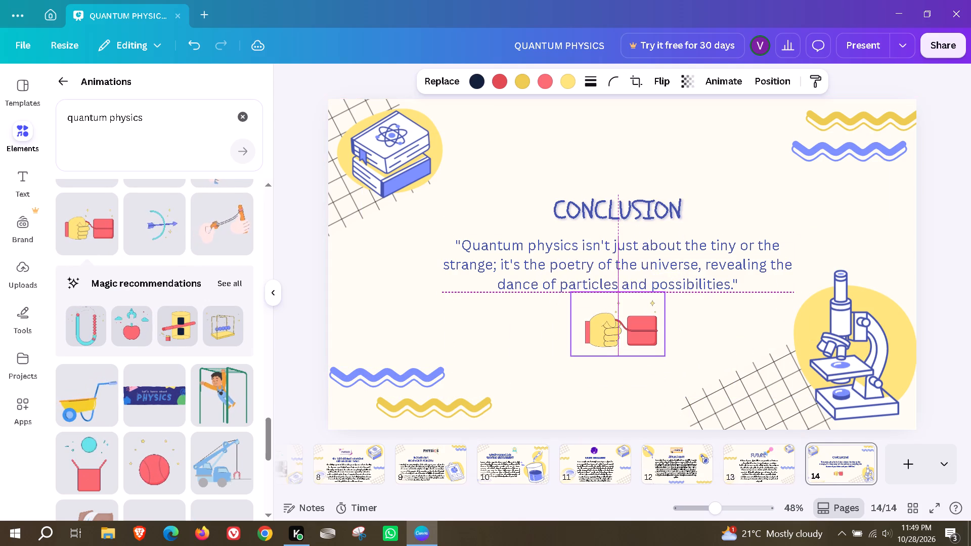
drag(620, 340, 616, 340)
click(700, 341)
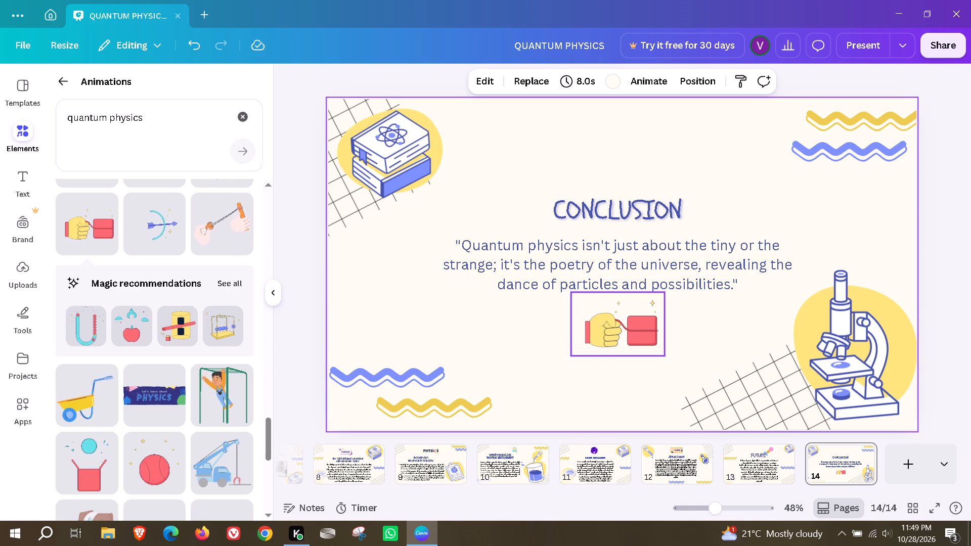
Review the presentation's pages from the title page through to the conclusion on page 14.
scroll(805, 465, down, 3)
scroll(794, 468, up, 7)
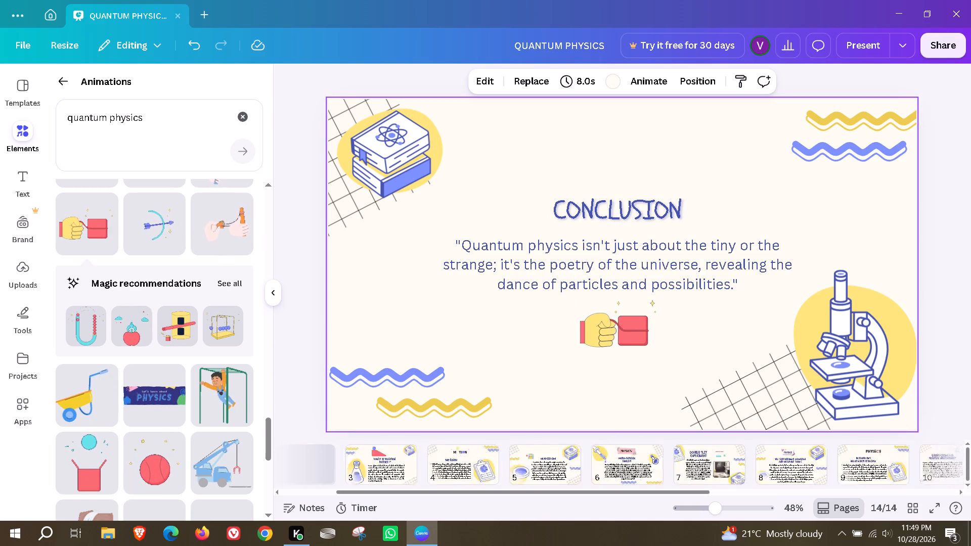
scroll(794, 468, up, 14)
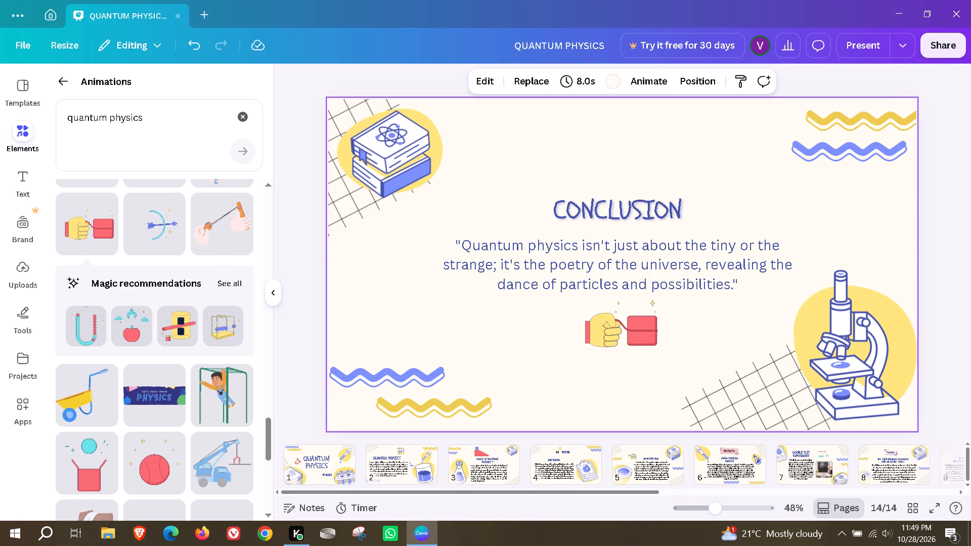
click(332, 480)
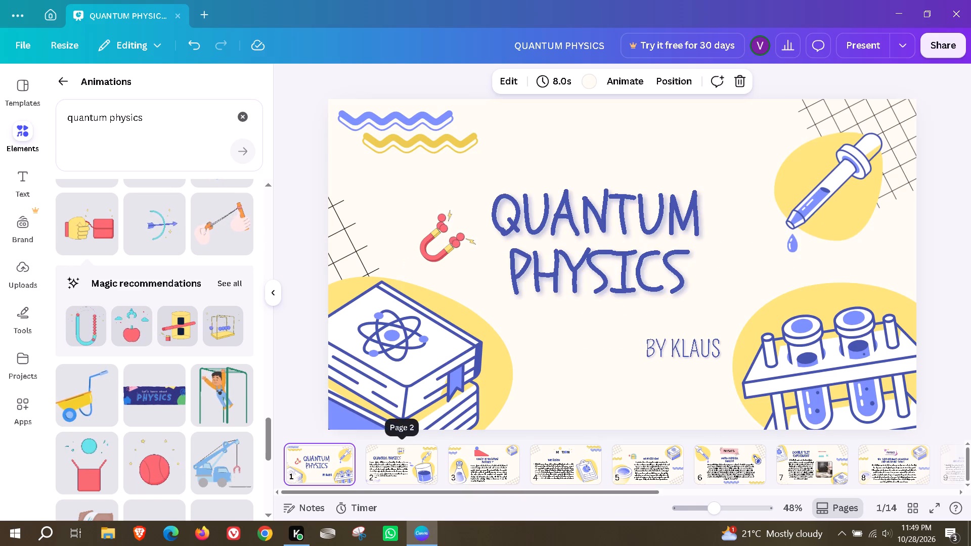
click(400, 464)
click(481, 473)
click(569, 472)
scroll(625, 477, down, 1)
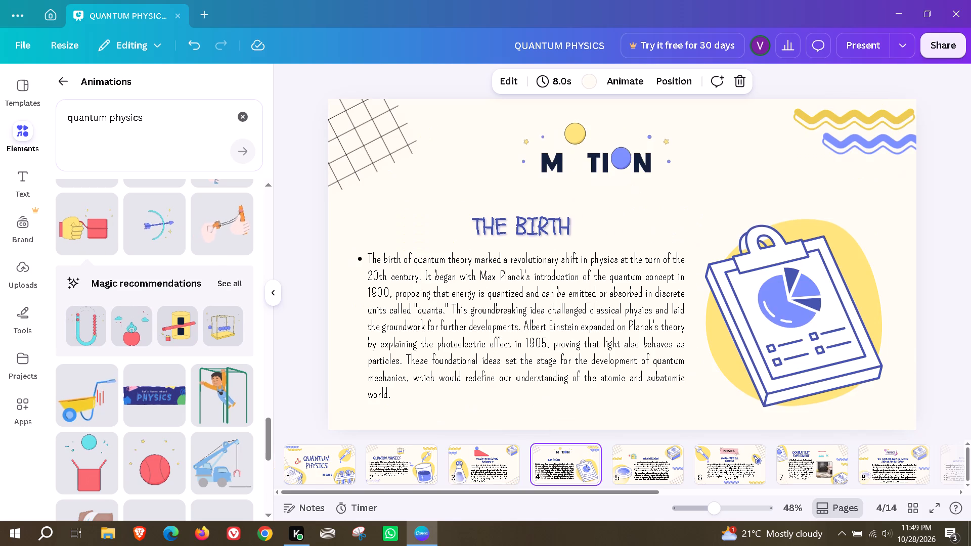
click(580, 472)
scroll(604, 472, down, 1)
click(599, 467)
click(665, 467)
scroll(667, 469, down, 2)
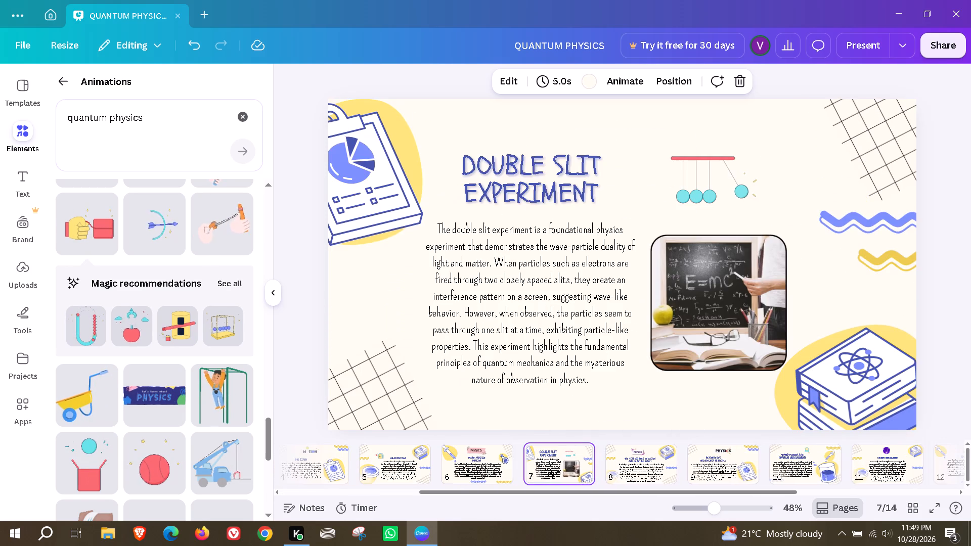
click(715, 463)
scroll(761, 465, down, 10)
click(840, 469)
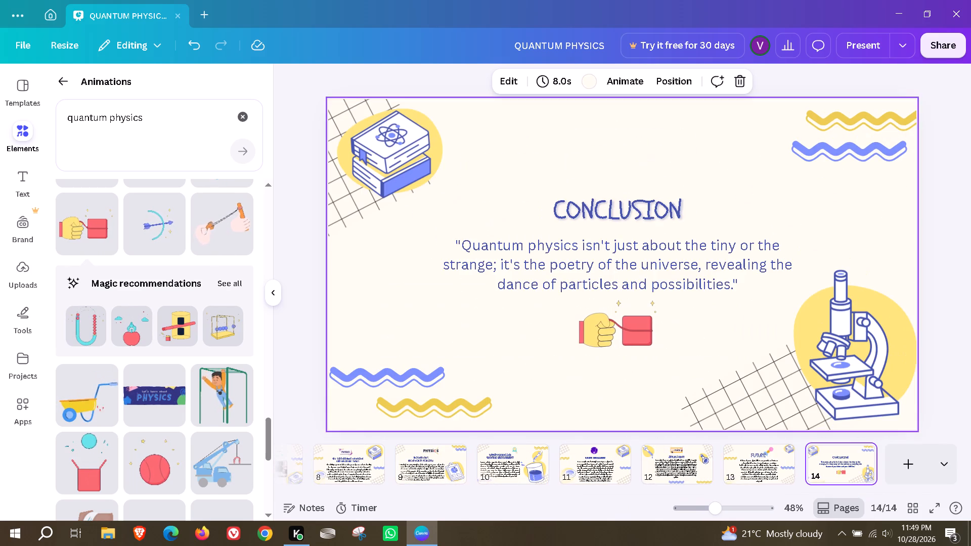
Add a body text box reading "by Klaus" to page 14 and place it beneath the quote, aligned with the quote's right edge.
click(30, 190)
scroll(115, 378, down, 2)
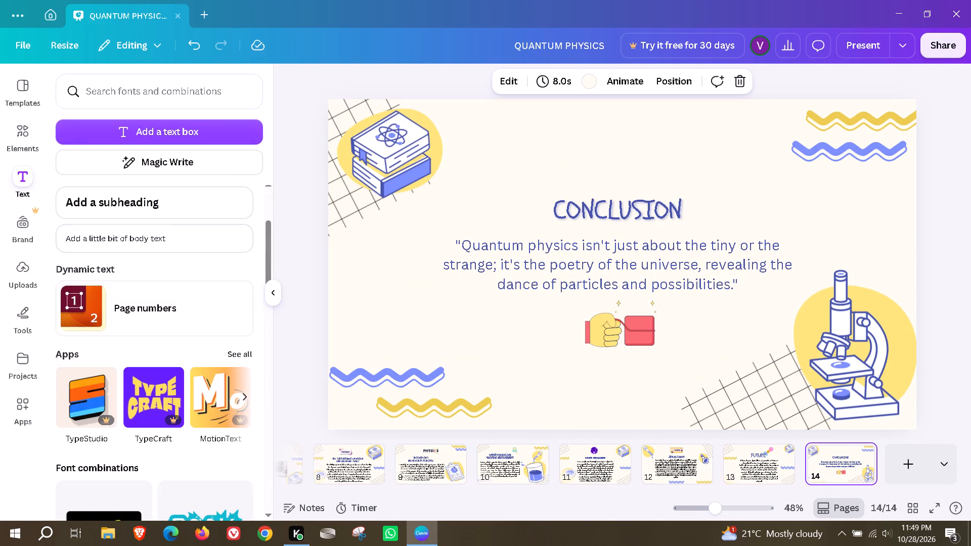
scroll(131, 298, up, 2)
click(145, 359)
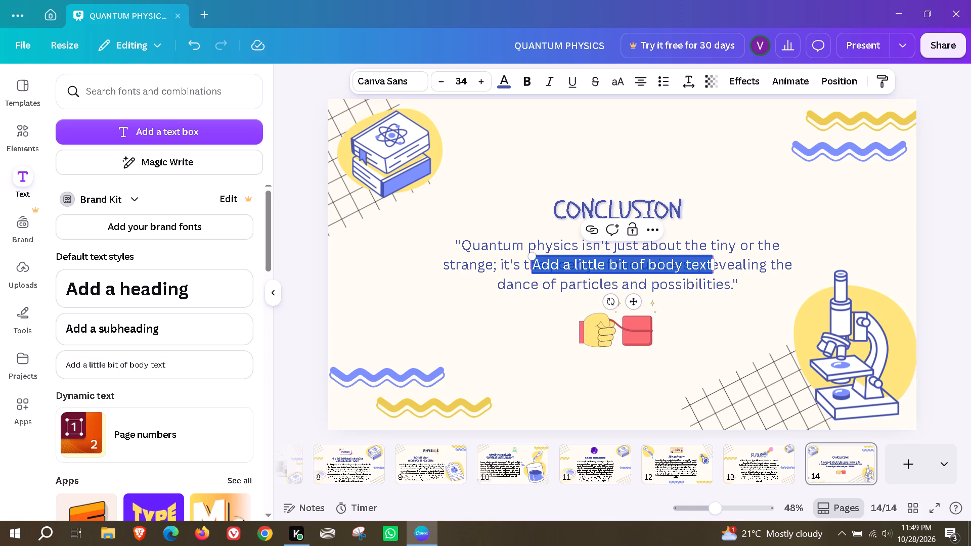
text(by Klaus)
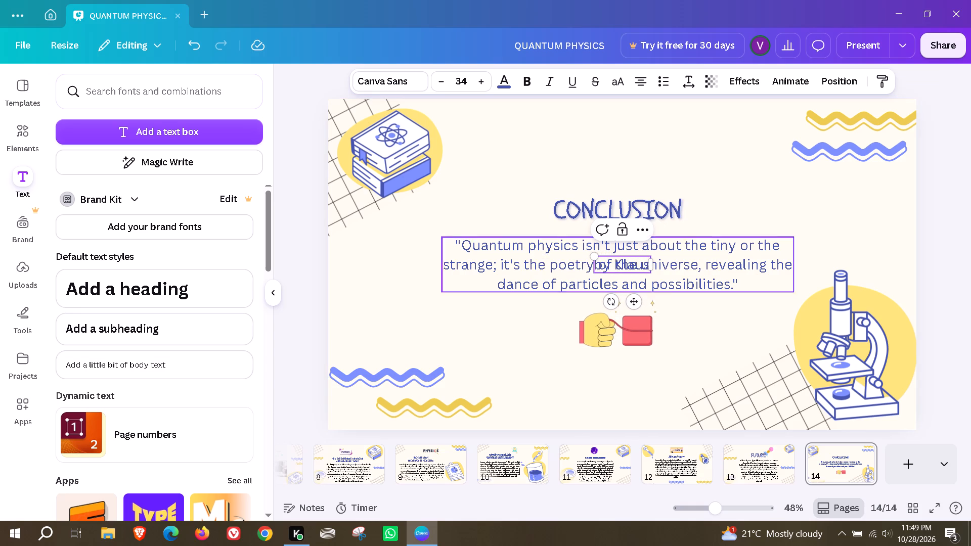
click(637, 270)
click(678, 317)
drag(631, 268, 642, 279)
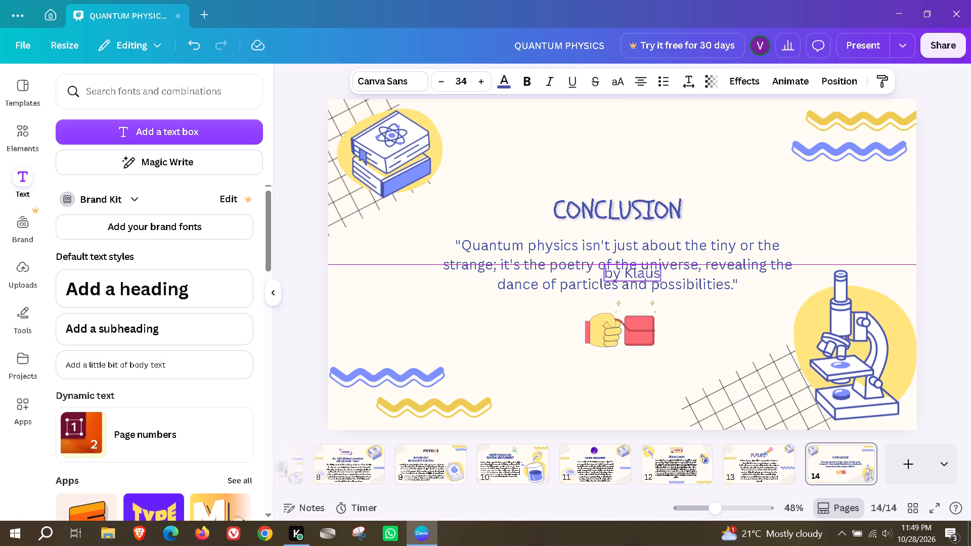
drag(642, 279, 769, 315)
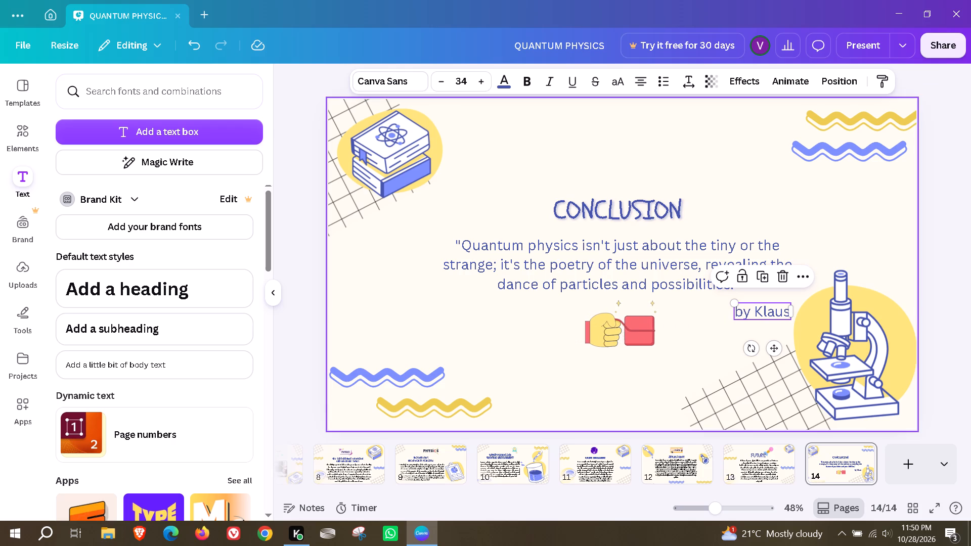
click(841, 219)
click(771, 315)
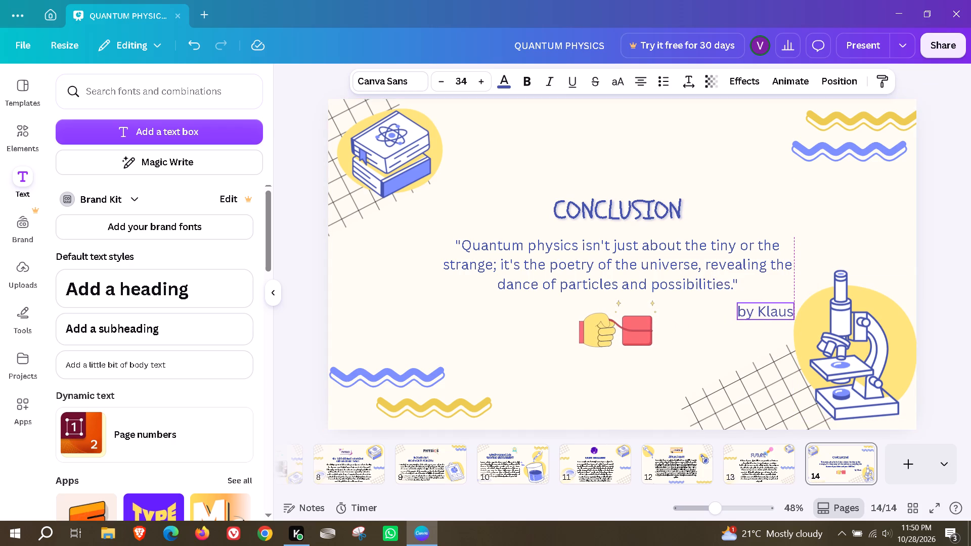
Change page 14's byline to "by Vikram" and realign it with the quote's right edge.
click(852, 233)
double_click(768, 308)
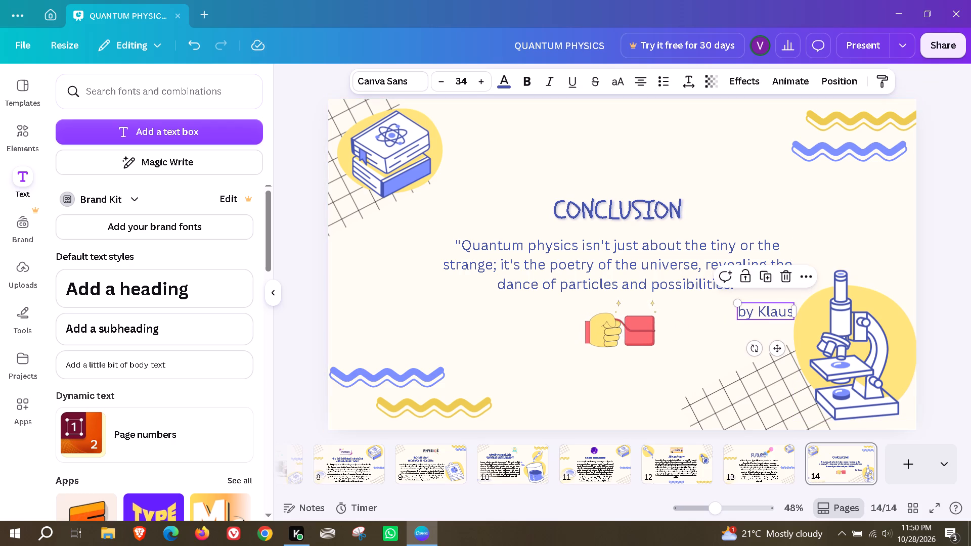
key(Right)
key(Right)
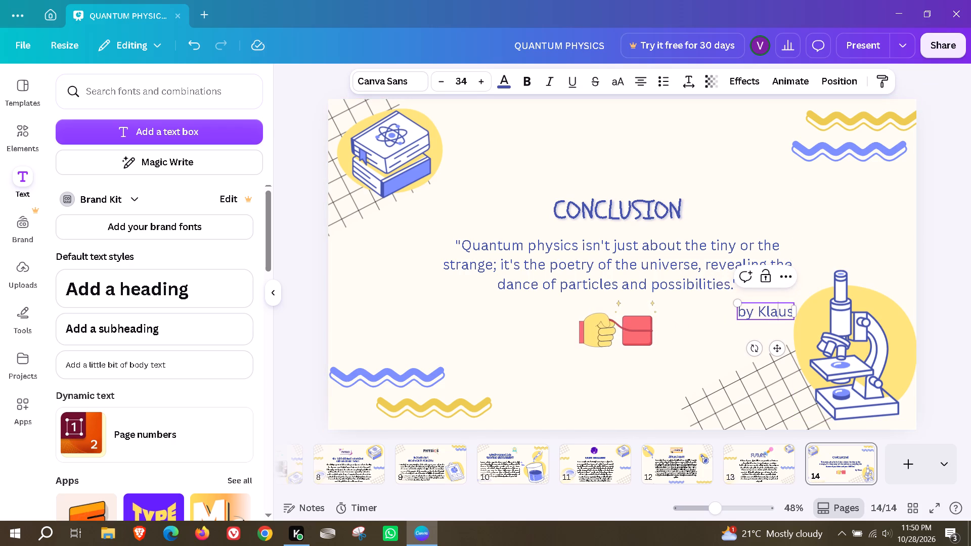
key(Right)
key(Right)
key(Right)
key(BackSpace)
key(BackSpace)
key(BackSpace)
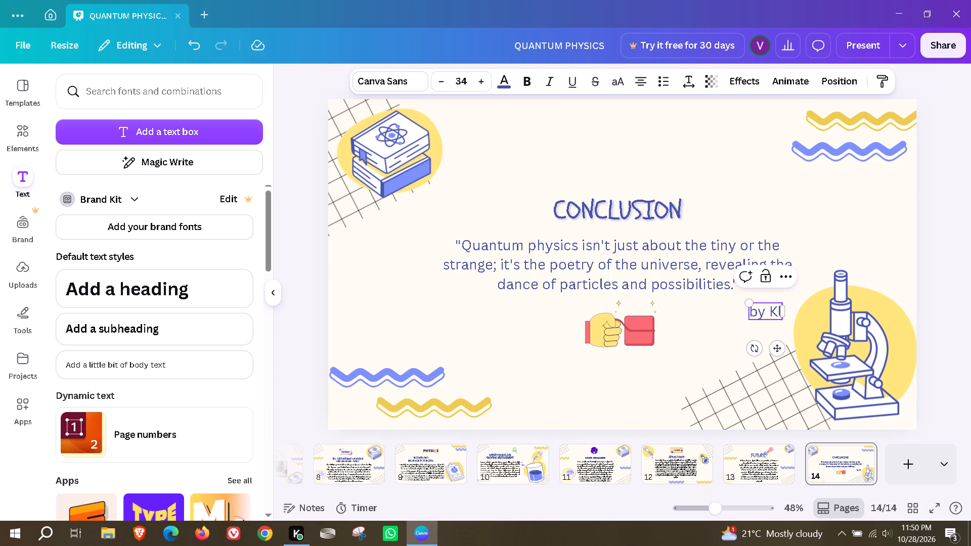
key(BackSpace)
key(BackSpace)
text(Vikram)
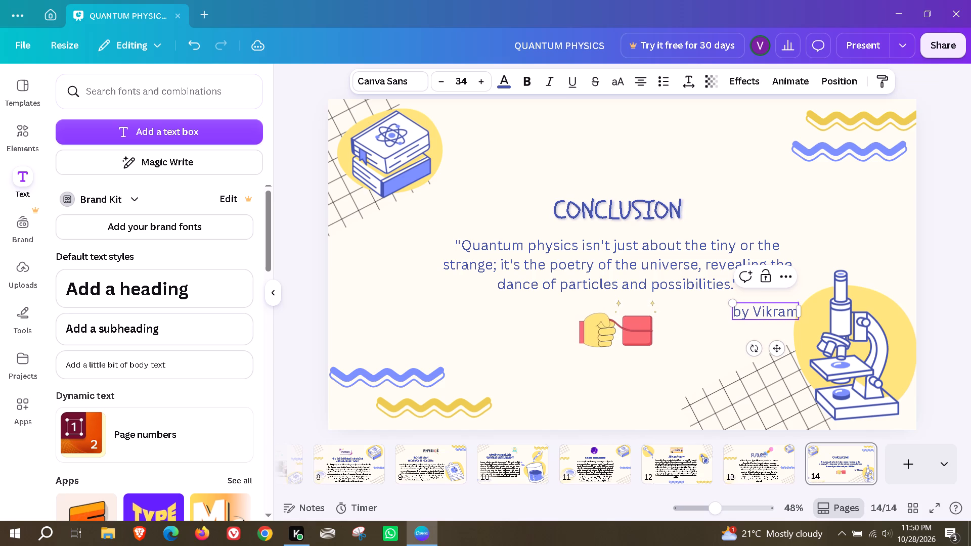
click(731, 326)
click(715, 336)
drag(751, 313, 746, 312)
click(841, 217)
Shrink the microscope illustration on page 14 and shift it slightly left, clear of the byline.
click(828, 337)
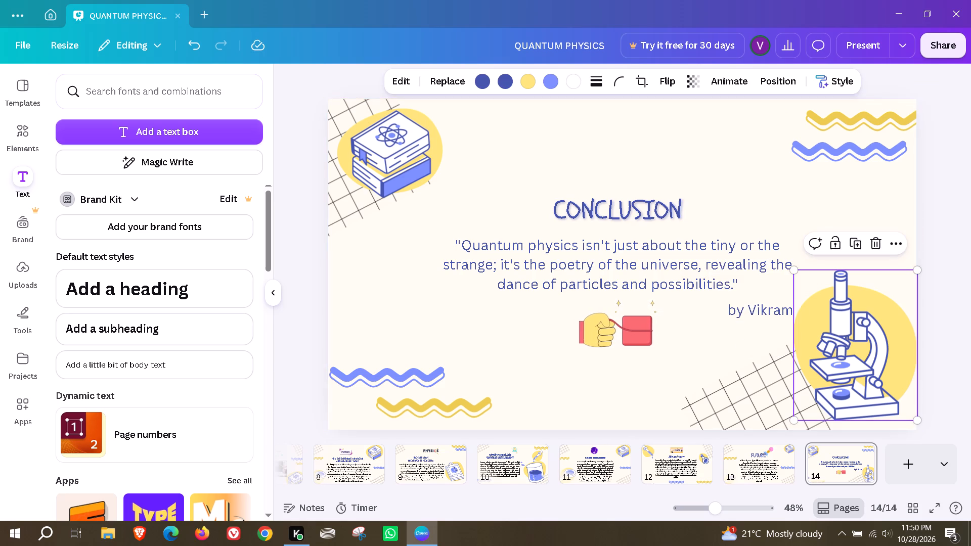
drag(795, 269, 813, 307)
drag(857, 375, 843, 373)
click(879, 220)
click(399, 180)
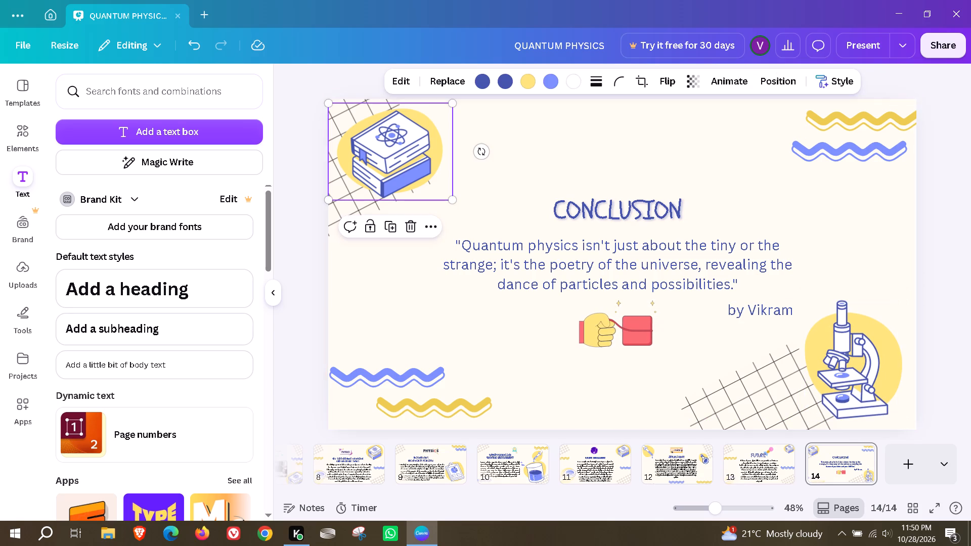
click(515, 179)
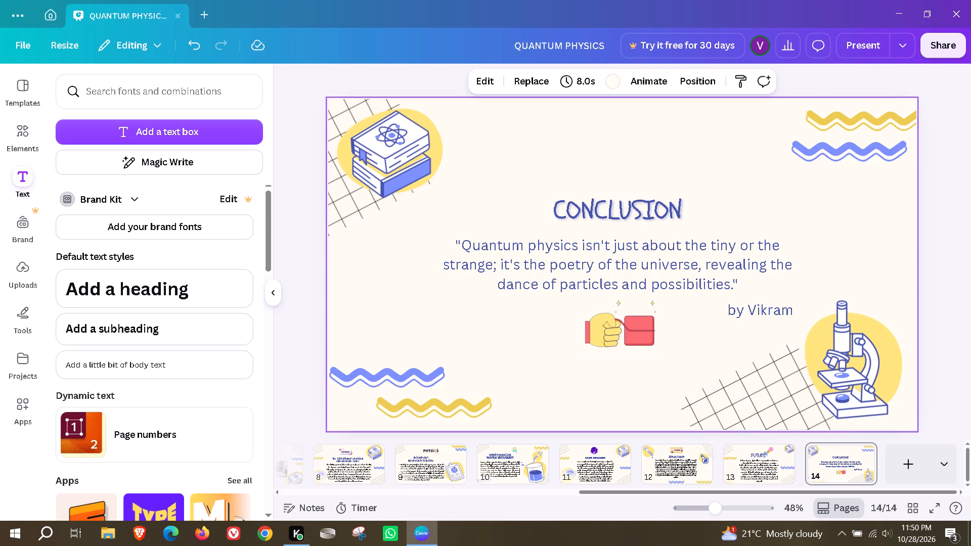
Review the pages backwards from the "FUTURE" page to the title page.
click(751, 461)
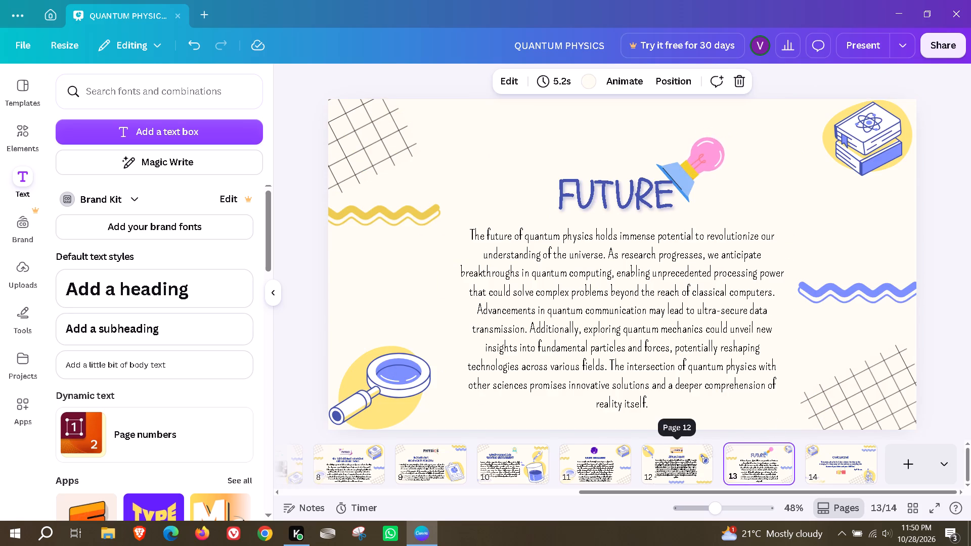
click(674, 465)
click(606, 465)
click(518, 468)
click(444, 468)
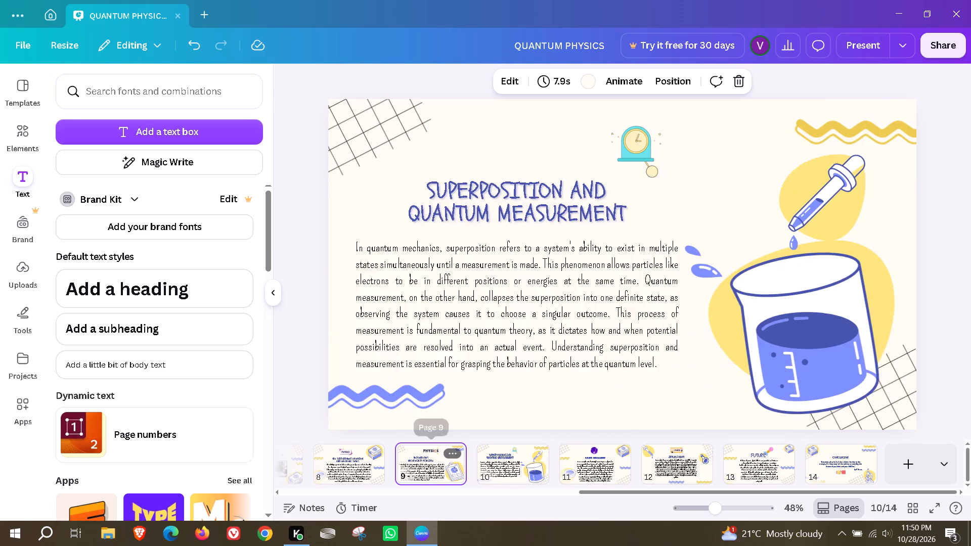
click(373, 471)
scroll(406, 470, up, 13)
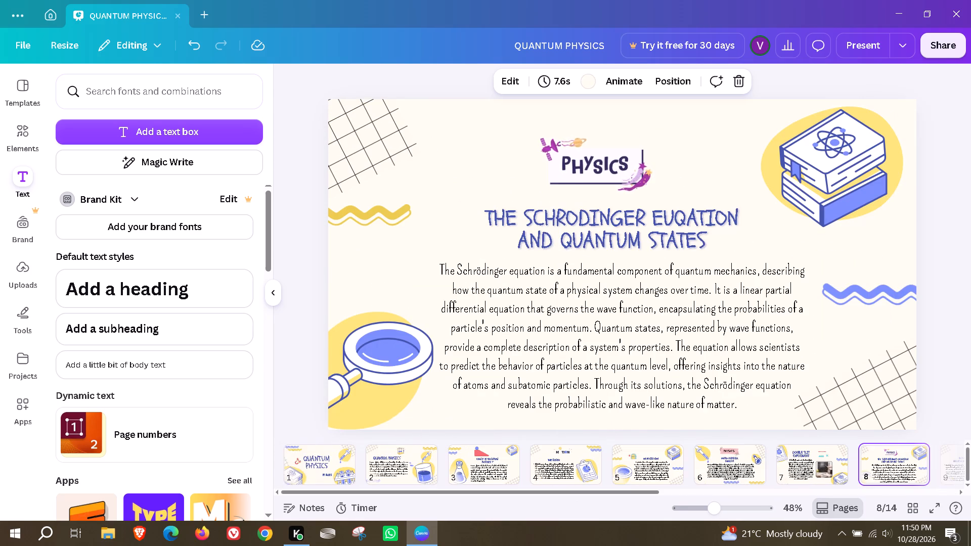
click(316, 467)
click(406, 470)
click(477, 462)
click(332, 469)
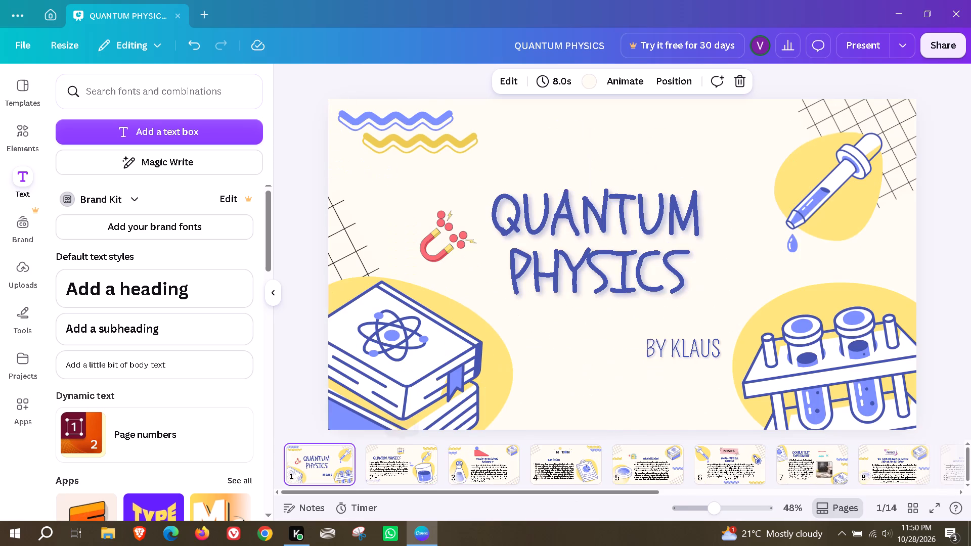
Enlarge the "QUANTUM PHYSICS" title on page 1 slightly.
click(615, 251)
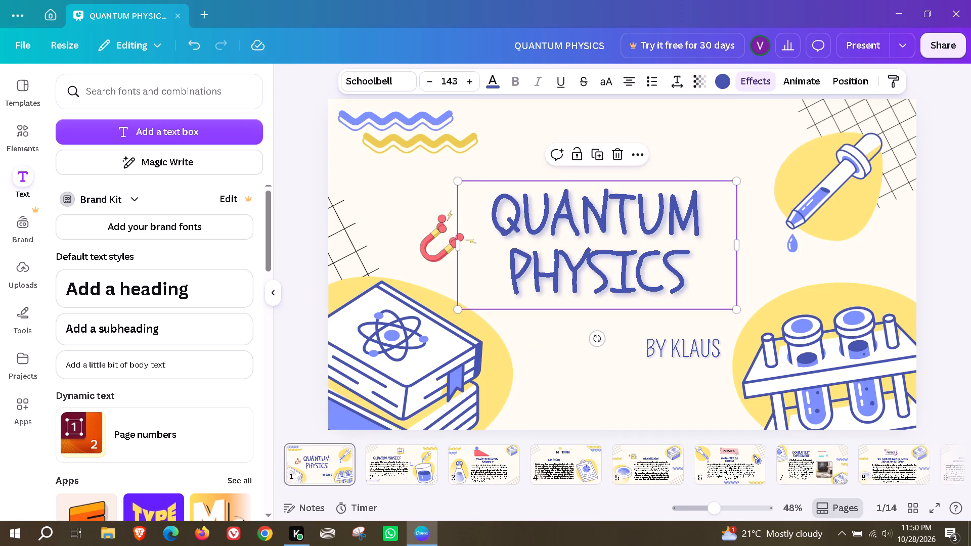
drag(736, 310, 746, 327)
Review the presentation's pages from page 2 through to the conclusion on page 14.
click(399, 467)
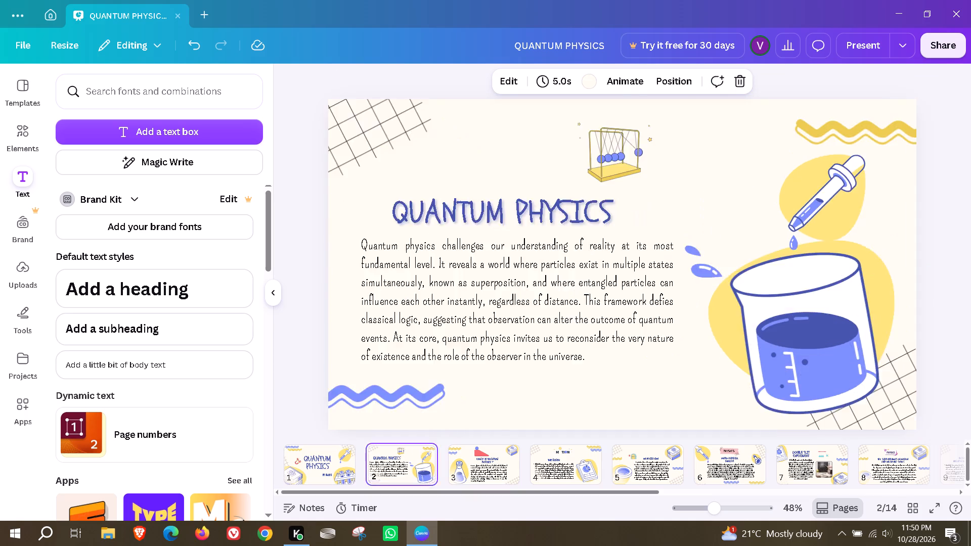
click(487, 468)
click(557, 458)
click(639, 465)
click(737, 465)
scroll(728, 468, down, 1)
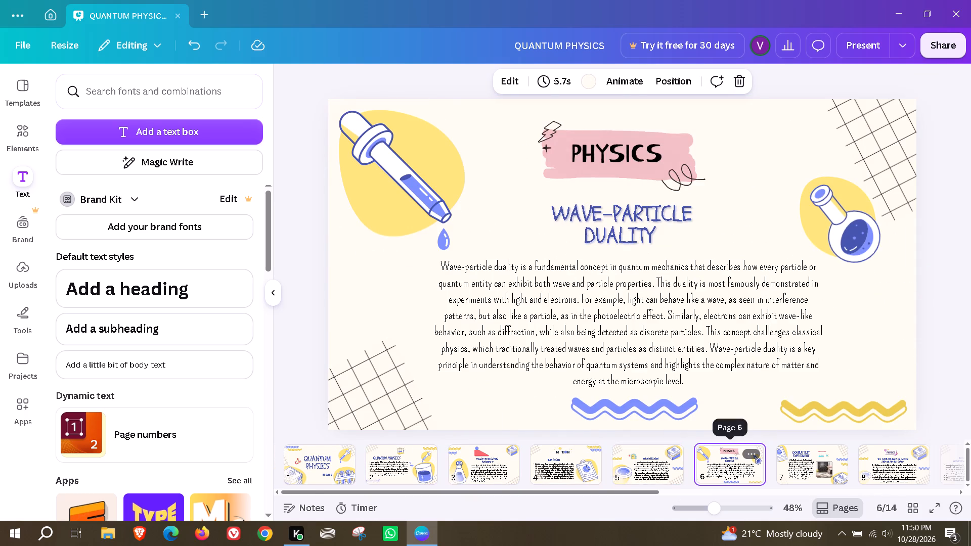
click(728, 469)
scroll(770, 464, down, 2)
click(703, 462)
click(776, 463)
scroll(776, 463, down, 2)
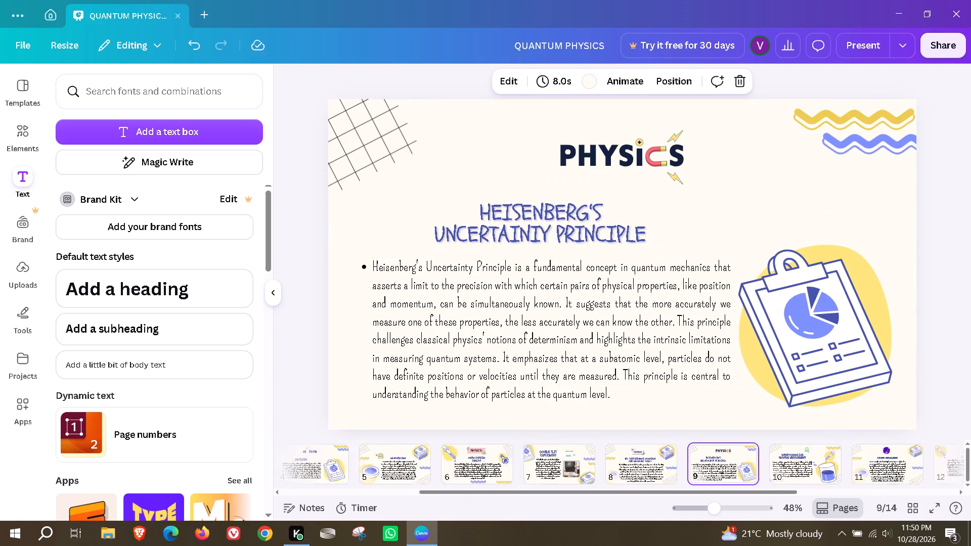
scroll(776, 463, down, 1)
click(646, 467)
click(731, 467)
scroll(735, 465, down, 2)
click(722, 467)
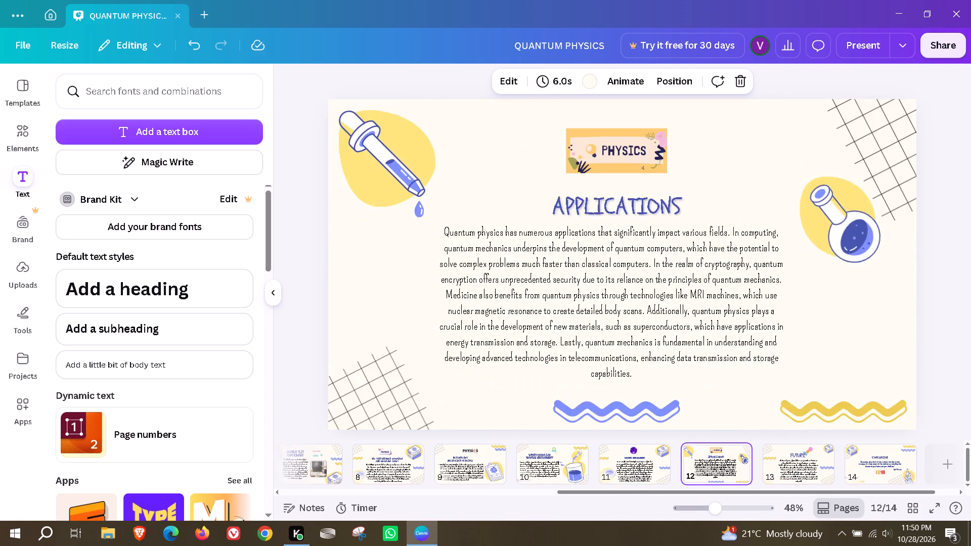
click(786, 467)
scroll(768, 474, down, 3)
click(816, 463)
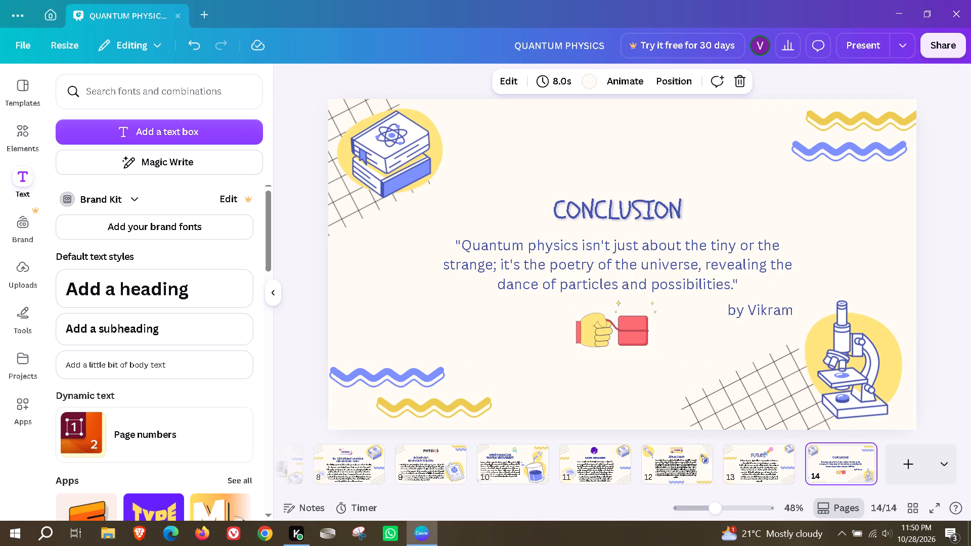
Download all pages as a digital PDF and save it as QUANTUM PHYSICS.pdf in the Downloads folder.
click(955, 49)
click(749, 328)
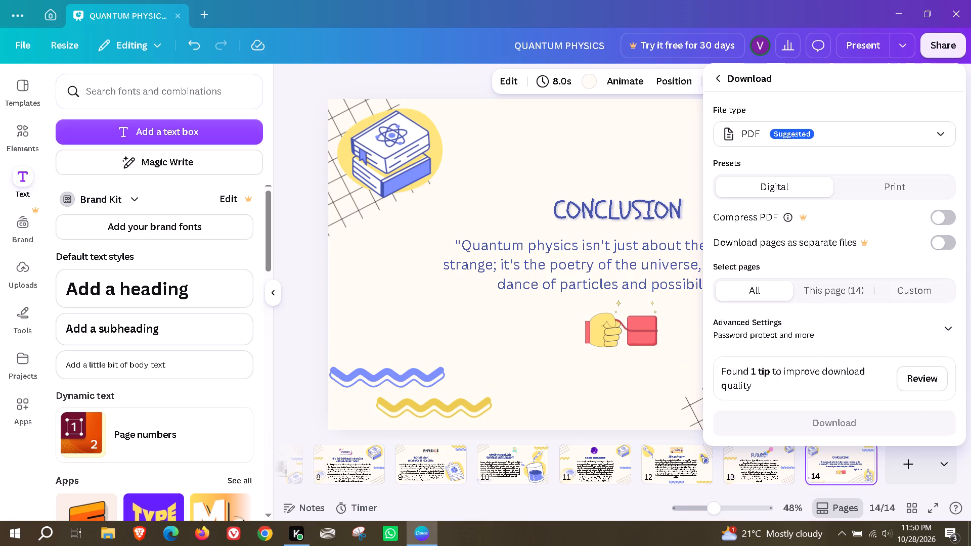
click(846, 419)
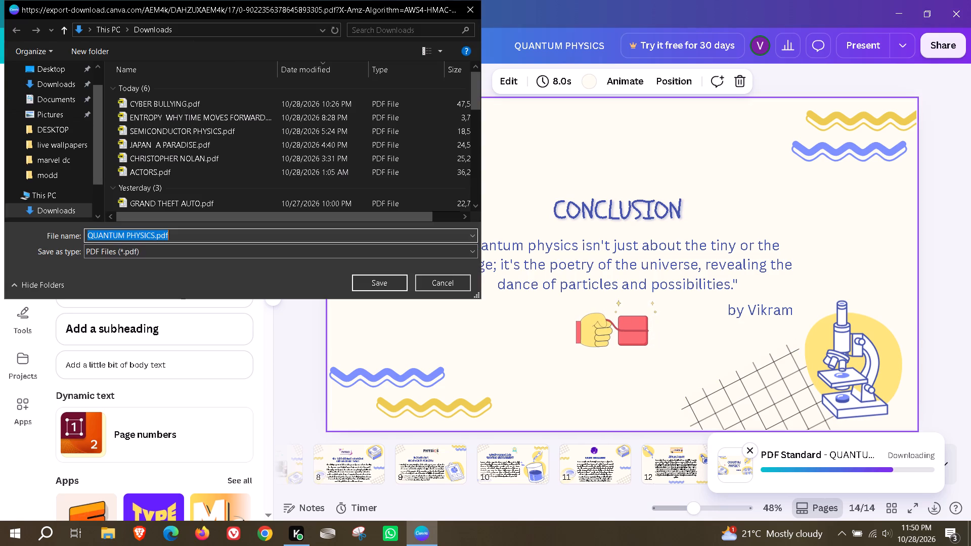
click(381, 287)
Download all pages as an MP4 video in 1080p quality.
click(936, 48)
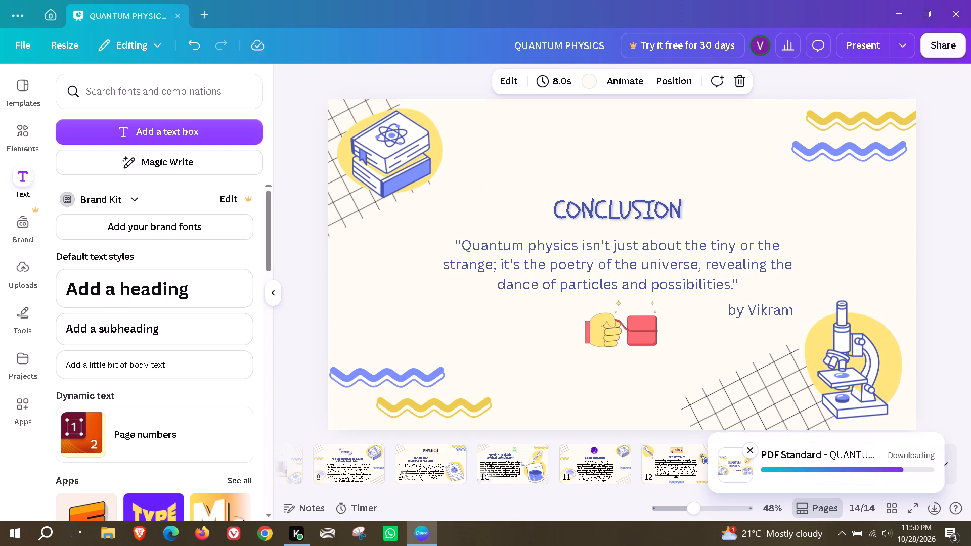
click(740, 335)
click(809, 141)
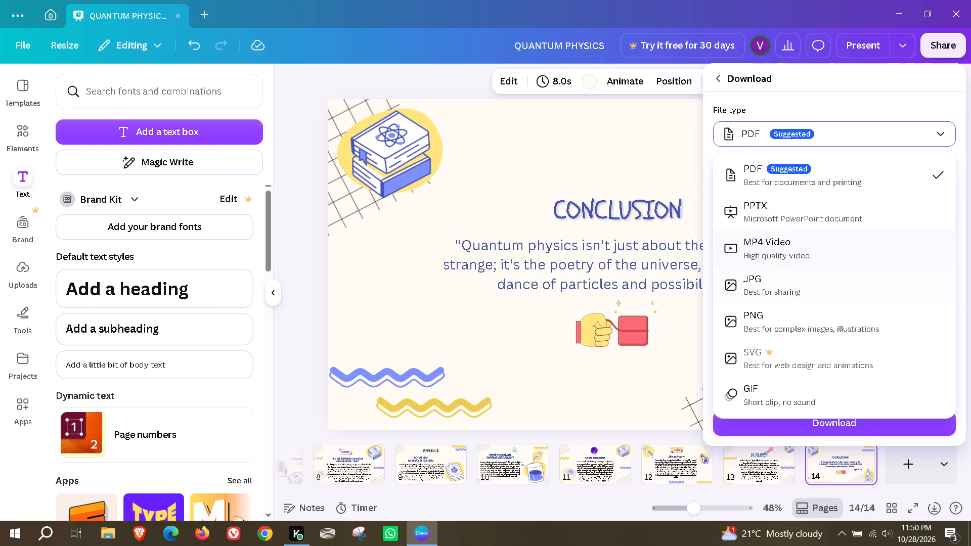
click(777, 256)
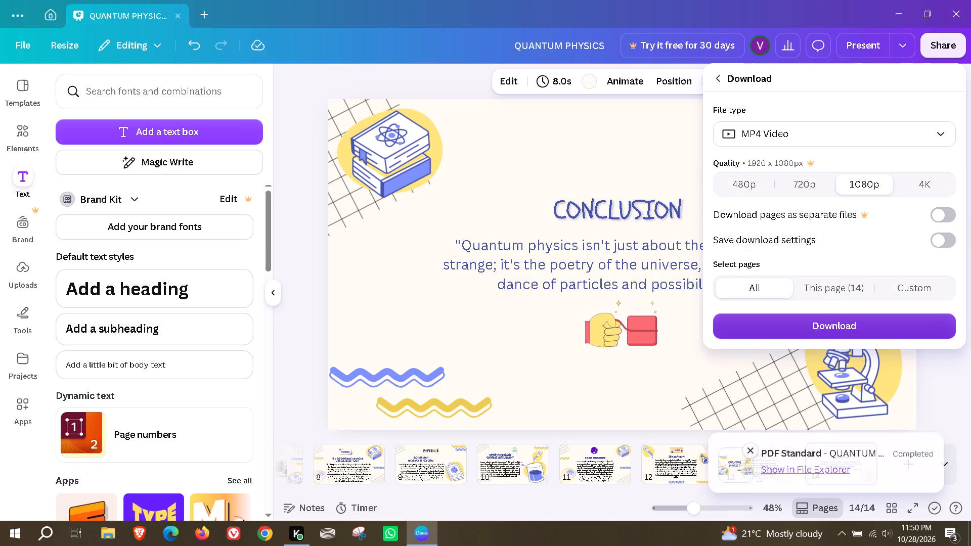
click(837, 324)
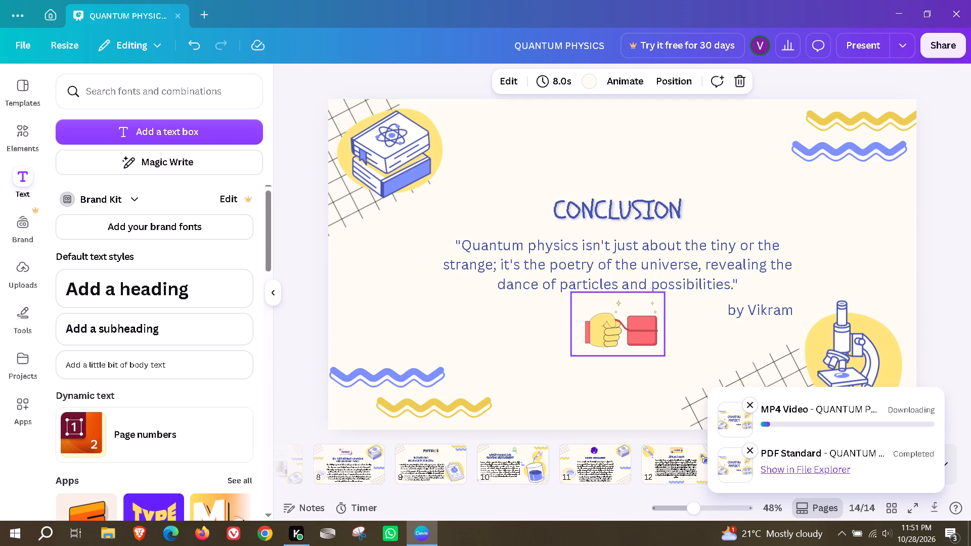
Look through pages 5 to 14 again while the video downloads.
click(418, 465)
click(336, 463)
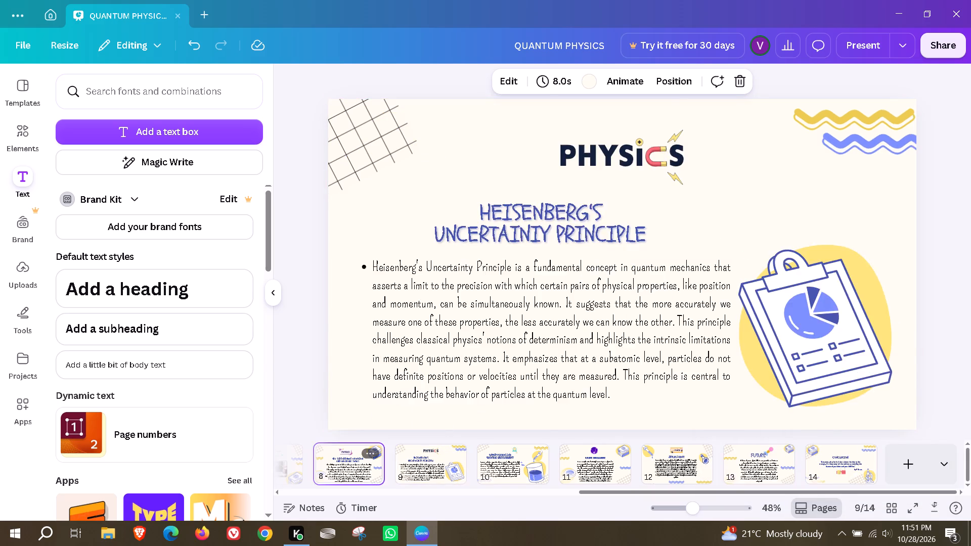
scroll(442, 458, up, 8)
click(495, 456)
click(608, 459)
scroll(638, 467, down, 4)
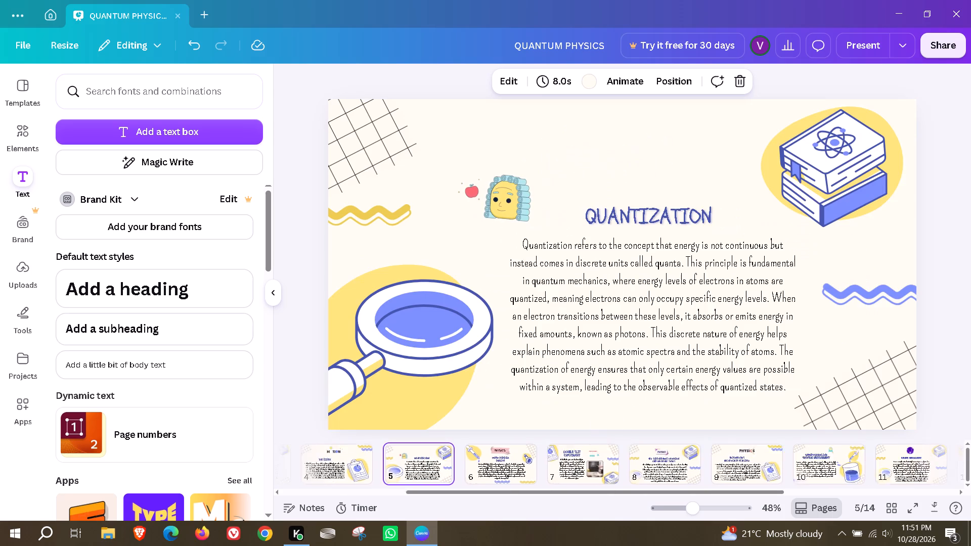
scroll(665, 479, down, 2)
click(635, 467)
click(725, 462)
scroll(755, 465, down, 4)
click(666, 465)
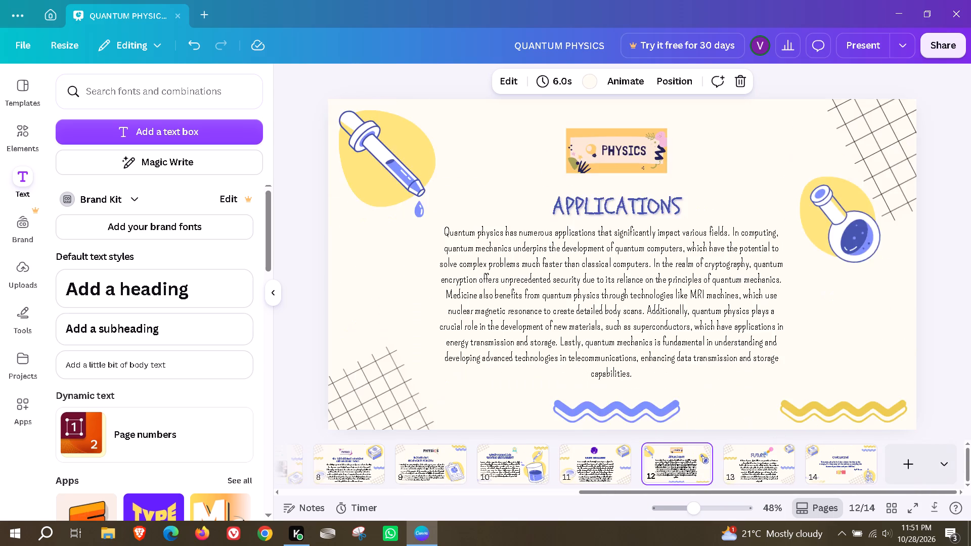
click(742, 459)
click(838, 457)
click(536, 460)
click(413, 461)
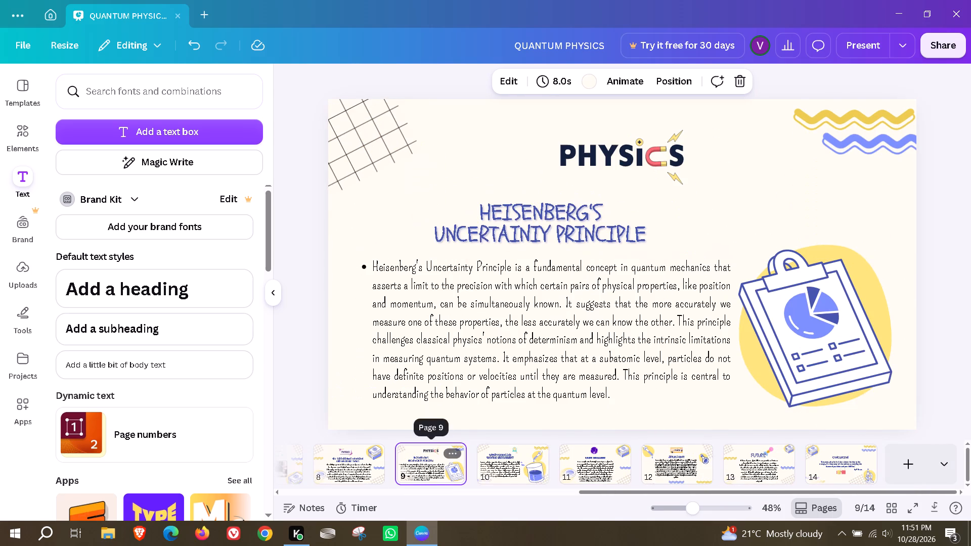
Review the pages from the title page to "DOUBLE SLIT EXPERIMENT" on page 7 while the video download runs.
scroll(413, 461, up, 15)
click(385, 277)
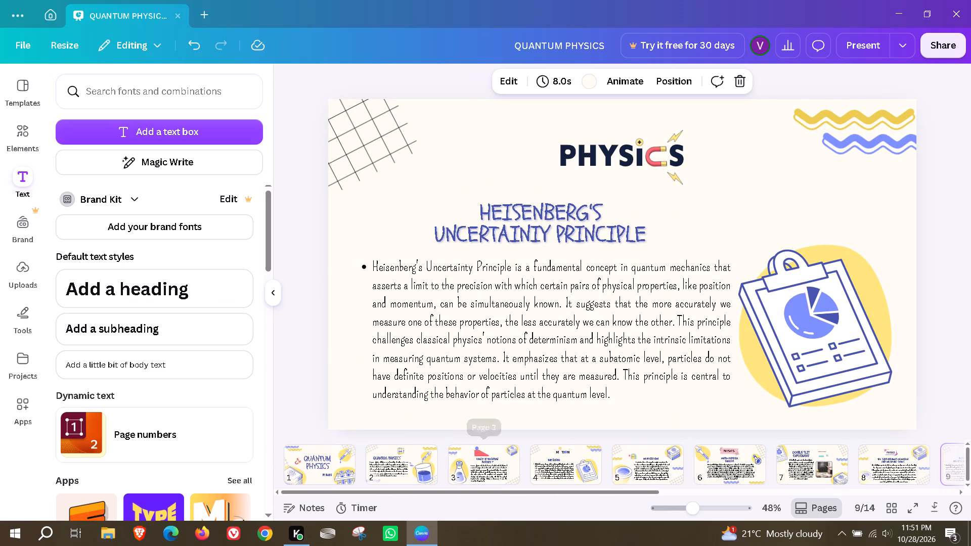
scroll(507, 479, up, 4)
scroll(508, 470, down, 20)
scroll(508, 470, down, 2)
scroll(380, 467, down, 5)
scroll(359, 474, up, 4)
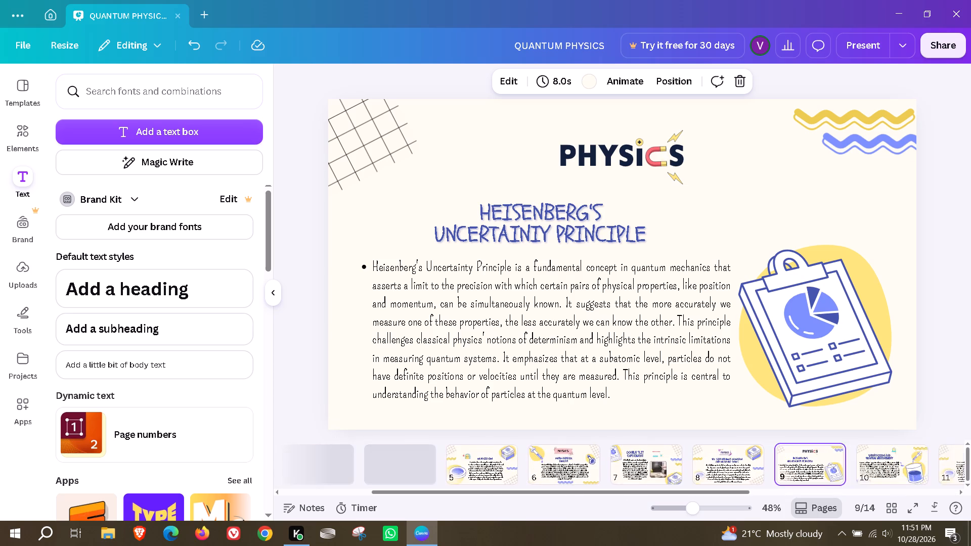
scroll(359, 474, up, 14)
click(309, 465)
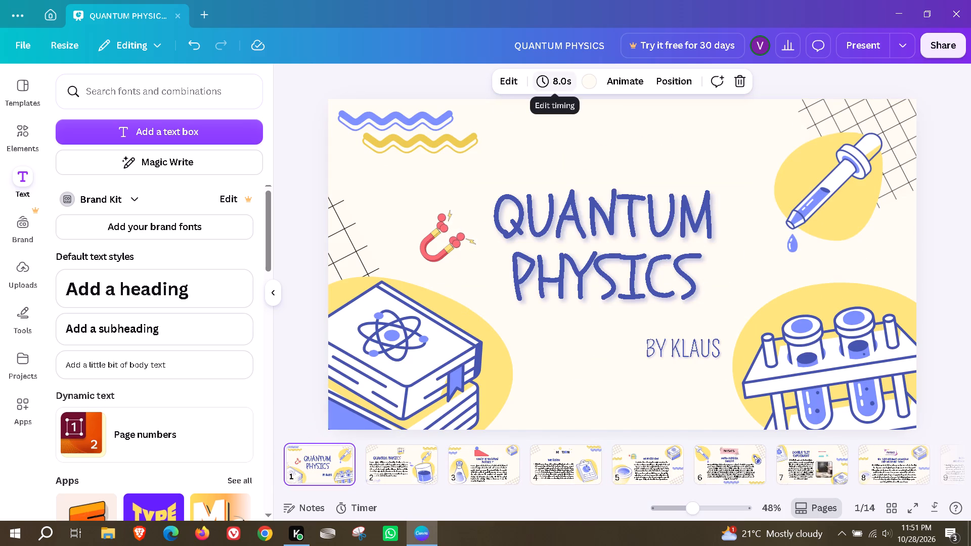
click(395, 457)
click(460, 466)
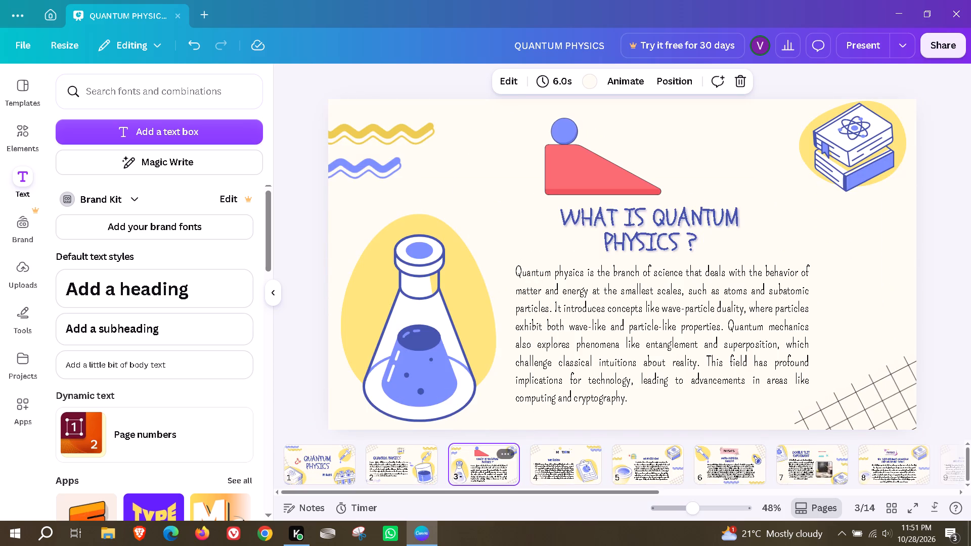
click(556, 460)
click(647, 469)
scroll(647, 469, down, 1)
click(651, 463)
click(755, 464)
scroll(735, 464, down, 5)
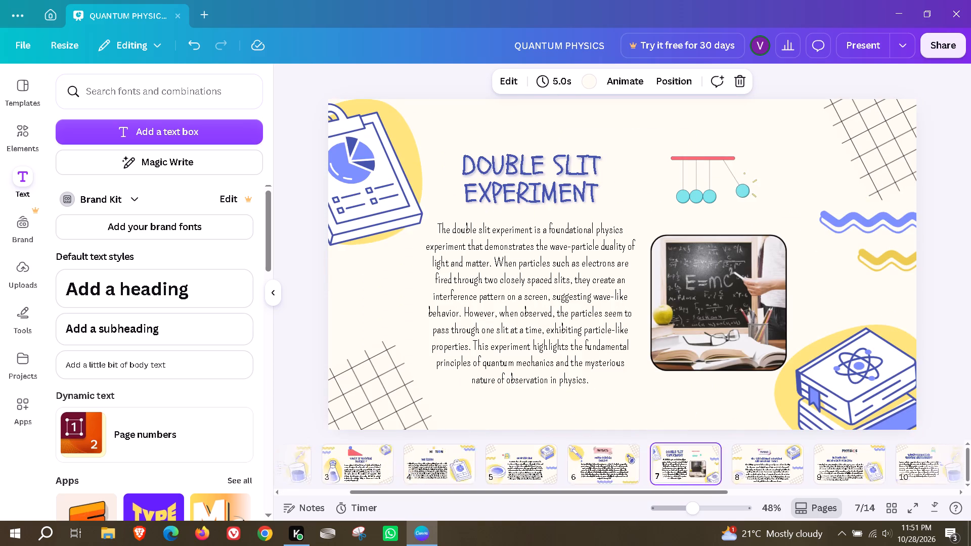
scroll(731, 466, up, 10)
click(691, 465)
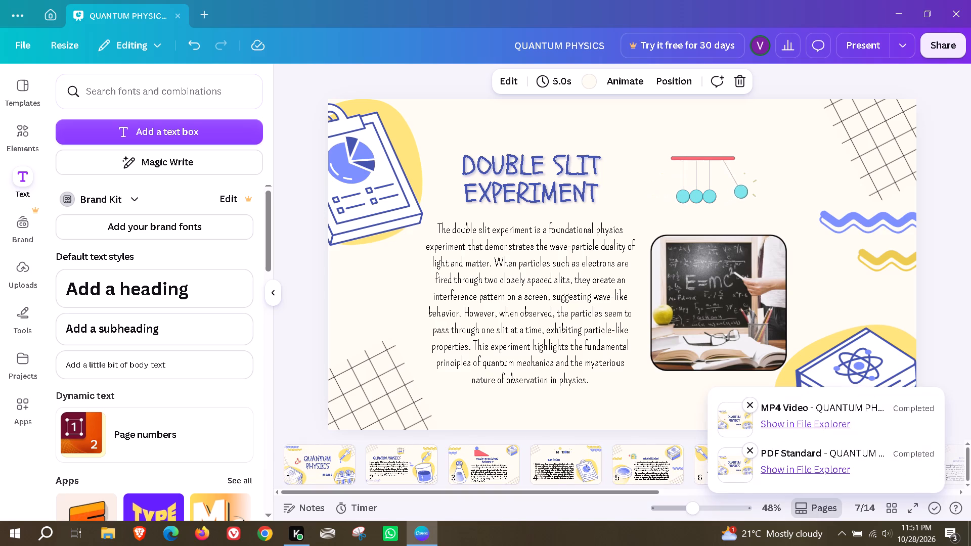
click(637, 465)
click(710, 465)
click(811, 465)
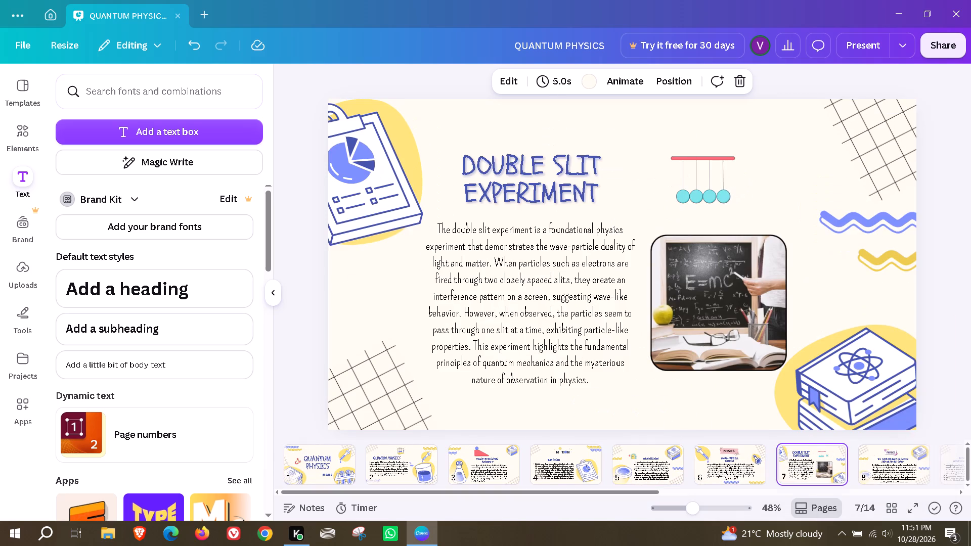